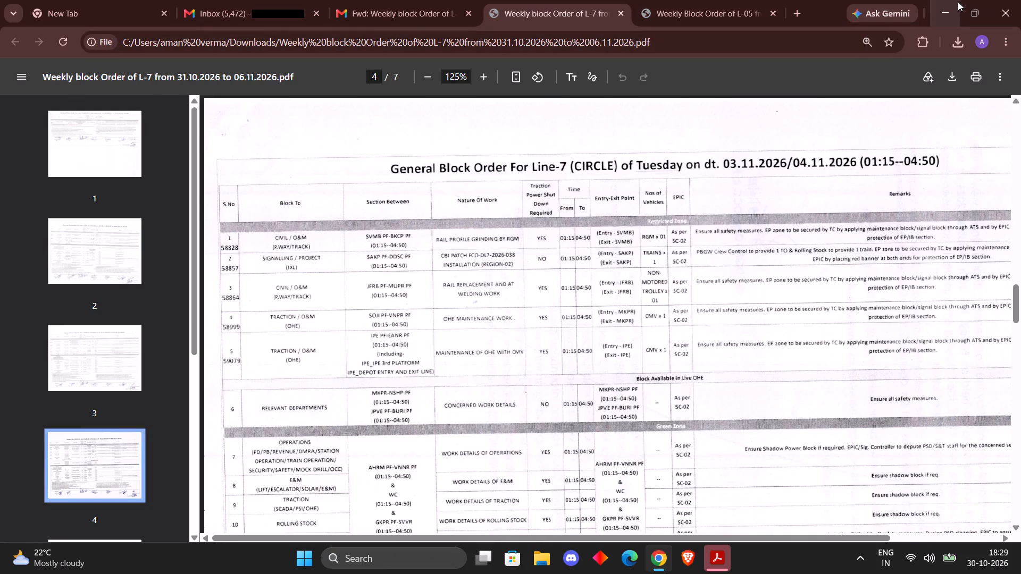
# Minimise the open windows and create a new folder on the desktop.
pyautogui.click(975, 7)
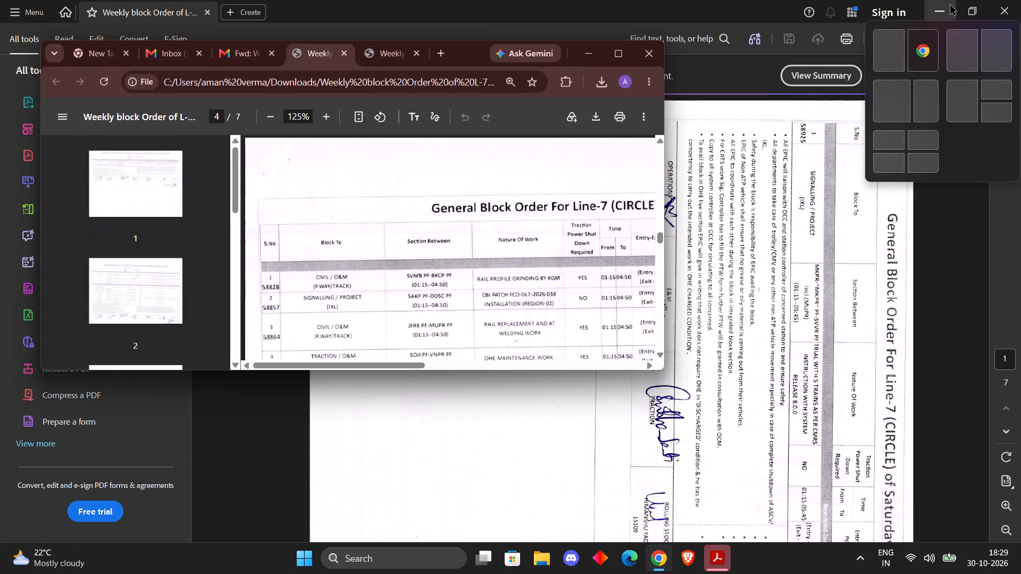
pyautogui.click(947, 5)
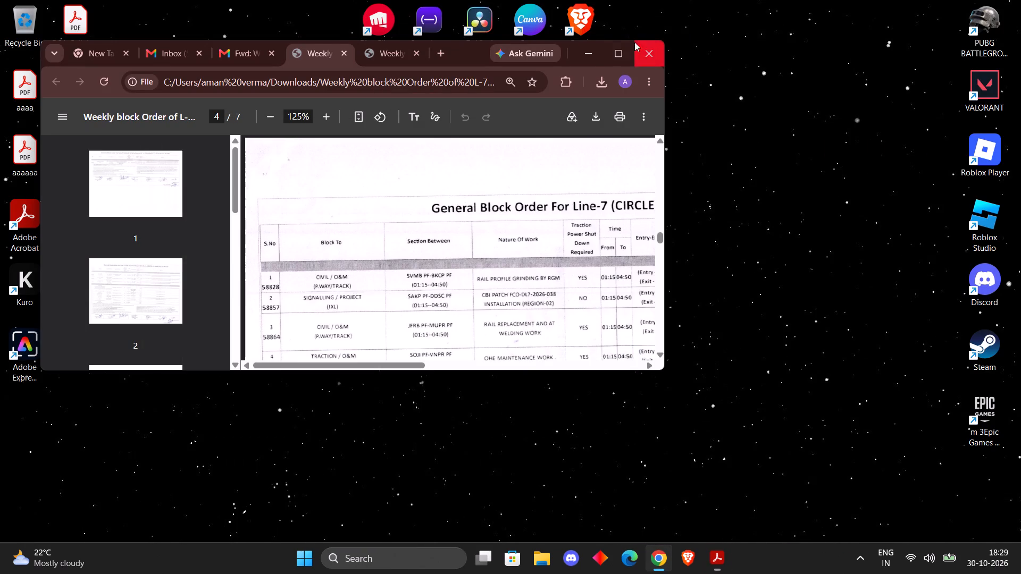
pyautogui.click(587, 48)
pyautogui.rightClick(532, 200)
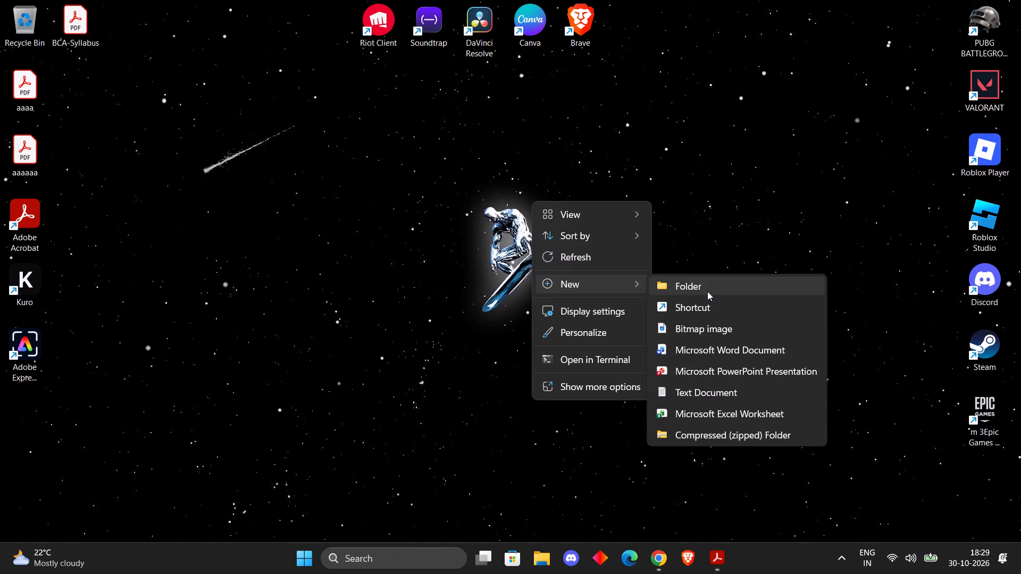
pyautogui.click(719, 283)
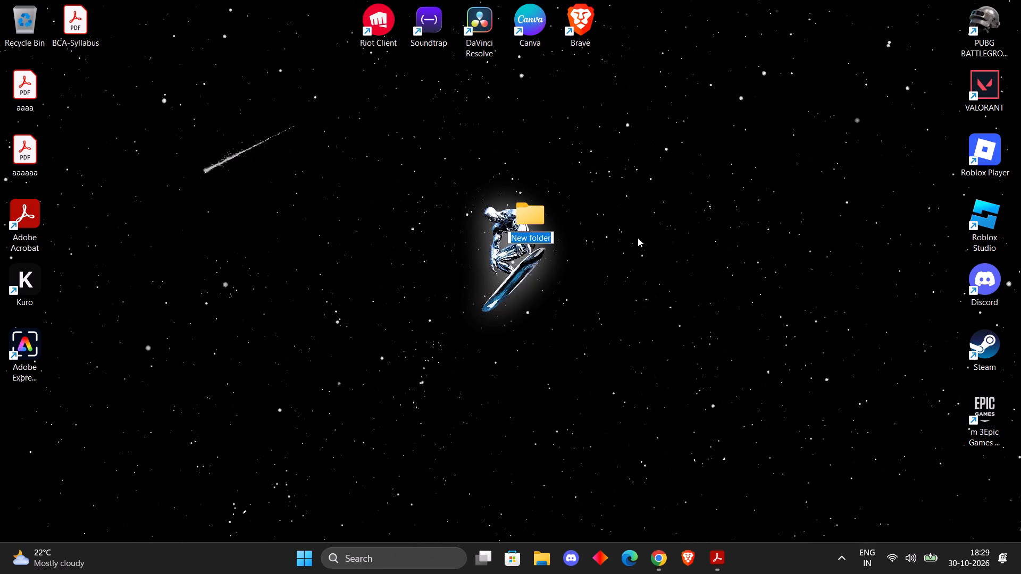
pyautogui.click(543, 263)
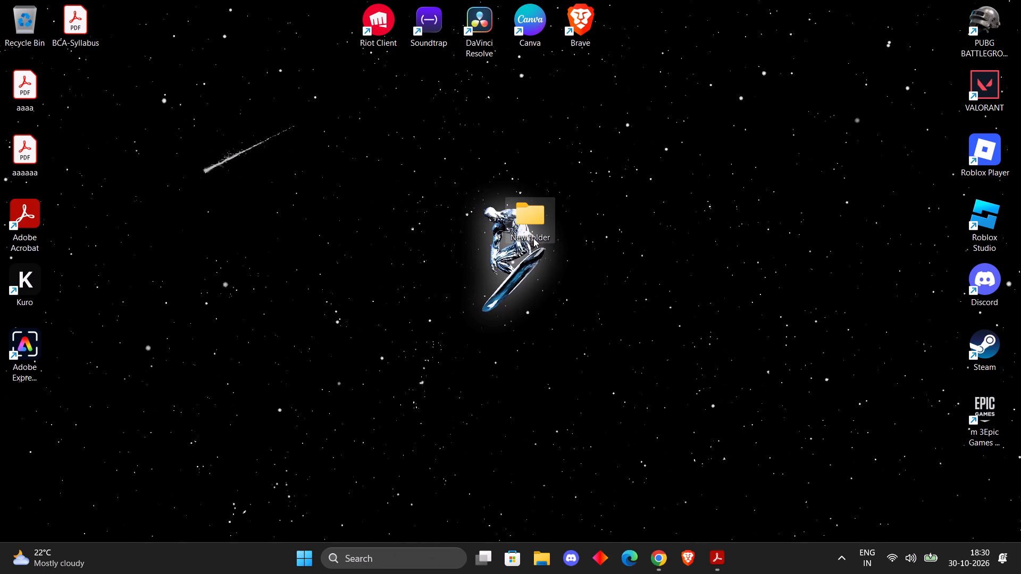
# Rename the new desktop folder as "ROSTER Line 7 & 9".
pyautogui.click(533, 238)
pyautogui.rightClick(533, 238)
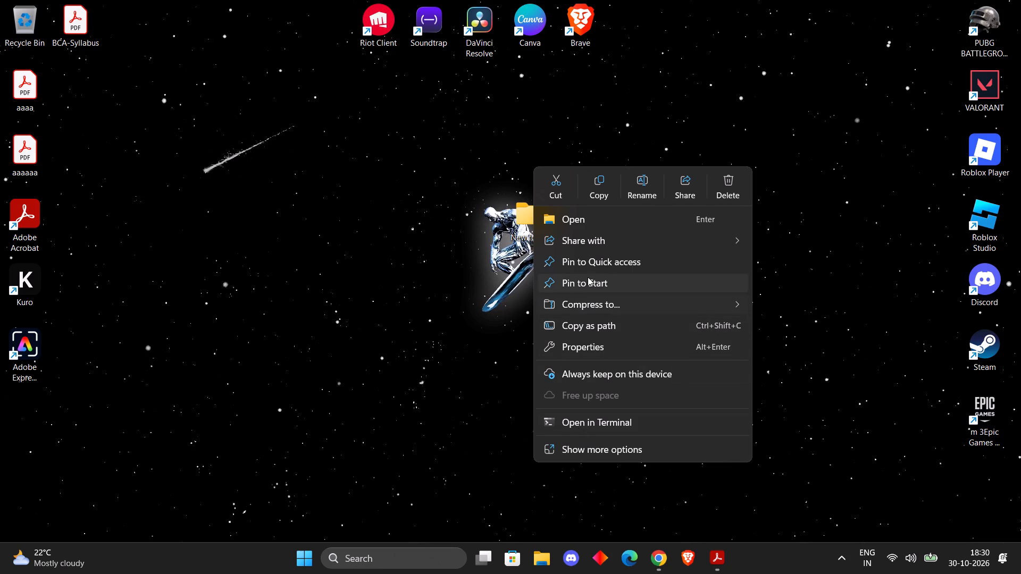
pyautogui.click(447, 376)
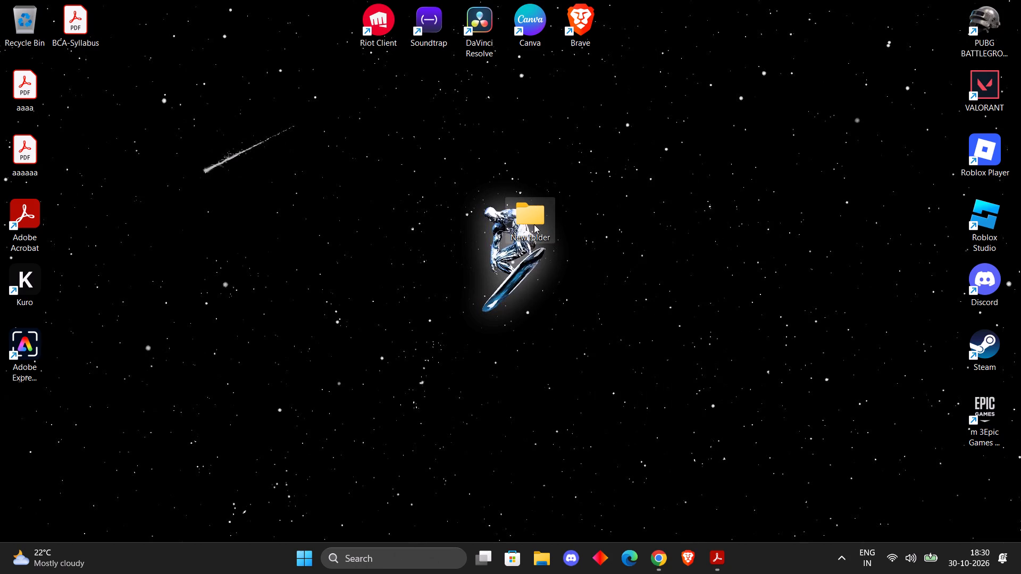
pyautogui.rightClick(534, 224)
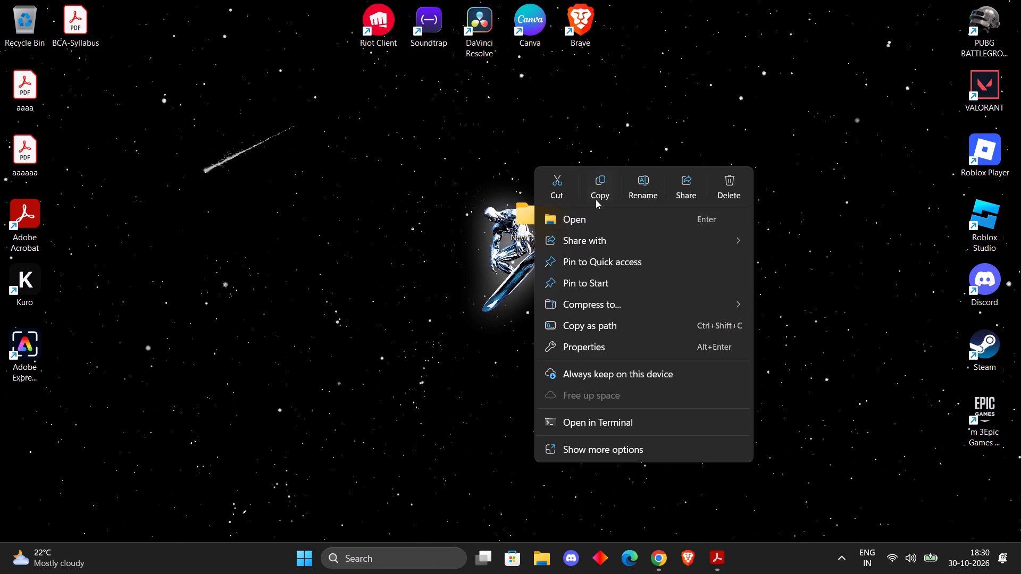
pyautogui.click(639, 189)
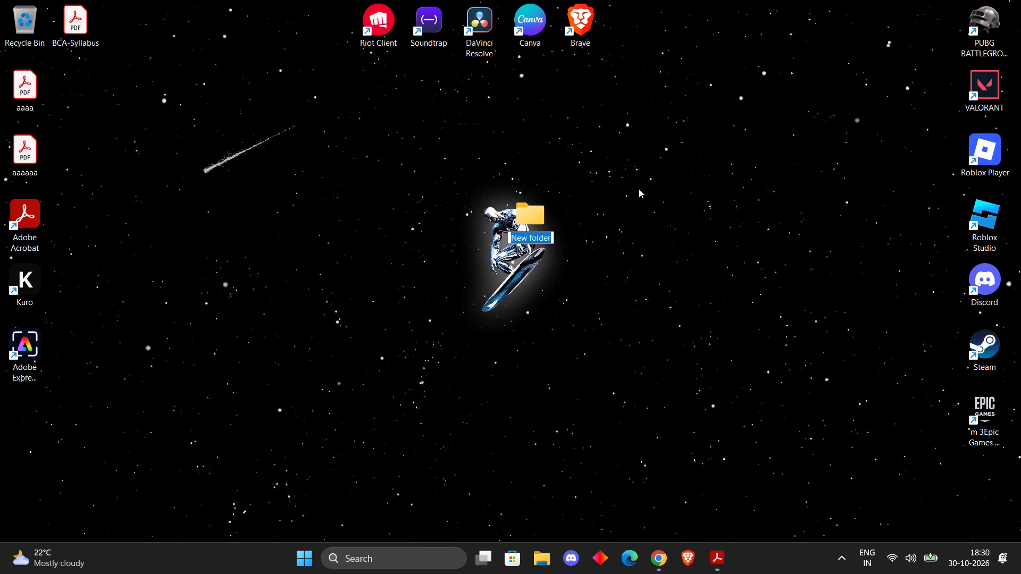
pyautogui.write('ROSTER')
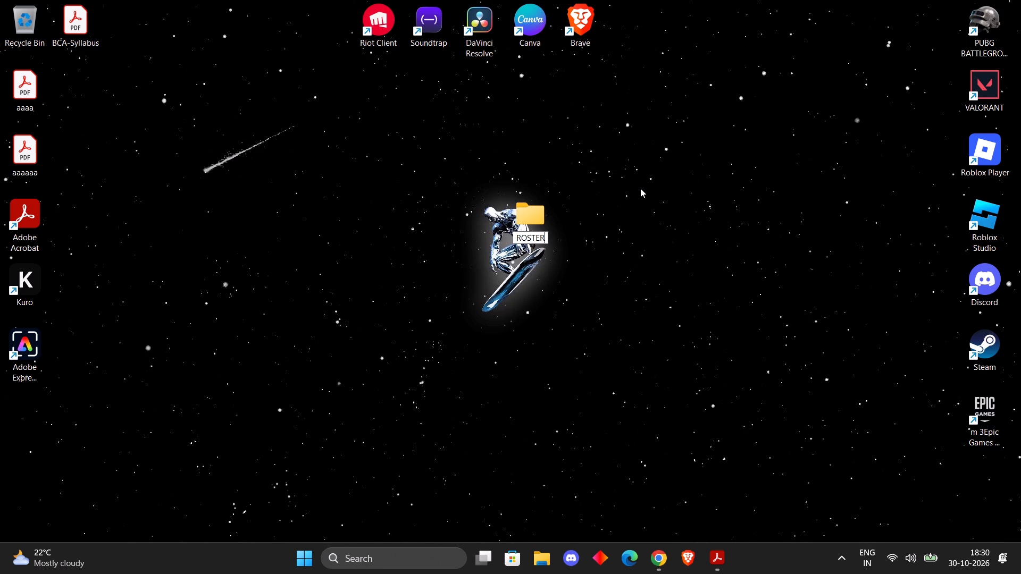
pyautogui.press('space')
pyautogui.write('LIne')
pyautogui.press('space')
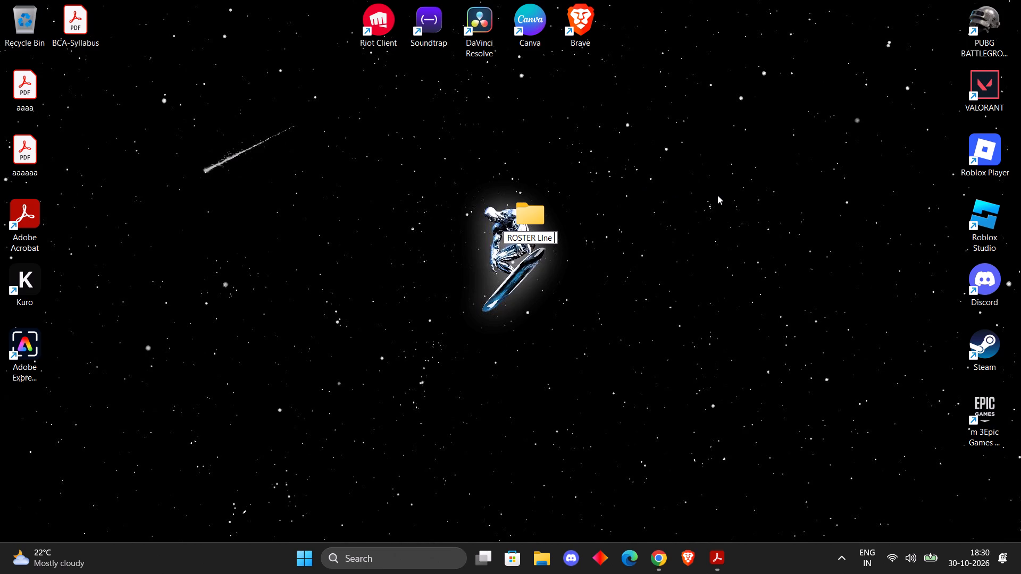
pyautogui.press('BackSpace')
pyautogui.press('BackSpace')
pyautogui.press('BackSpace')
pyautogui.press('BackSpace')
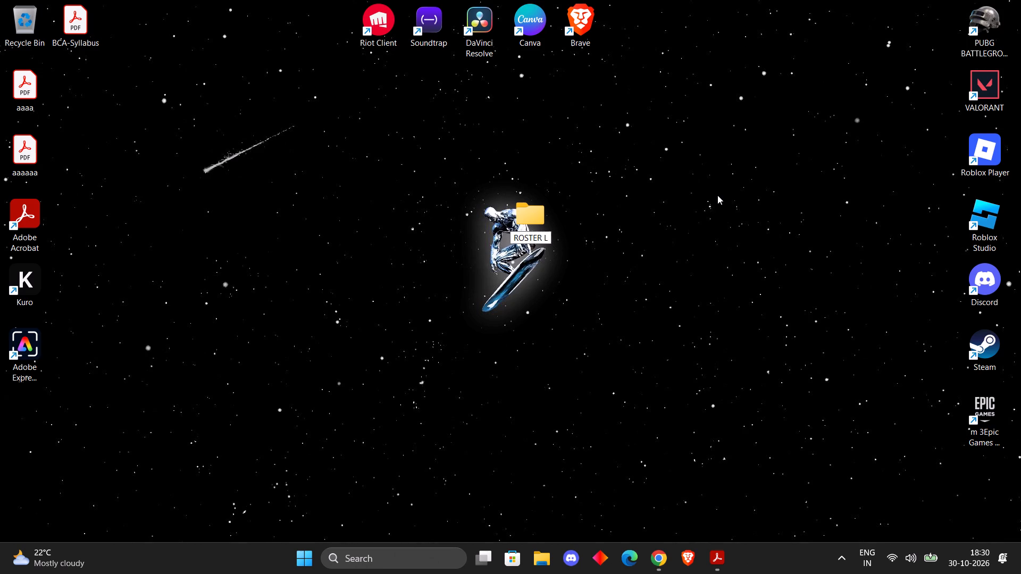
pyautogui.write('ine')
pyautogui.press('space')
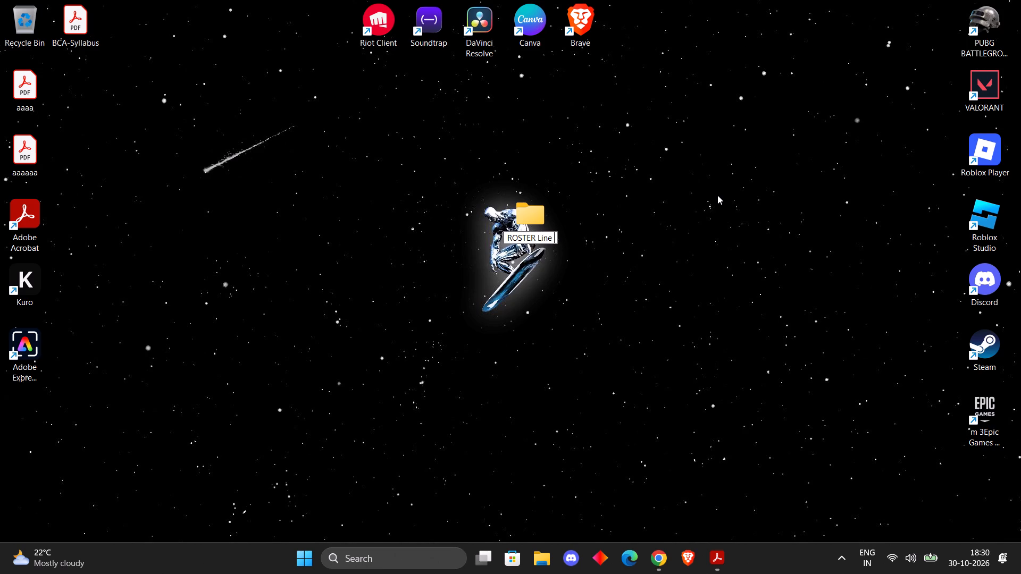
pyautogui.press('Home')
pyautogui.hotkey('shift', 'Home')
pyautogui.press('7')
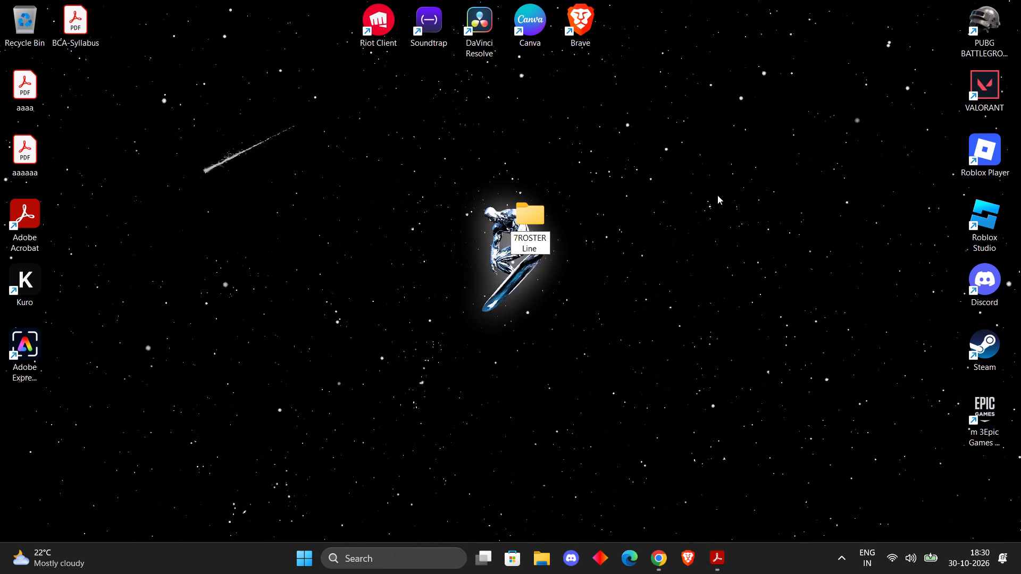
pyautogui.press('BackSpace')
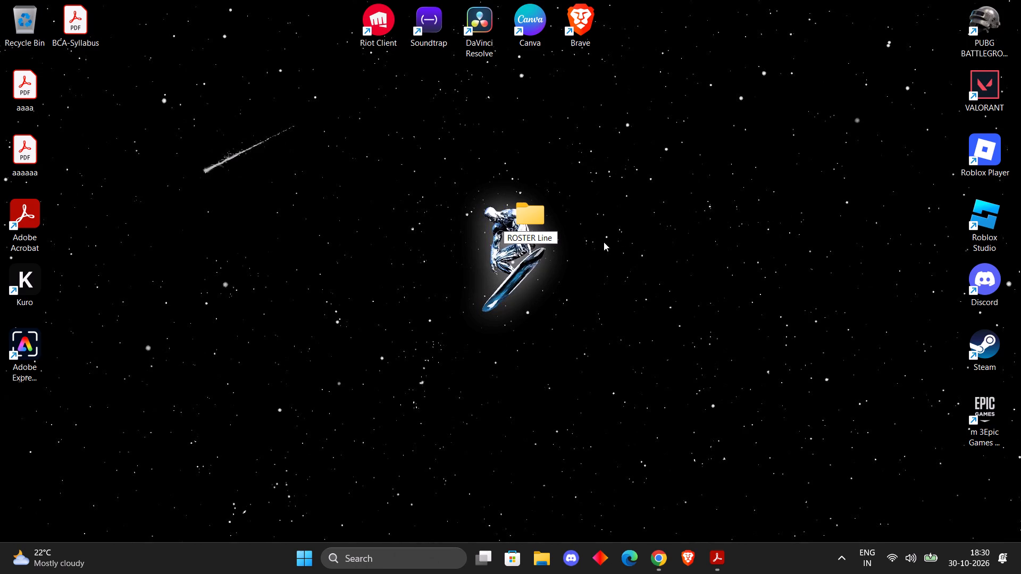
pyautogui.click(554, 239)
pyautogui.press('7')
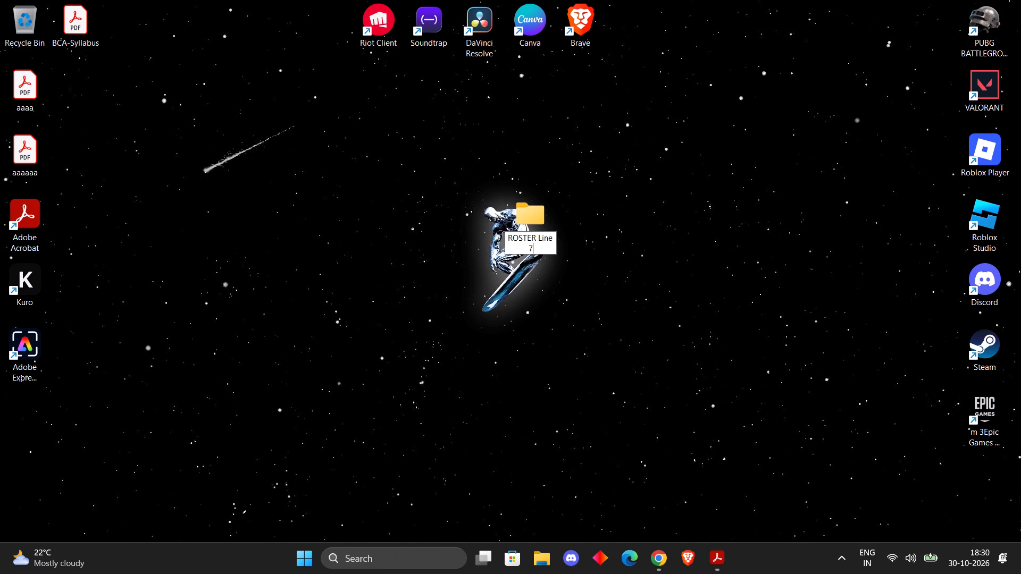
pyautogui.press('space')
pyautogui.write('&')
pyautogui.press('space')
pyautogui.press('9')
pyautogui.click(577, 303)
# Create a new Microsoft Excel worksheet inside the ROSTER Line 7 & 9 folder, keeping its default file name.
pyautogui.doubleClick(535, 215)
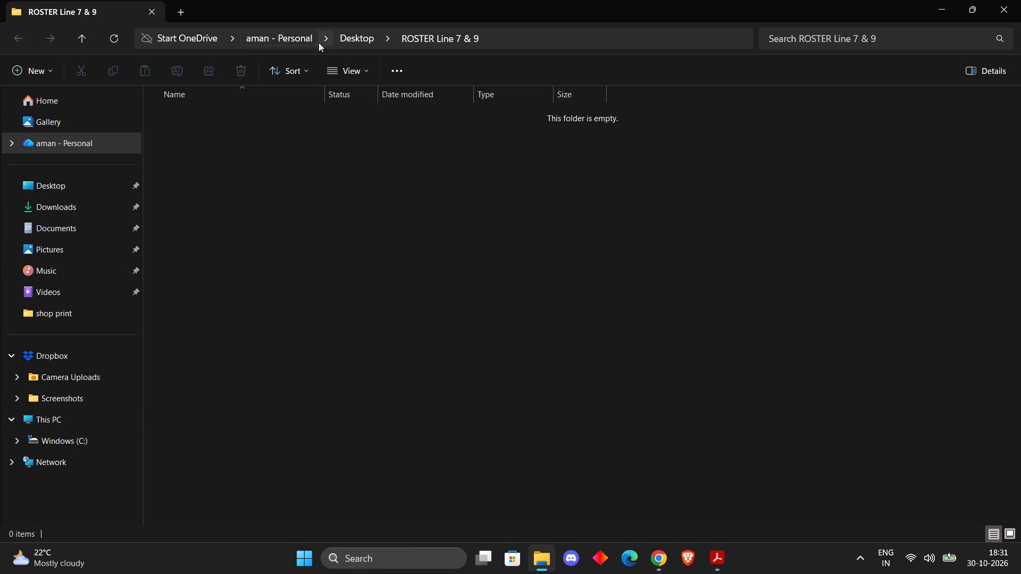
pyautogui.click(472, 37)
pyautogui.click(353, 72)
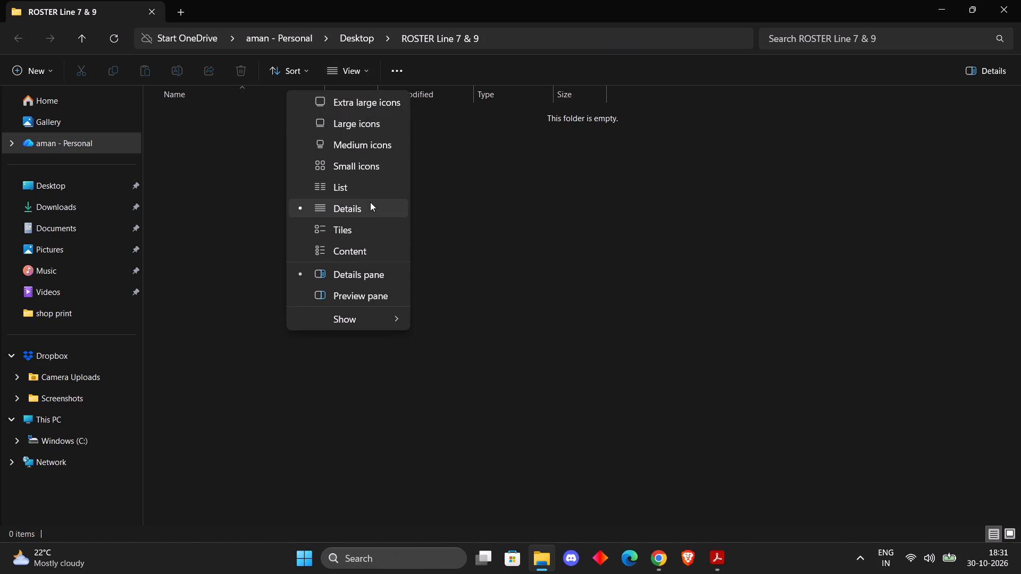
pyautogui.click(509, 239)
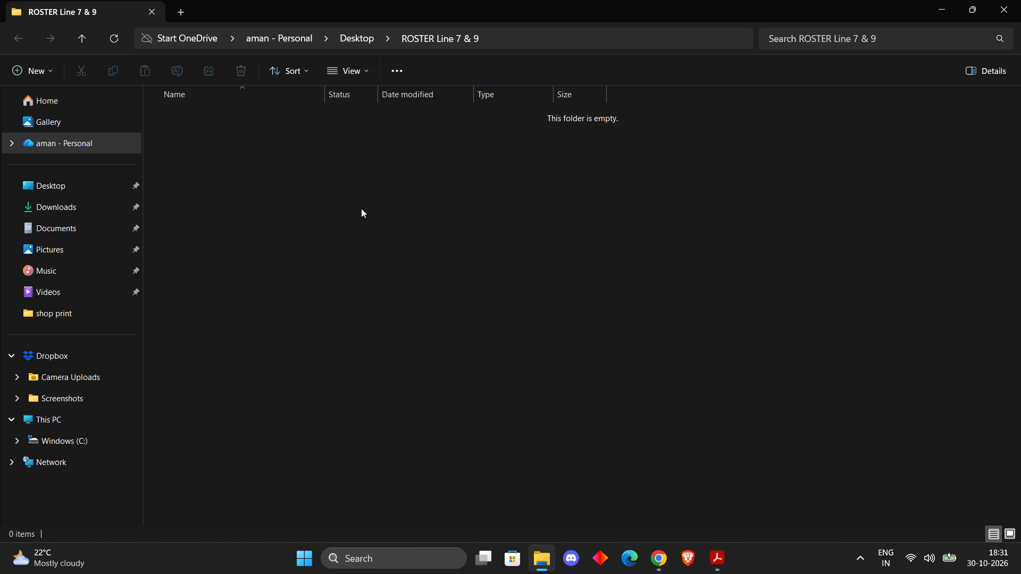
pyautogui.rightClick(329, 231)
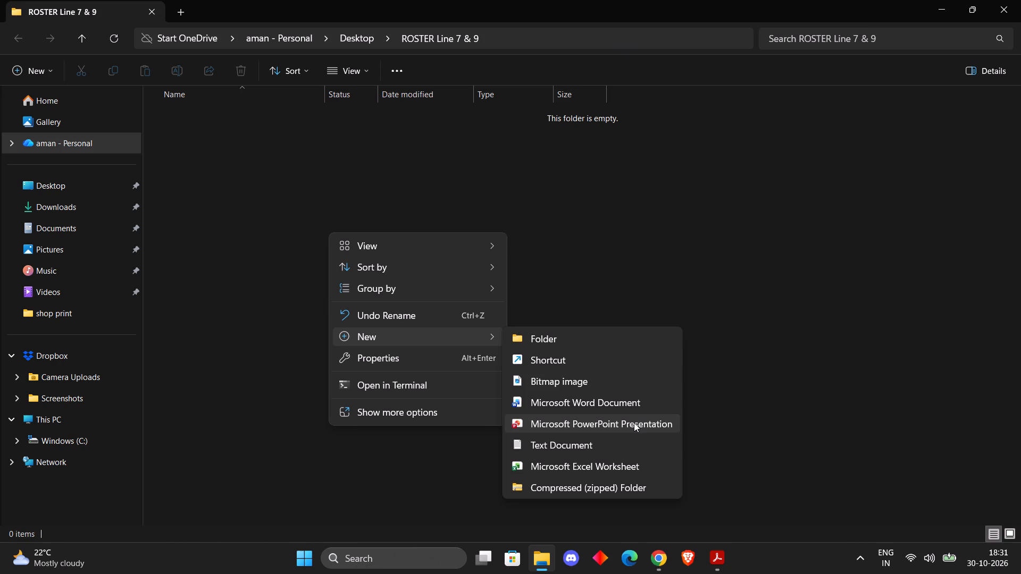
pyautogui.click(627, 467)
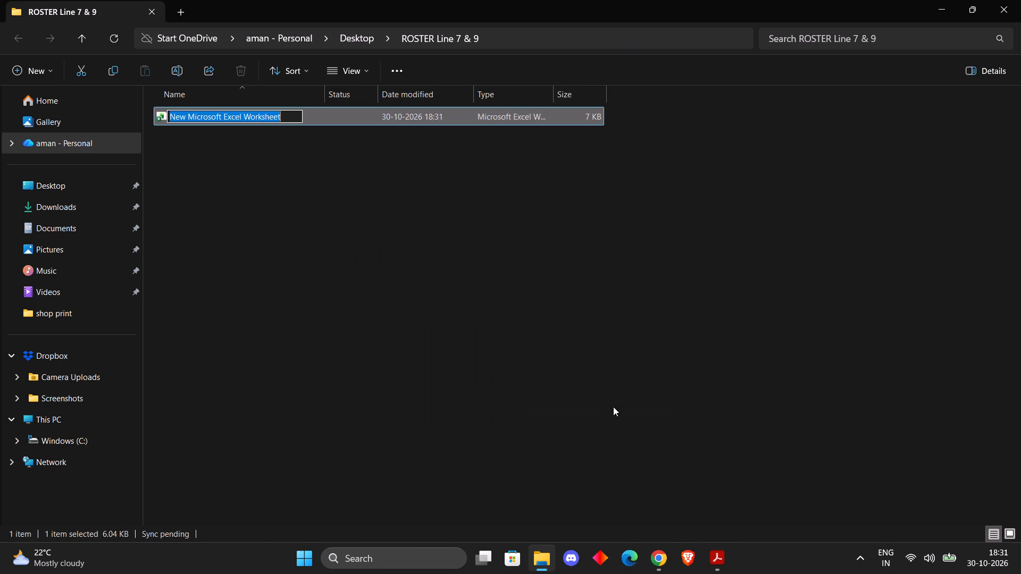
pyautogui.click(602, 386)
pyautogui.click(467, 337)
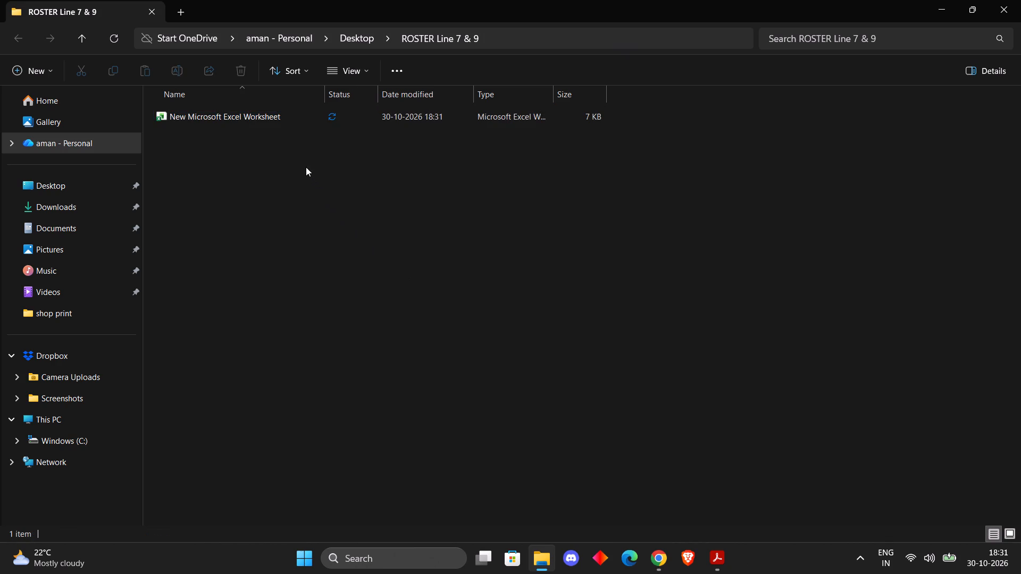
# Open the new worksheet file from the ROSTER Line 7 & 9 folder in Excel.
pyautogui.doubleClick(265, 117)
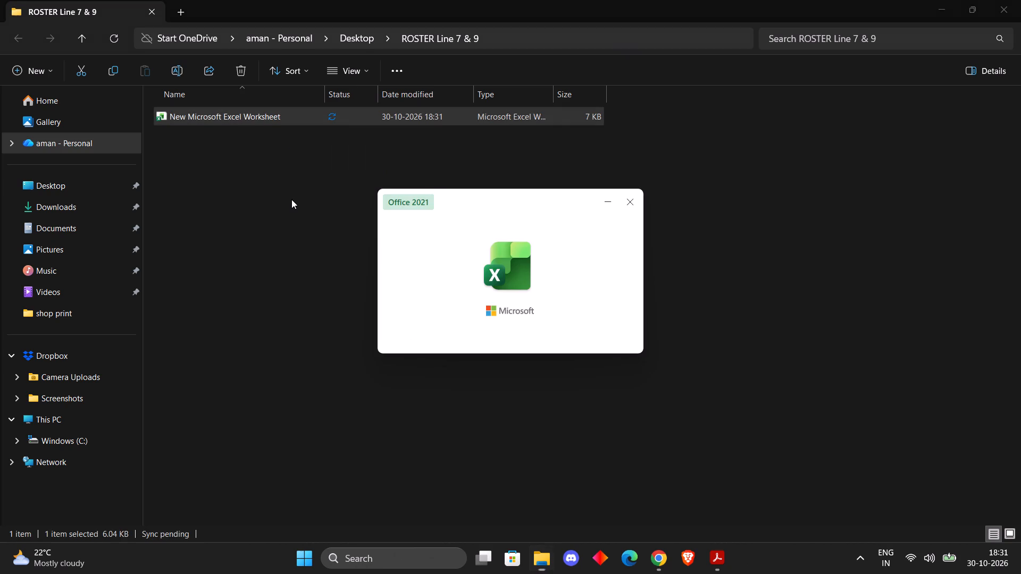
pyautogui.click(353, 286)
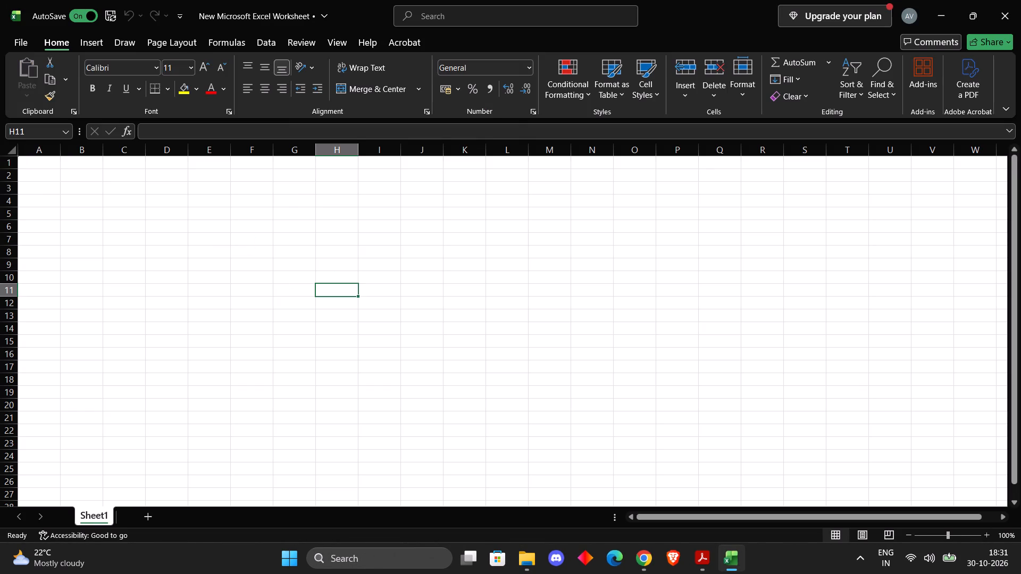
pyautogui.click(51, 153)
pyautogui.click(138, 224)
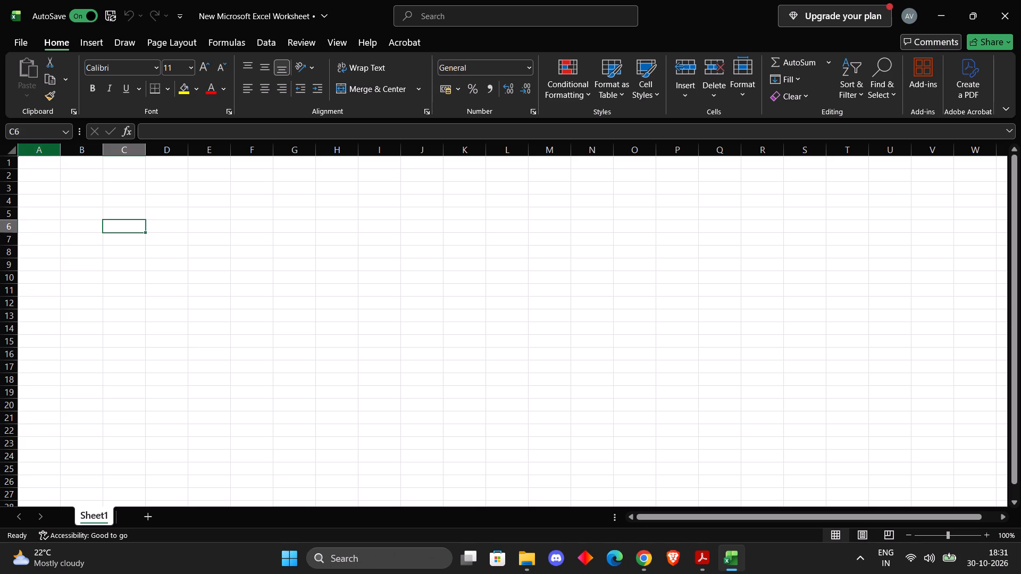
# Enter the column heading SL in cell A1 and move on to cell B1.
pyautogui.click(53, 154)
pyautogui.hotkey('shift', 's')
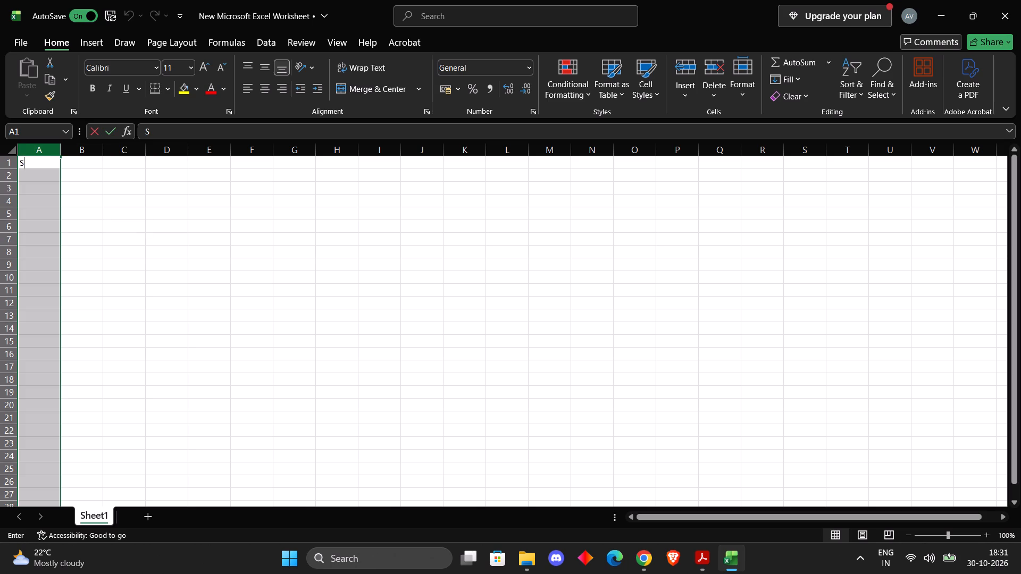
pyautogui.hotkey('shift', 'l')
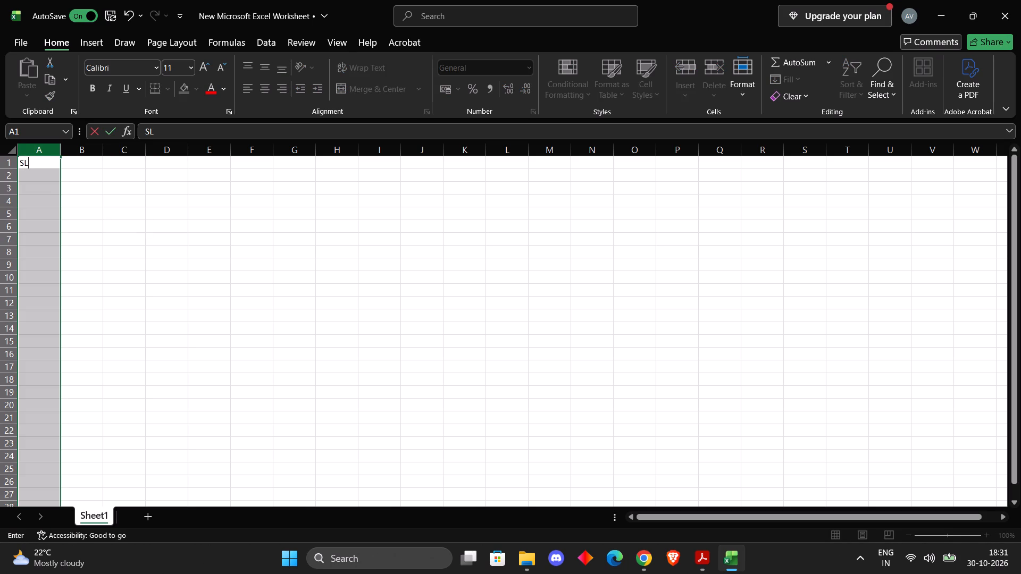
pyautogui.press('Right')
pyautogui.press('Right')
pyautogui.press('Left')
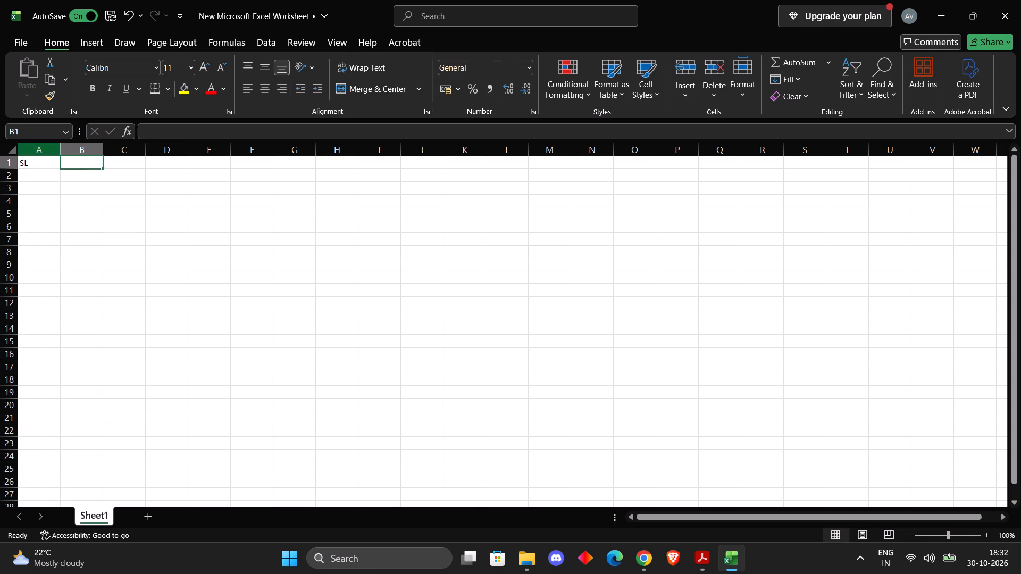
# Enter the column heading Date in cell B1.
pyautogui.write('Date')
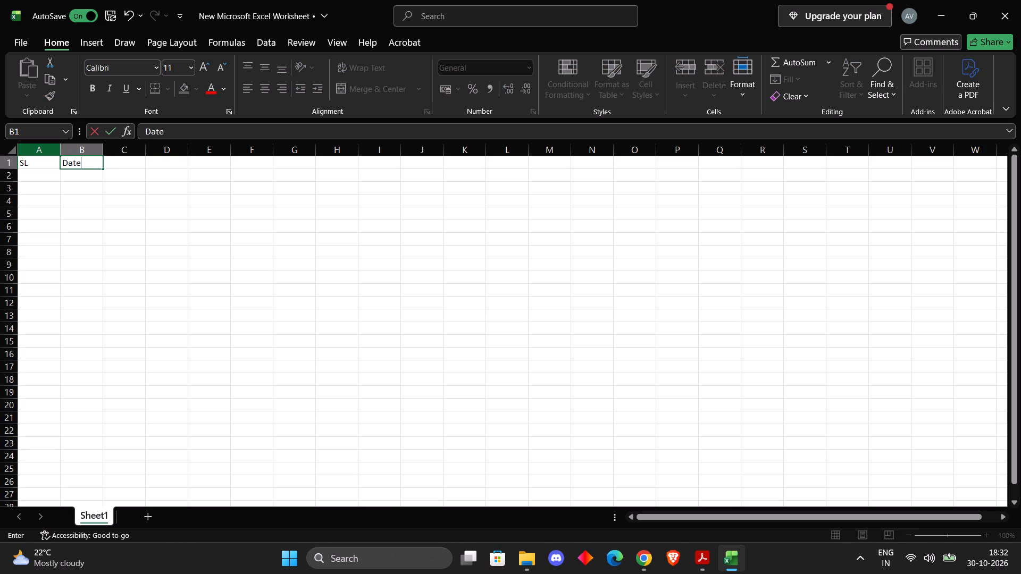
pyautogui.press('Right')
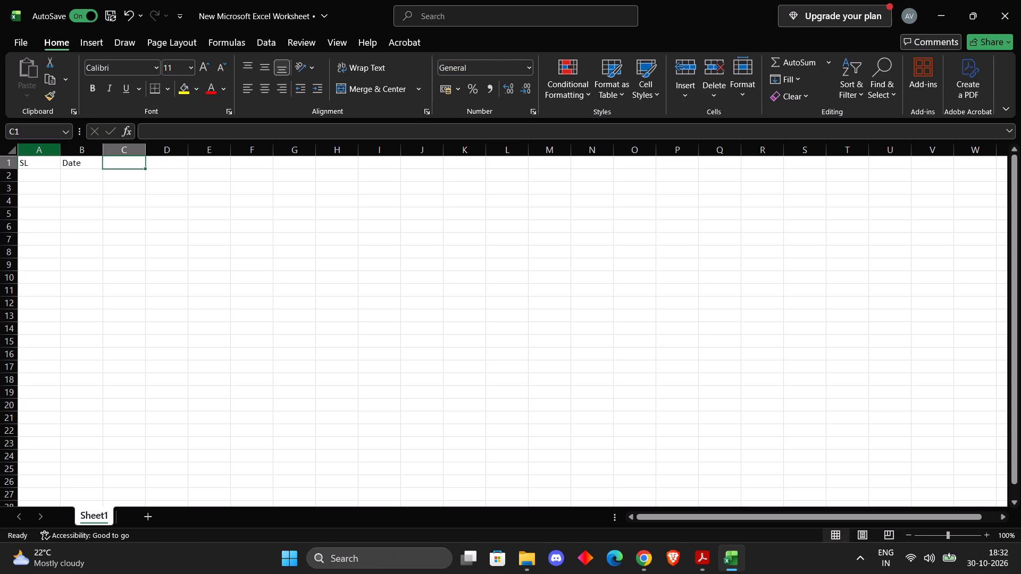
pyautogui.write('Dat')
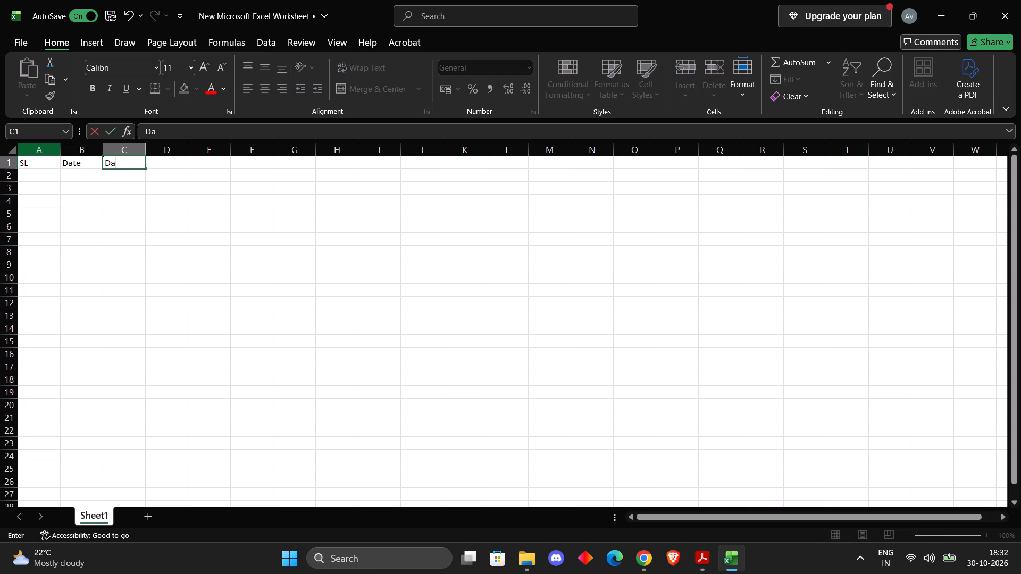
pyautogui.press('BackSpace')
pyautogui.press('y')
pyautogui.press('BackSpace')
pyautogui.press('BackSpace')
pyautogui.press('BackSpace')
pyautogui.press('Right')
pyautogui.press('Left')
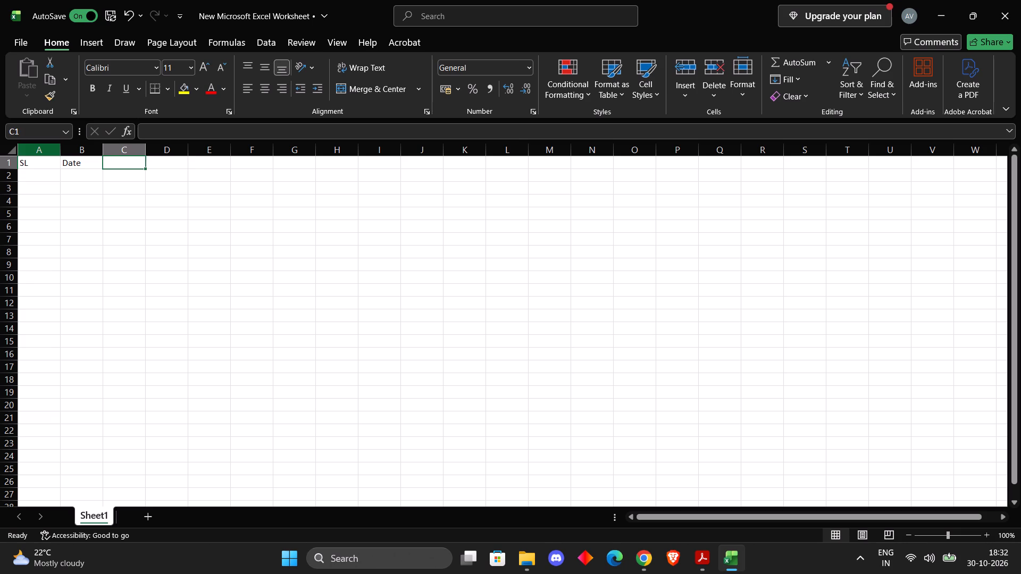
# Enter the column headings Block in cell C1 and Section in cell D1.
pyautogui.write('Bloc')
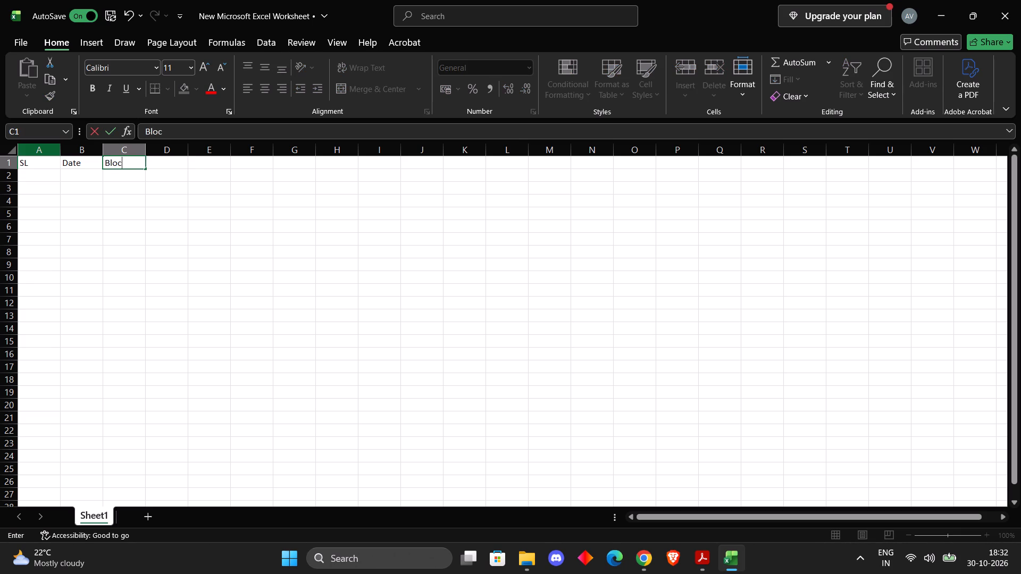
pyautogui.press('k')
pyautogui.press('Right')
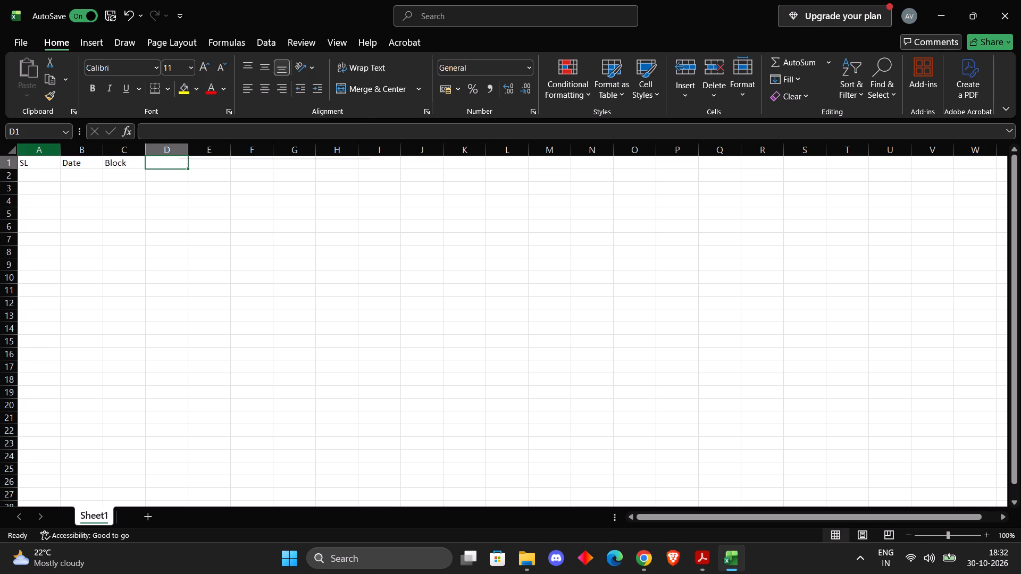
pyautogui.write('Se')
pyautogui.write('ction')
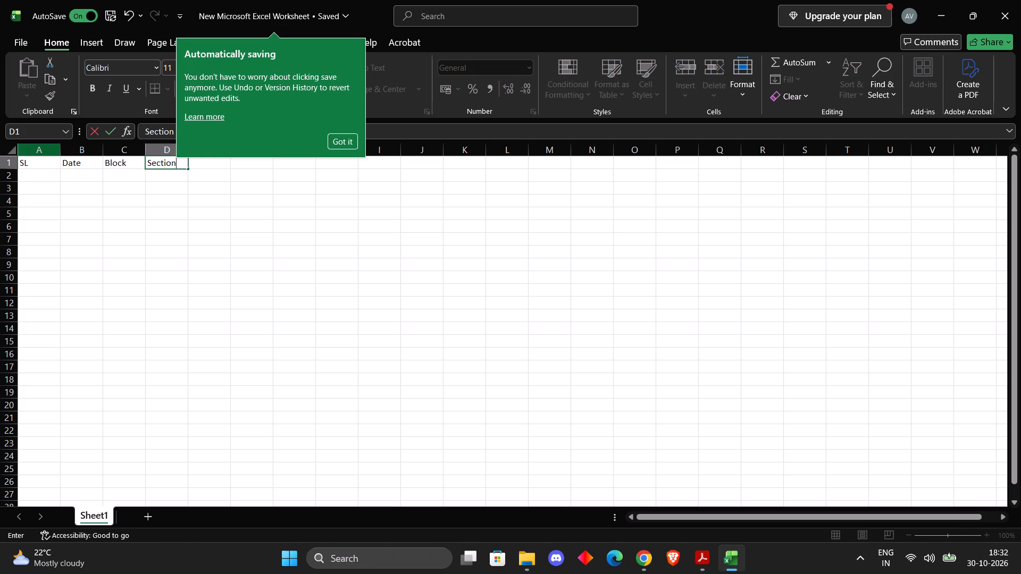
pyautogui.press('Right')
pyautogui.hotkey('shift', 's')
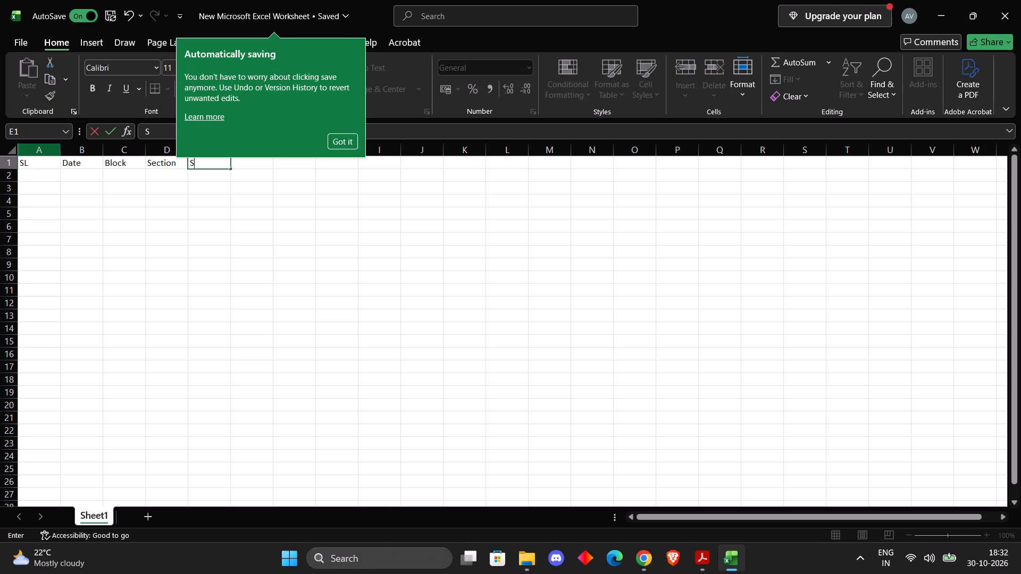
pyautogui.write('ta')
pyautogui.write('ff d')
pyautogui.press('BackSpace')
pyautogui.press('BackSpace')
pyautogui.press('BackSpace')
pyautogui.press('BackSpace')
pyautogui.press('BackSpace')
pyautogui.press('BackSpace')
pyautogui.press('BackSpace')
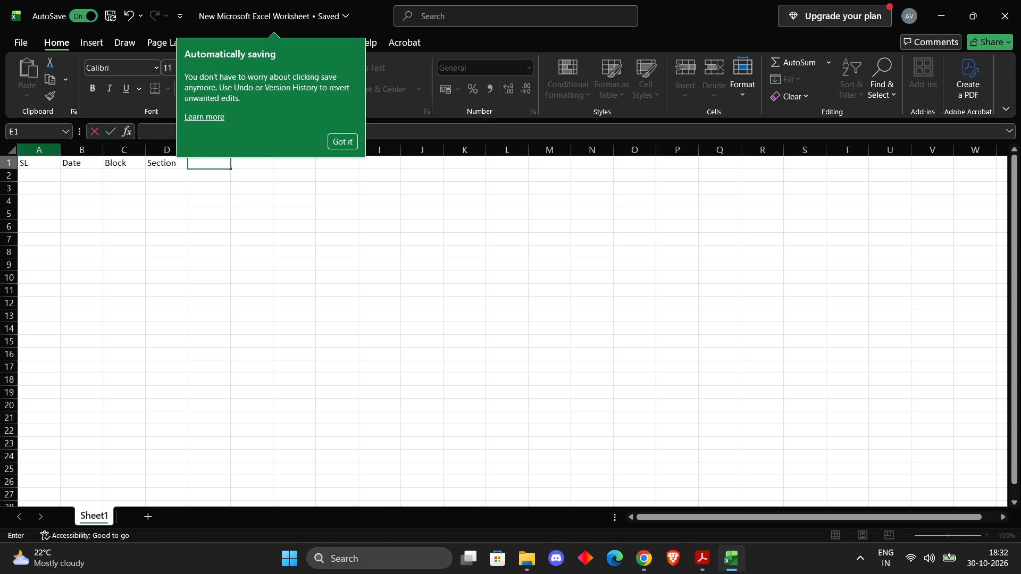
# Enter the column heading No of Staff in cell E1 and widen column E to fit it.
pyautogui.write('No')
pyautogui.press('space')
pyautogui.write('of')
pyautogui.press('space')
pyautogui.write('Staff')
pyautogui.click(219, 265)
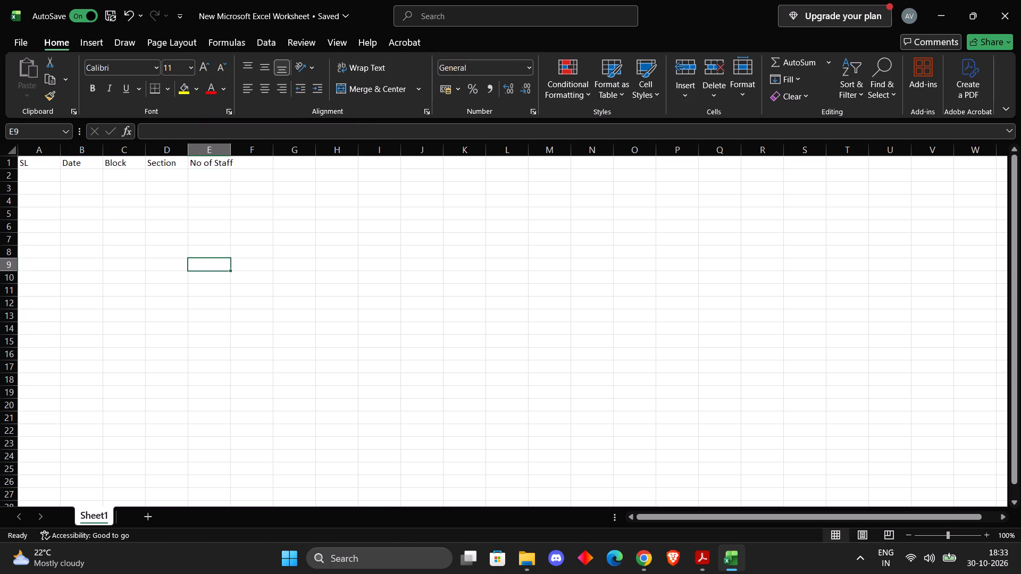
pyautogui.moveTo(230, 149); pyautogui.dragTo(239, 147)
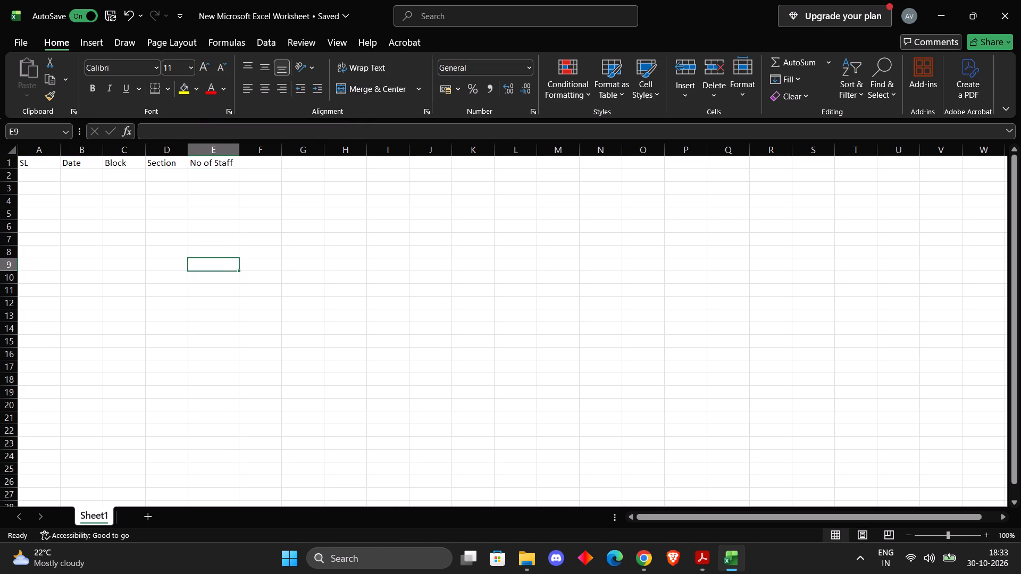
pyautogui.click(277, 217)
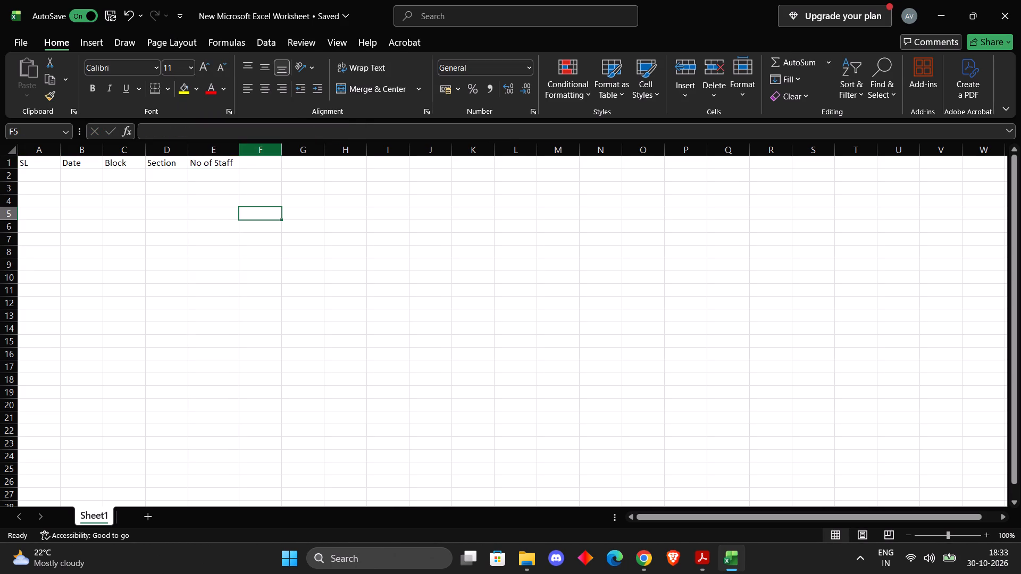
# Enter the column heading Staff Name in cell F1 and widen column F to about 10.89 (105 pixels).
pyautogui.click(266, 166)
pyautogui.write('Satff')
pyautogui.press('space')
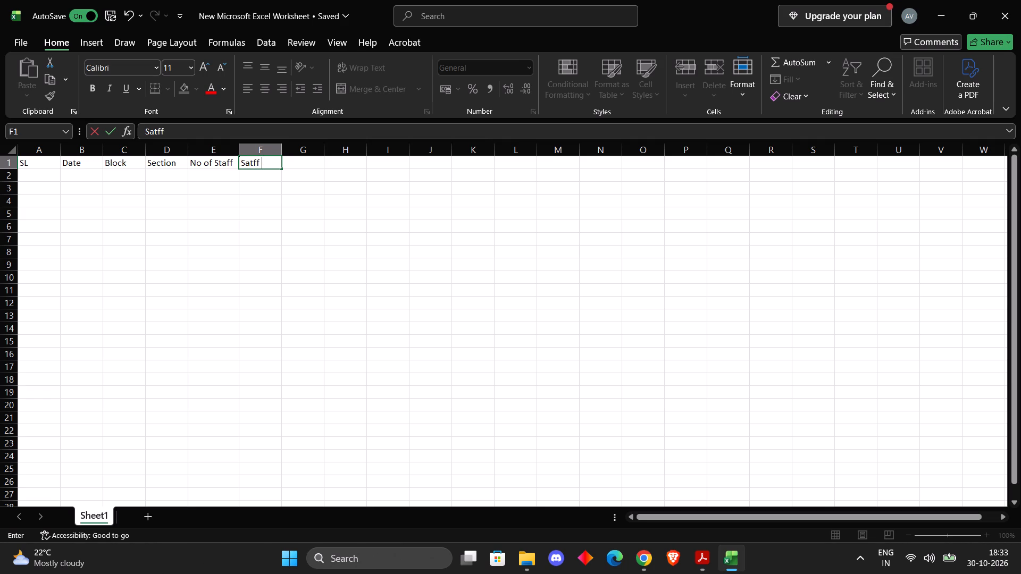
pyautogui.press('BackSpace')
pyautogui.press('BackSpace')
pyautogui.press('BackSpace')
pyautogui.press('BackSpace')
pyautogui.press('BackSpace')
pyautogui.write('taff')
pyautogui.press('space')
pyautogui.write('Name')
pyautogui.click(328, 203)
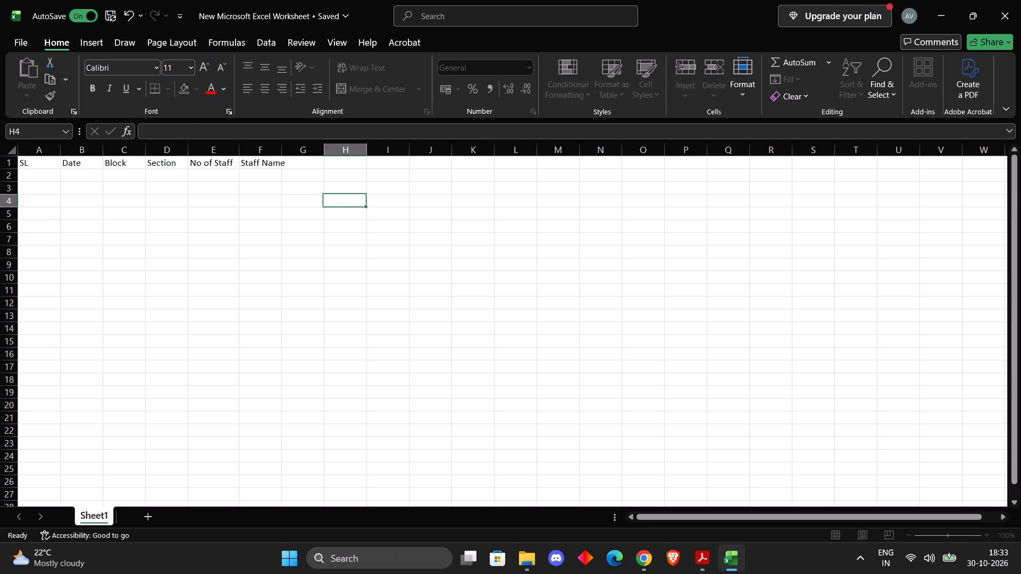
pyautogui.moveTo(283, 149); pyautogui.dragTo(297, 148)
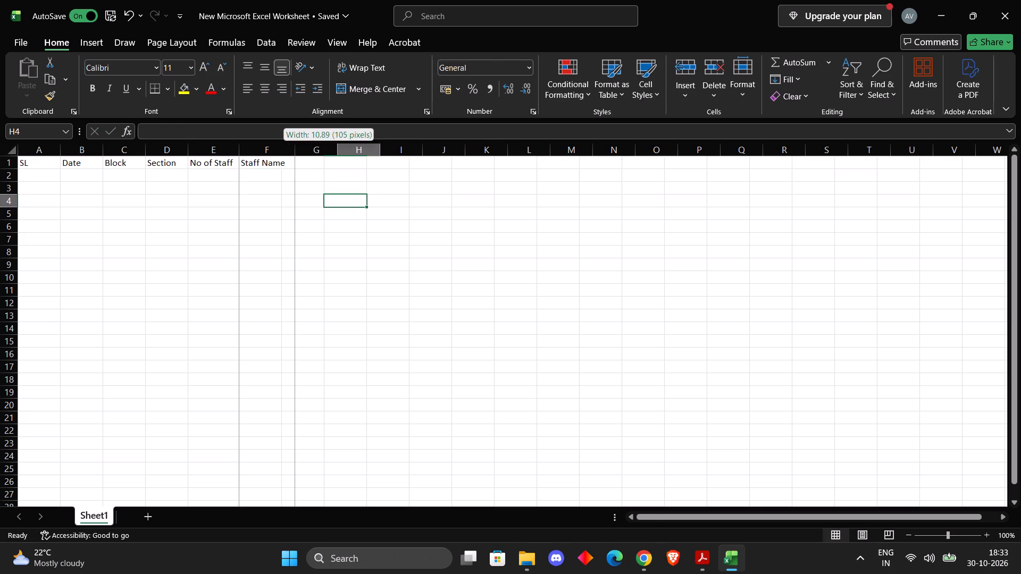
pyautogui.moveTo(297, 148); pyautogui.dragTo(296, 148)
pyautogui.click(339, 215)
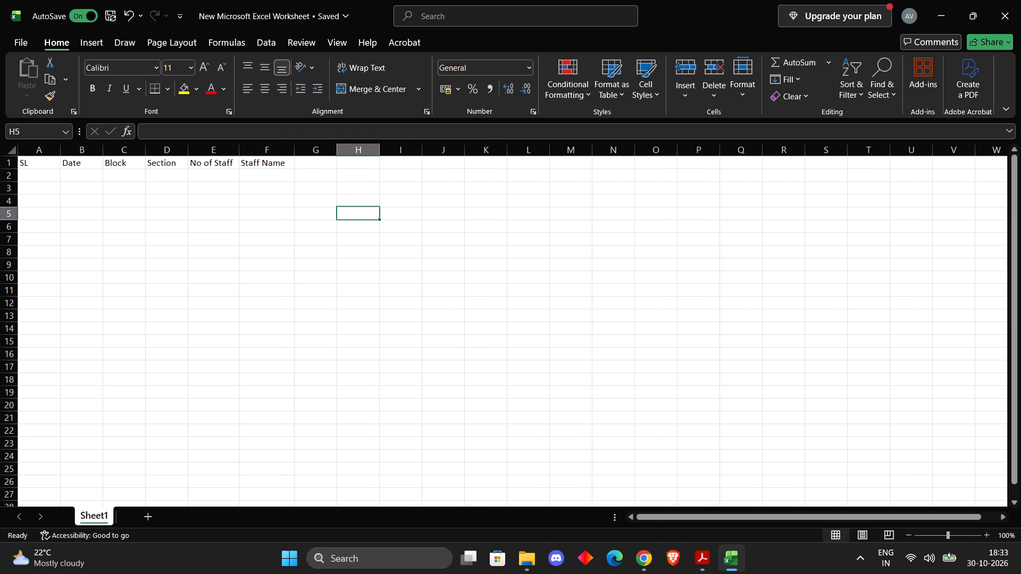
# Apply All Borders to the roster table range A1:F8.
pyautogui.moveTo(44, 161); pyautogui.dragTo(77, 163)
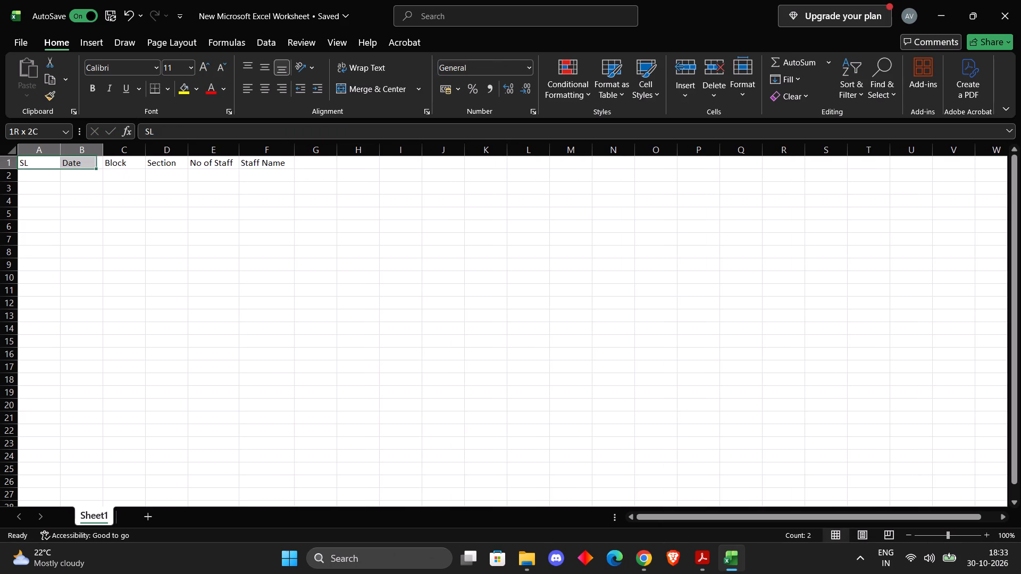
pyautogui.moveTo(77, 163); pyautogui.dragTo(281, 272)
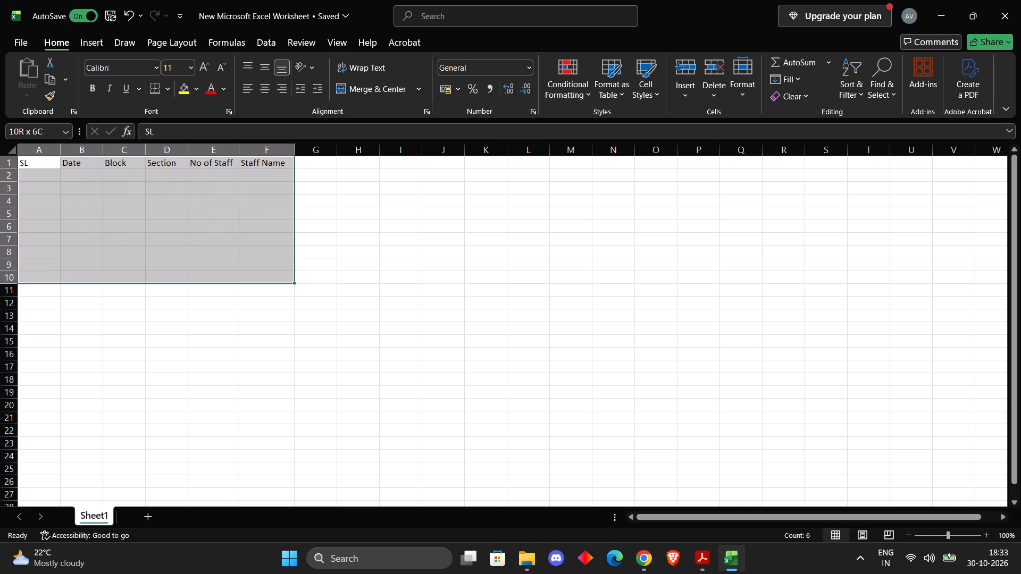
pyautogui.moveTo(281, 272); pyautogui.dragTo(281, 258)
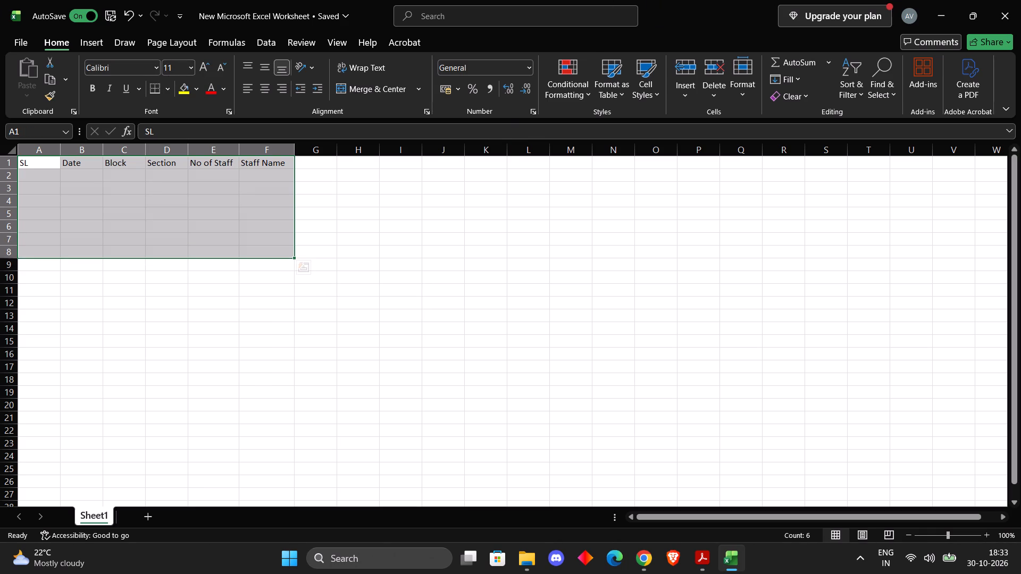
pyautogui.click(154, 85)
pyautogui.click(170, 89)
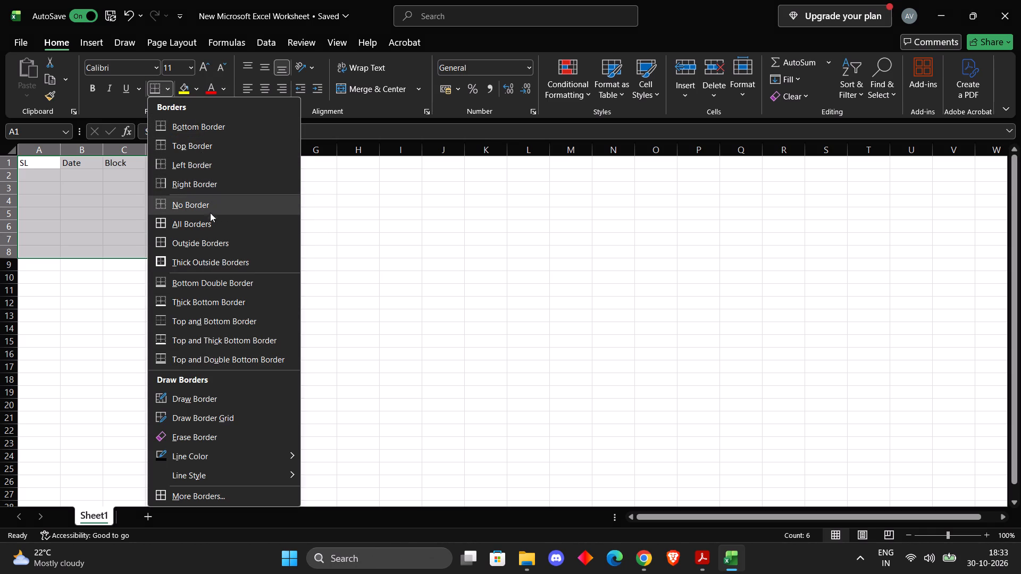
pyautogui.click(216, 227)
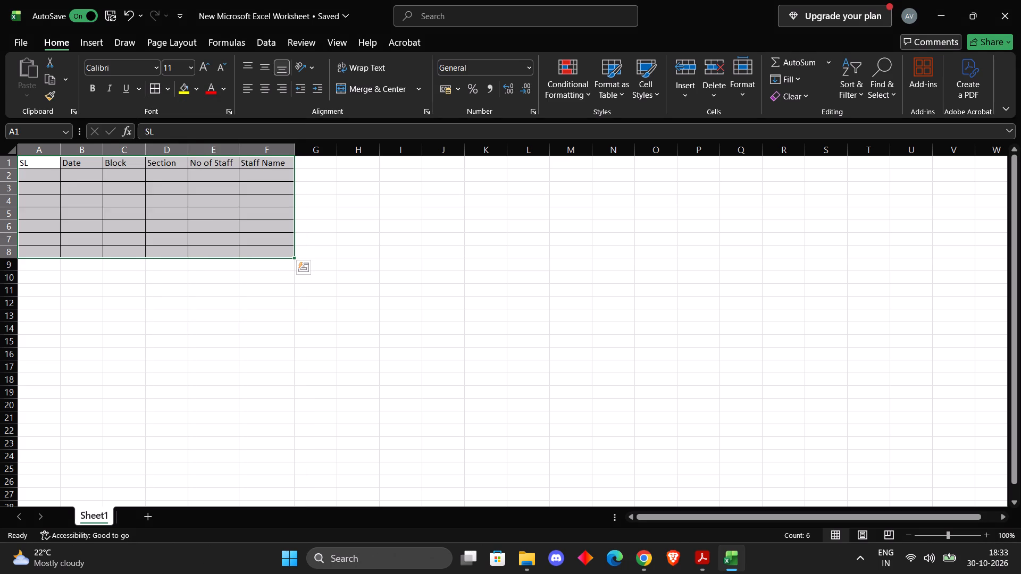
pyautogui.click(215, 327)
# Enter the serial numbers 1, 2 and 3 in cells A2 to A4 of the SL column.
pyautogui.click(48, 176)
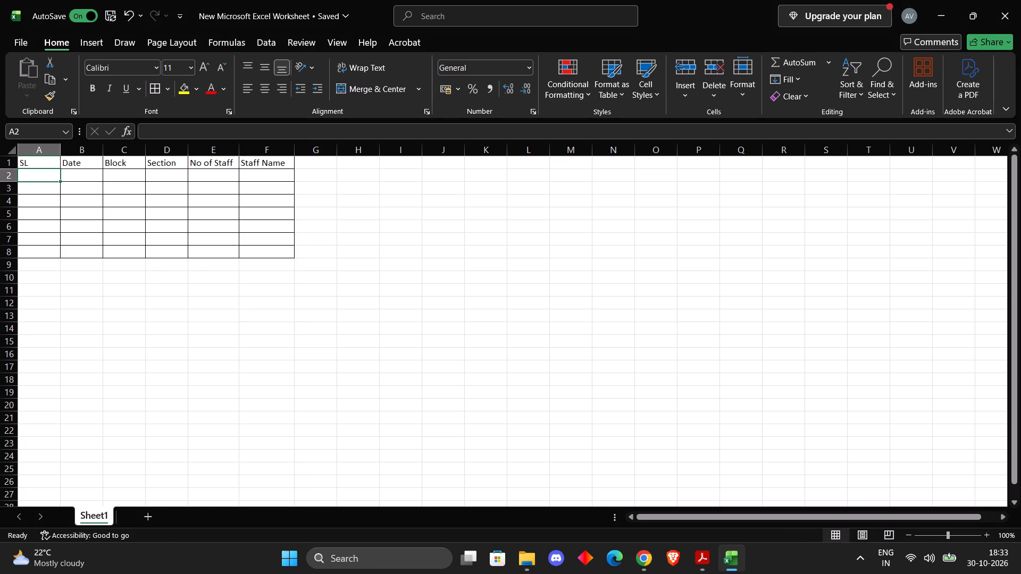
pyautogui.press('End')
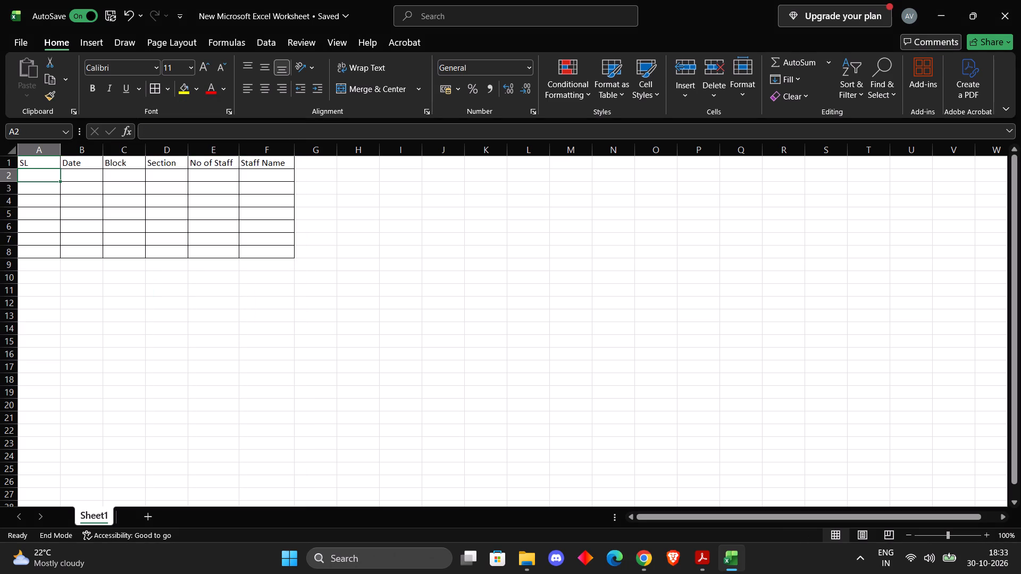
pyautogui.press('1')
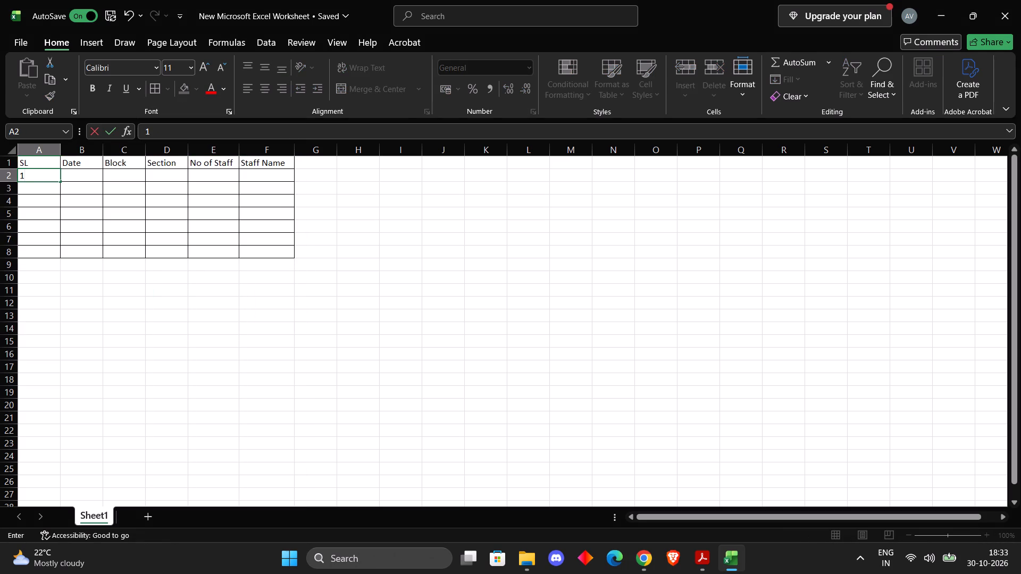
pyautogui.press('Down')
pyautogui.press('2')
pyautogui.press('Down')
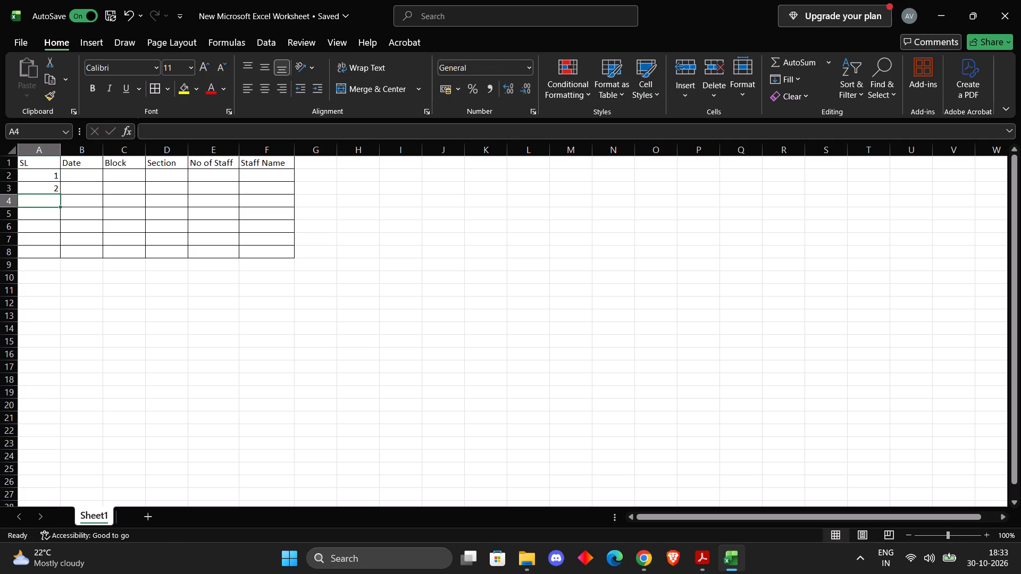
pyautogui.press('3')
pyautogui.press('Down')
pyautogui.click(105, 226)
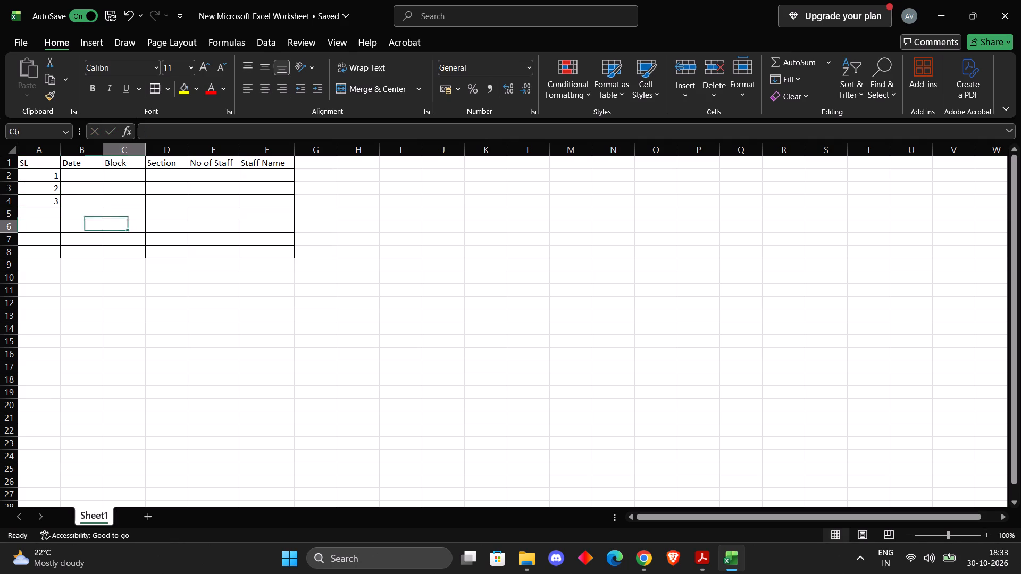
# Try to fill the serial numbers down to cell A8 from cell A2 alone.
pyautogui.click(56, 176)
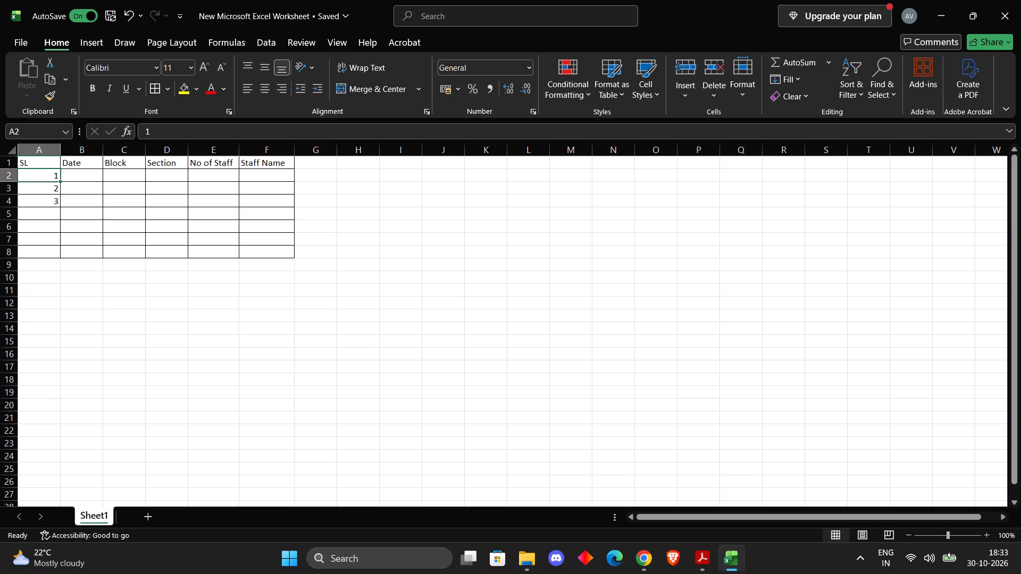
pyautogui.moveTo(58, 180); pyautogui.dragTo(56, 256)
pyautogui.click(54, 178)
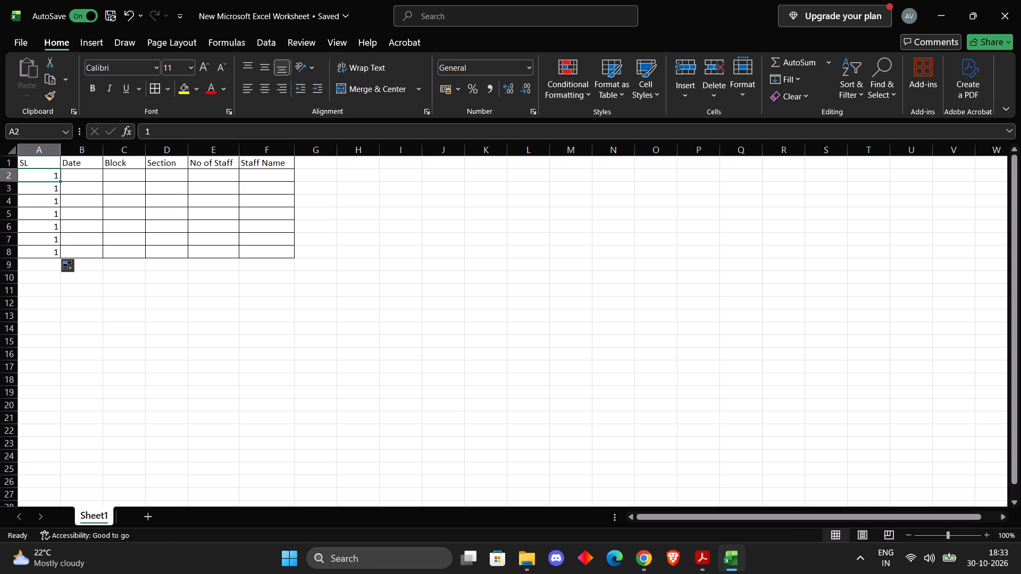
# Enter 2 in cell A3 and 3 in cell A4, and extend the A2:A4 series down to cell A8.
pyautogui.click(56, 191)
pyautogui.press('2')
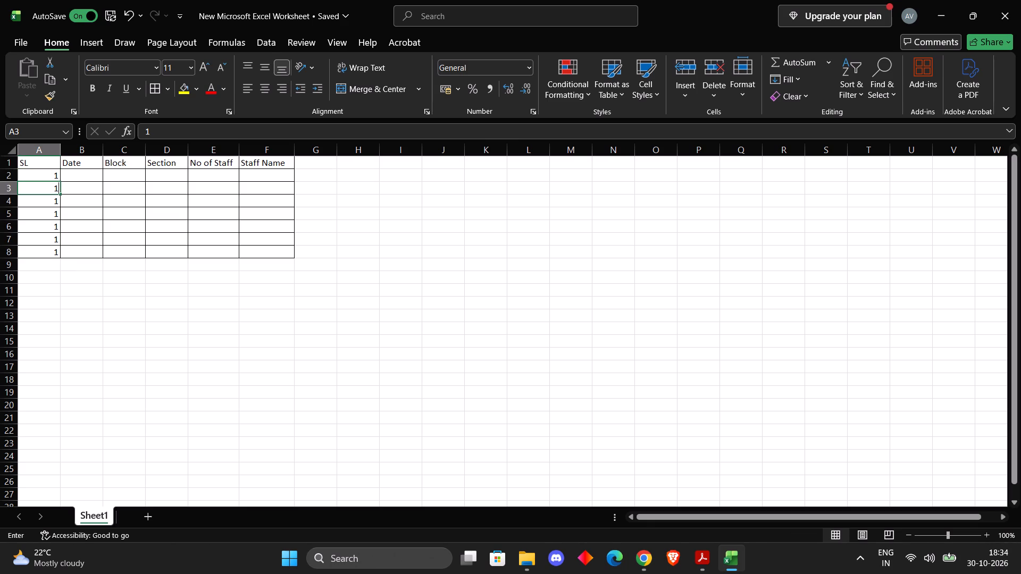
pyautogui.click(55, 198)
pyautogui.press('3')
pyautogui.click(73, 231)
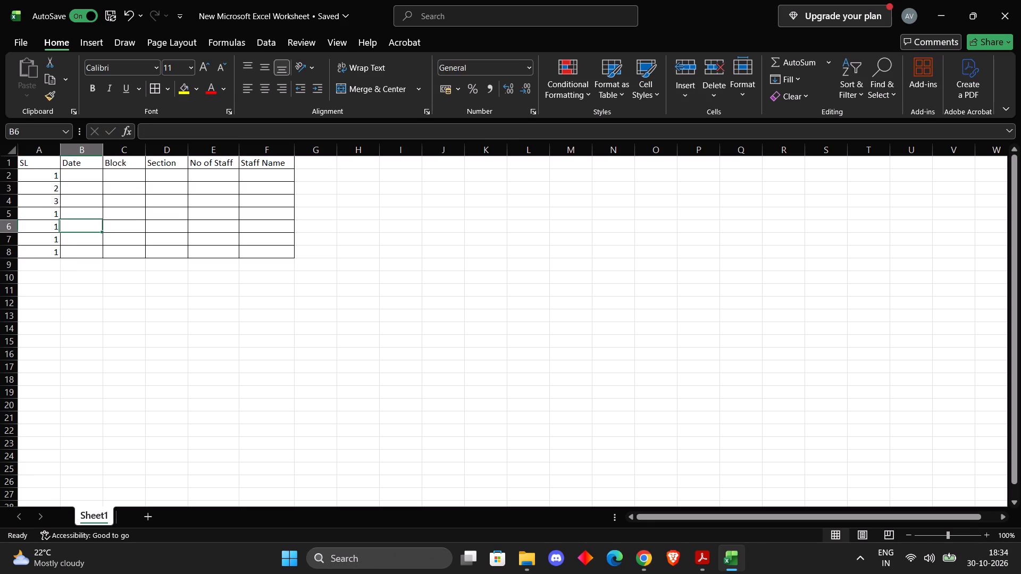
pyautogui.moveTo(53, 180); pyautogui.dragTo(54, 202)
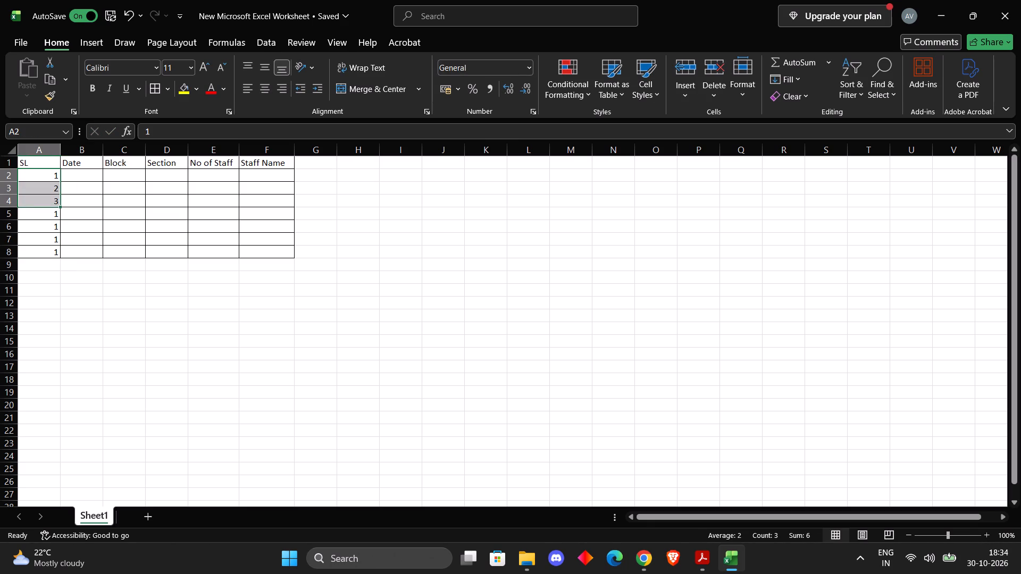
pyautogui.moveTo(60, 205); pyautogui.dragTo(59, 255)
pyautogui.click(122, 254)
# Enter the date 31/11/2026 in cell B2 of the Date column.
pyautogui.click(91, 178)
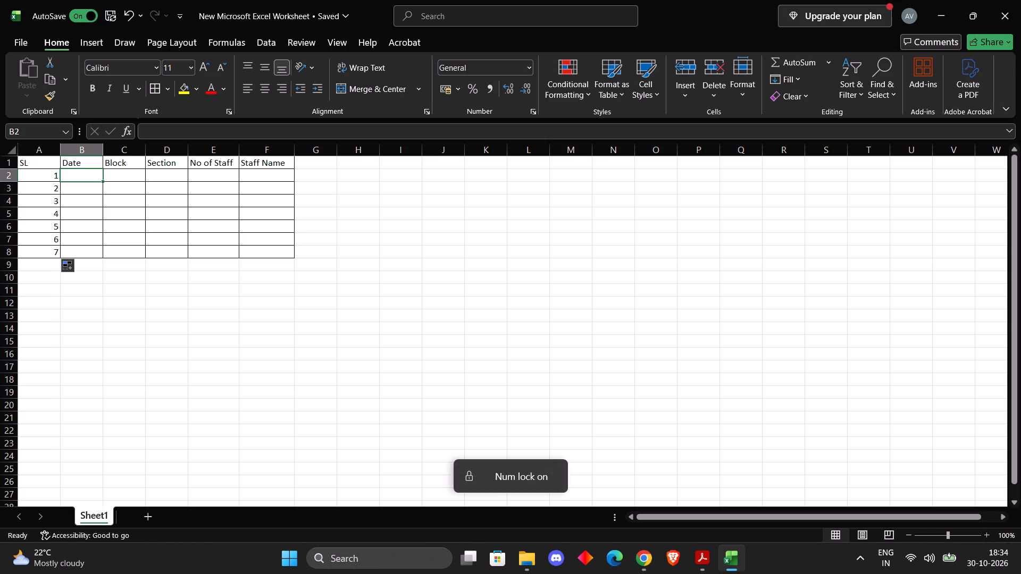
pyautogui.press('6')
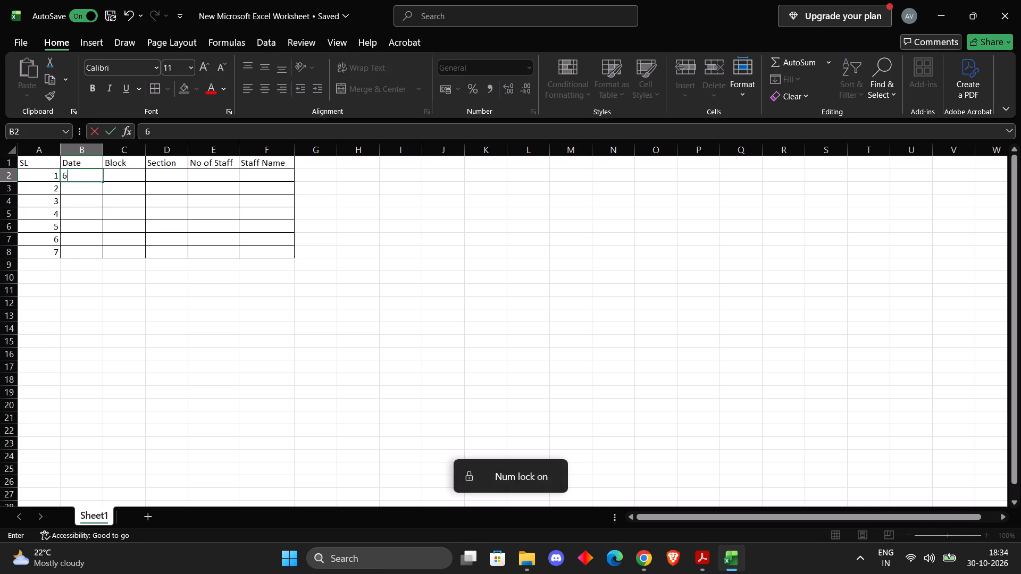
pyautogui.press('BackSpace')
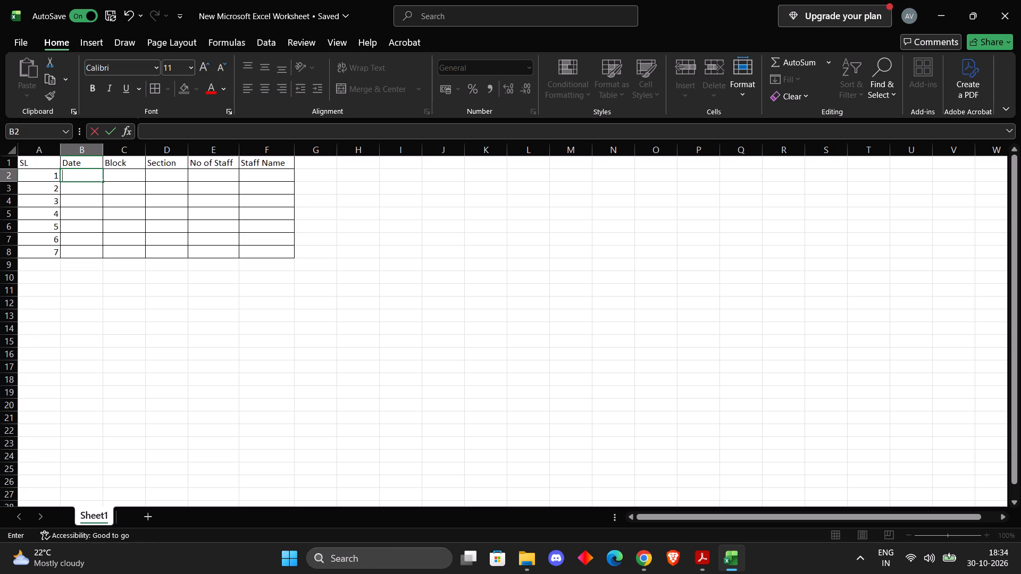
pyautogui.write('31')
pyautogui.press('/')
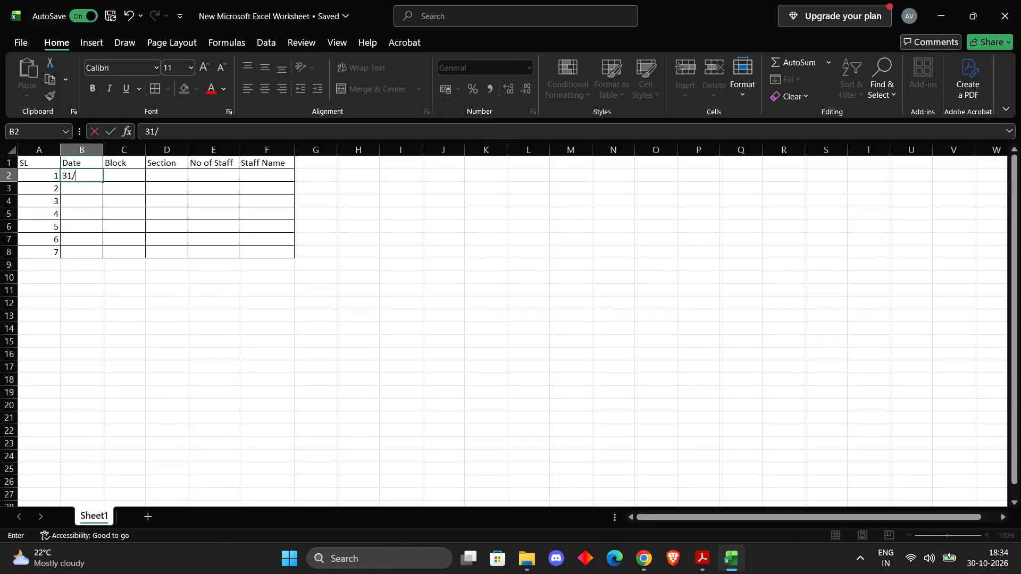
pyautogui.press('BackSpace')
pyautogui.write('/11')
pyautogui.press('/')
pyautogui.write('20')
pyautogui.write('26')
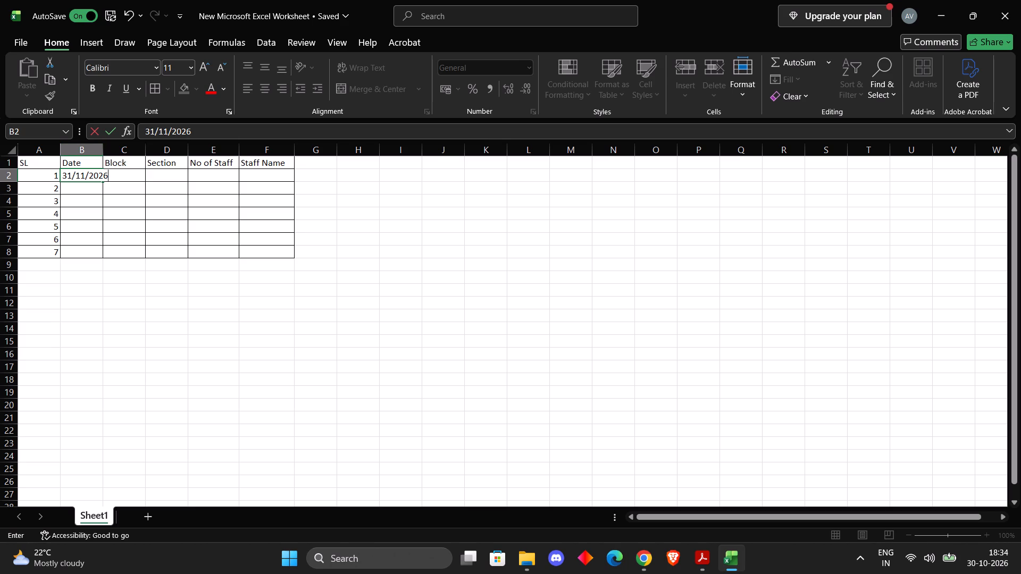
# Widen the Date column B so that the full date fits inside it.
pyautogui.moveTo(104, 148); pyautogui.dragTo(113, 148)
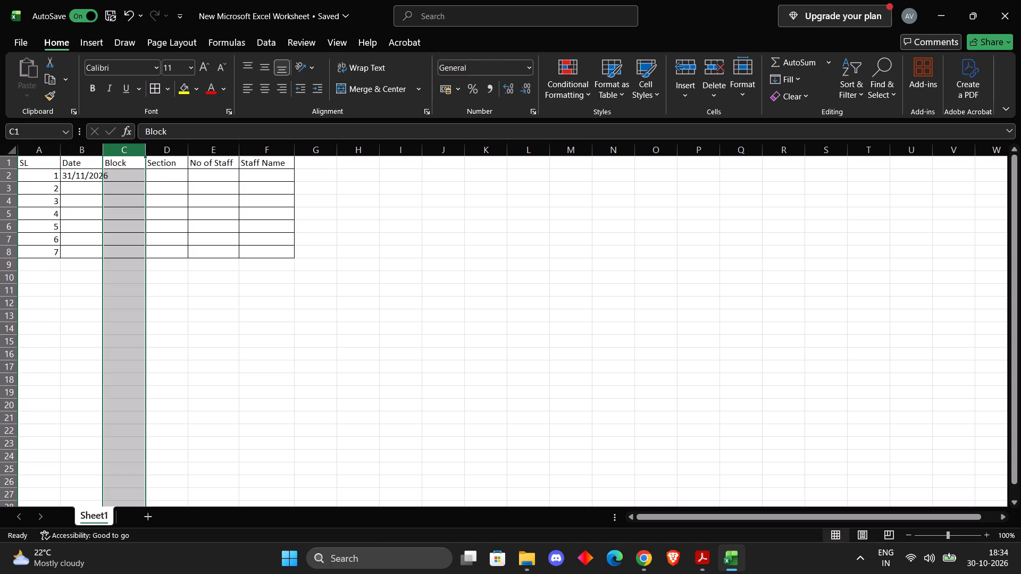
pyautogui.click(179, 200)
pyautogui.click(102, 159)
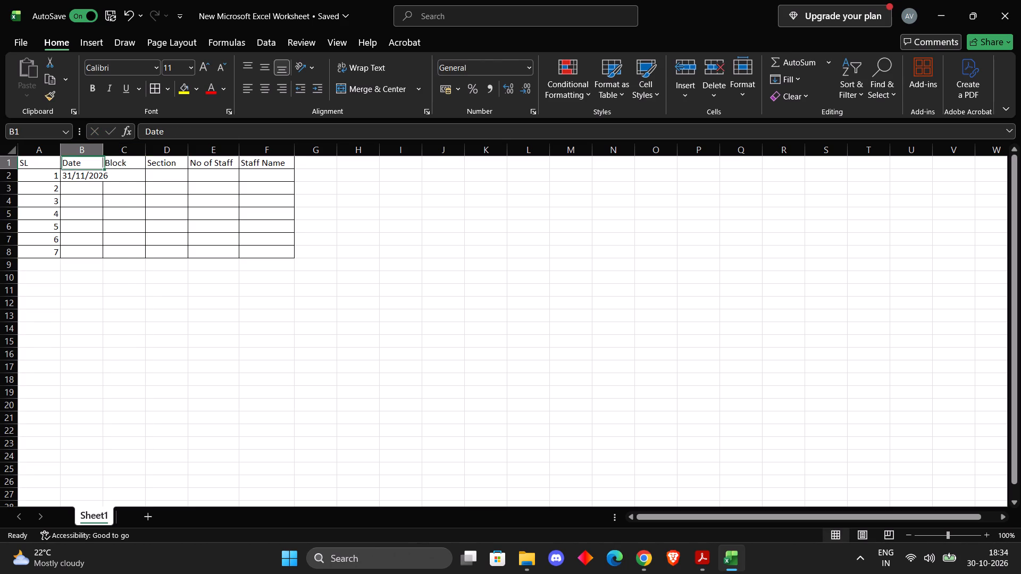
pyautogui.moveTo(103, 152); pyautogui.dragTo(128, 150)
pyautogui.click(149, 195)
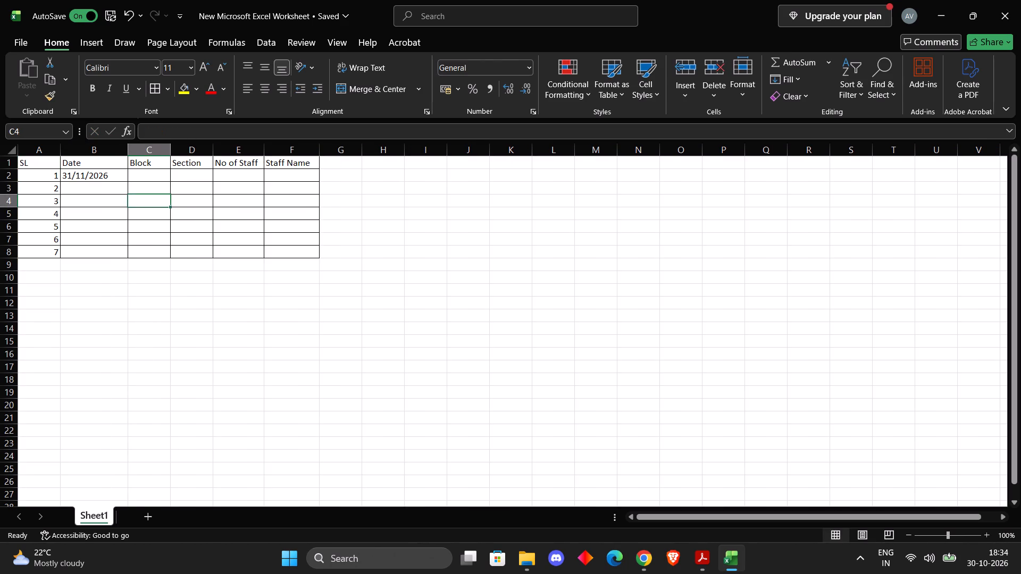
# Change the date entry in cell B2 to 31/10,01/11/2026.
pyautogui.click(113, 175)
pyautogui.doubleClick(113, 175)
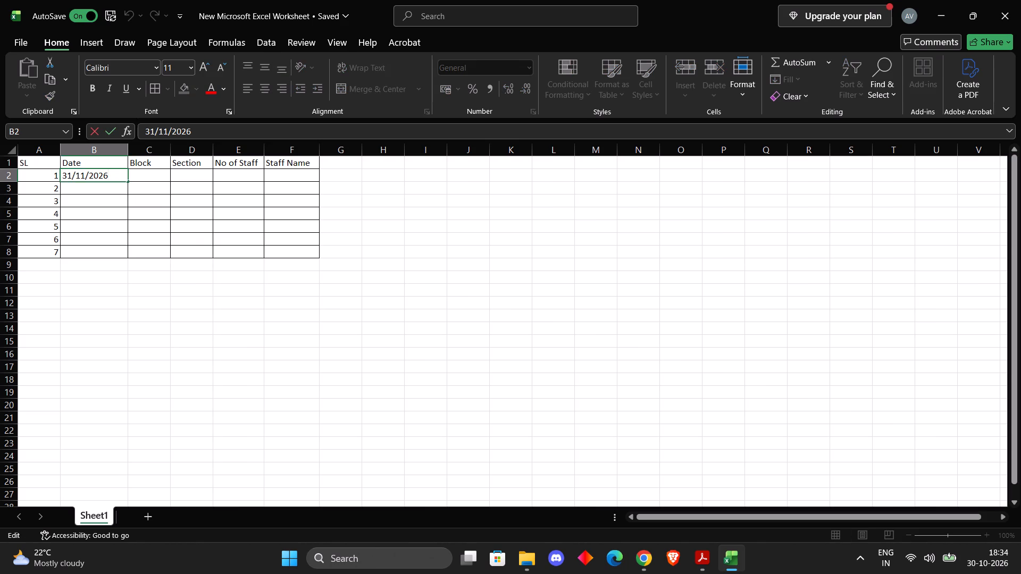
pyautogui.press('space')
pyautogui.press('BackSpace')
pyautogui.press('BackSpace')
pyautogui.press('BackSpace')
pyautogui.press('BackSpace')
pyautogui.press('BackSpace')
pyautogui.press('BackSpace')
pyautogui.press('space')
pyautogui.press('BackSpace')
pyautogui.press(',')
pyautogui.press('BackSpace')
pyautogui.press('BackSpace')
pyautogui.press('BackSpace')
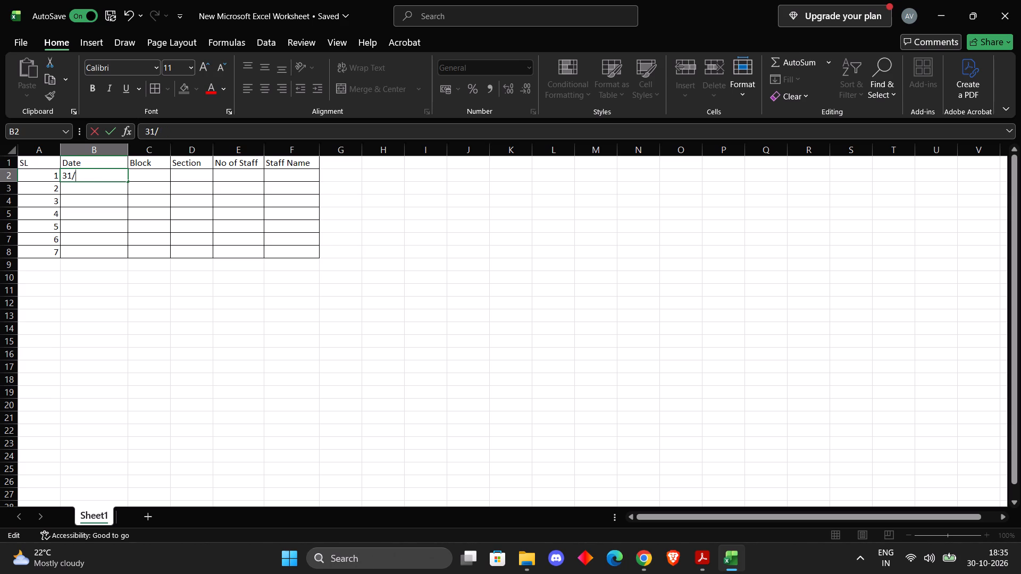
pyautogui.write('10')
pyautogui.press(',')
pyautogui.write('01')
pyautogui.press('/')
pyautogui.write('11')
pyautogui.write('/2026')
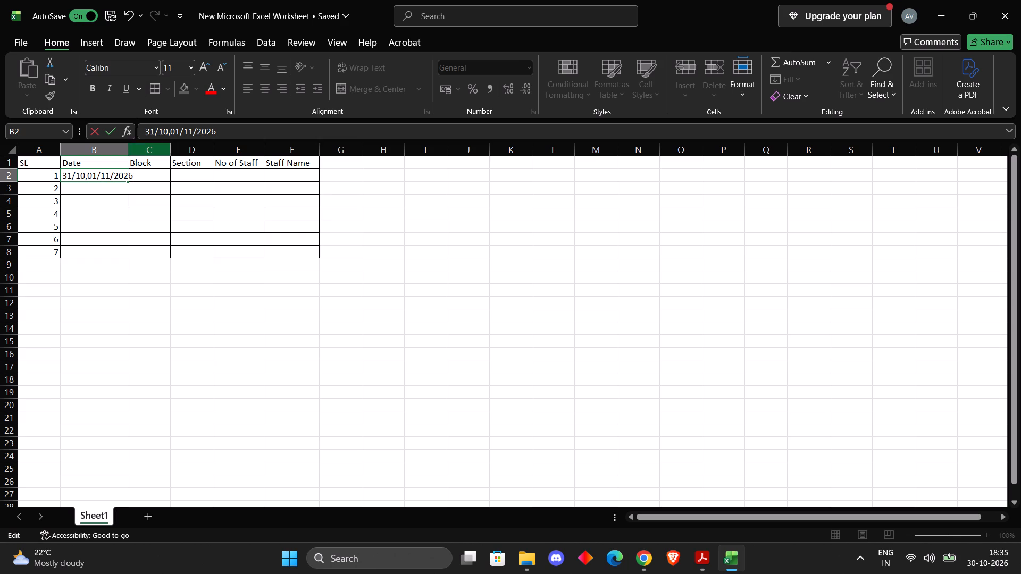
# Widen the Date column B so that the two-date entry in cell B2 fits inside it.
pyautogui.moveTo(127, 150); pyautogui.dragTo(133, 150)
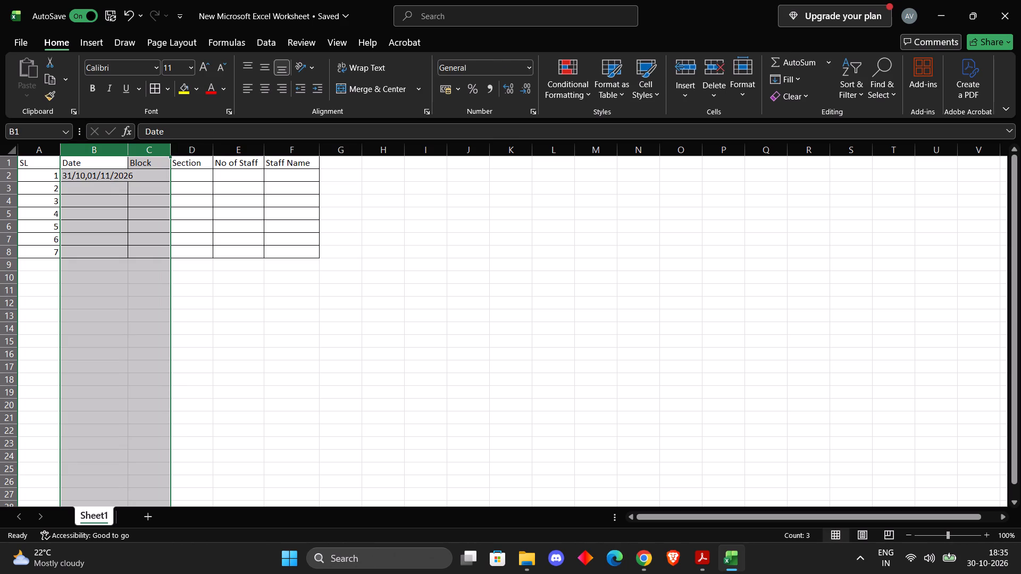
pyautogui.click(158, 199)
pyautogui.moveTo(128, 150); pyautogui.dragTo(140, 149)
pyautogui.click(199, 213)
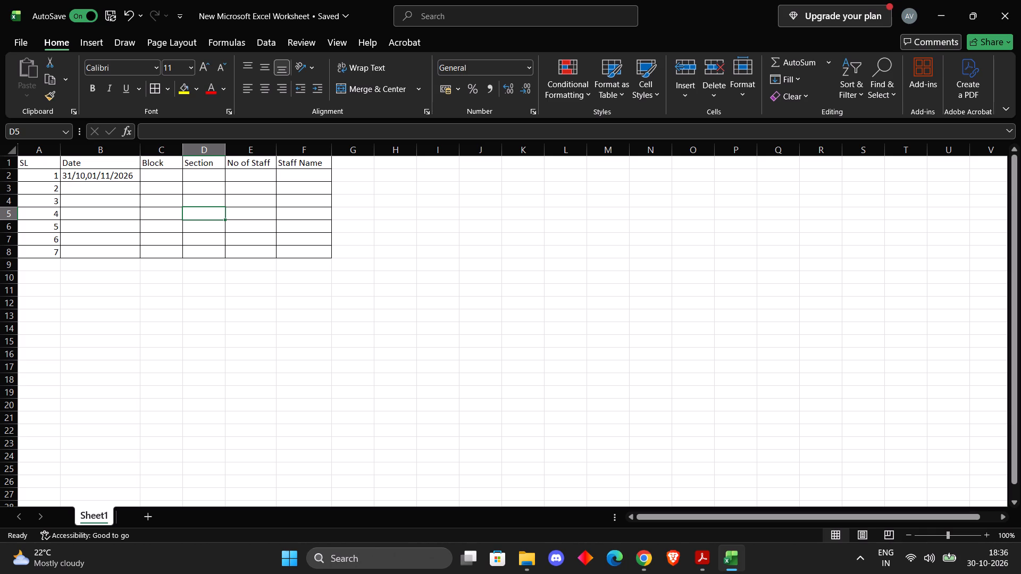
# Check the date format in the Line-7 block order PDF in Chrome and change cell B2 in Excel to 31.10.2026/01/11/2026.
pyautogui.doubleClick(87, 174)
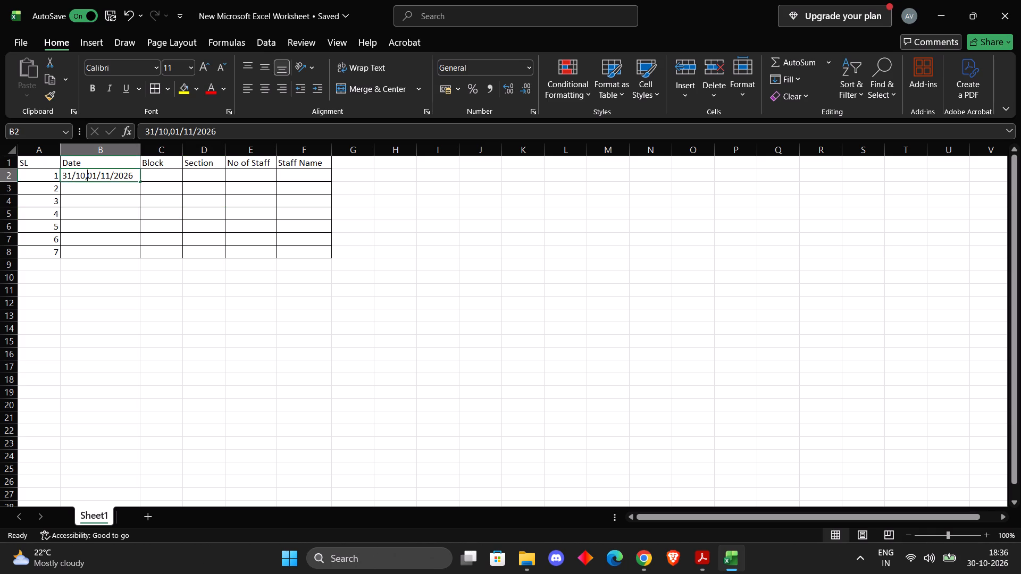
pyautogui.press('BackSpace')
pyautogui.press('BackSpace')
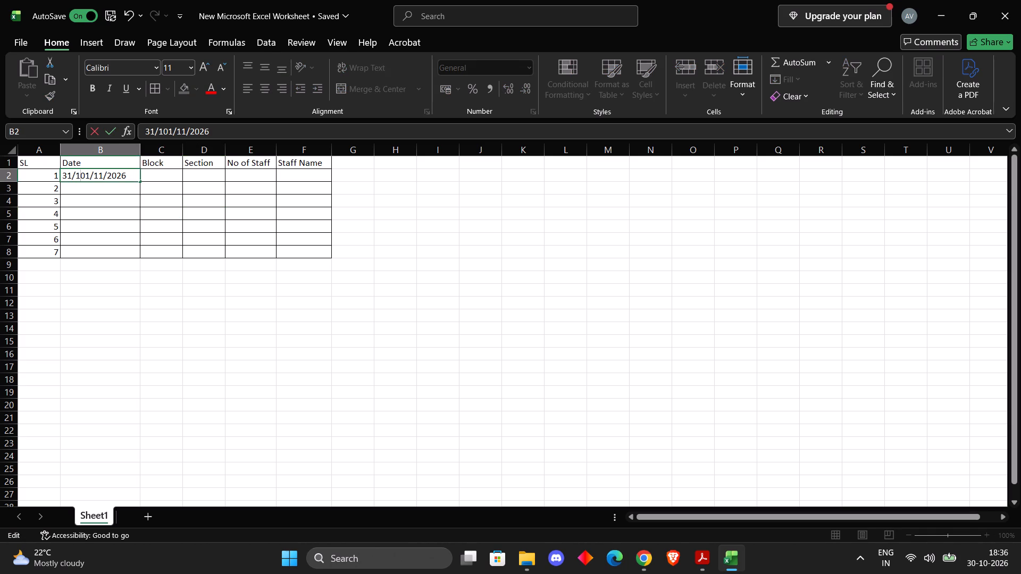
pyautogui.press('BackSpace')
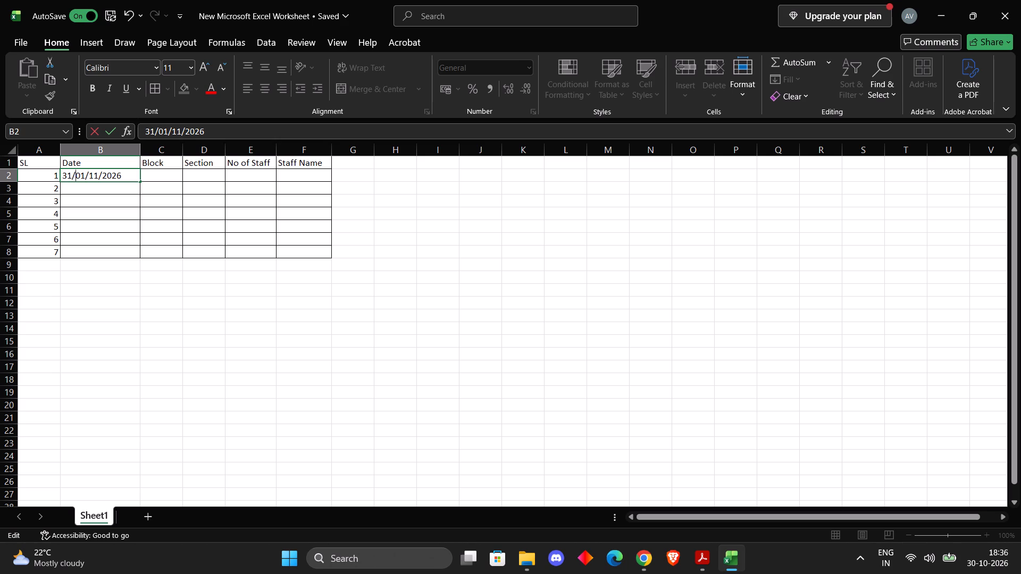
pyautogui.click(639, 559)
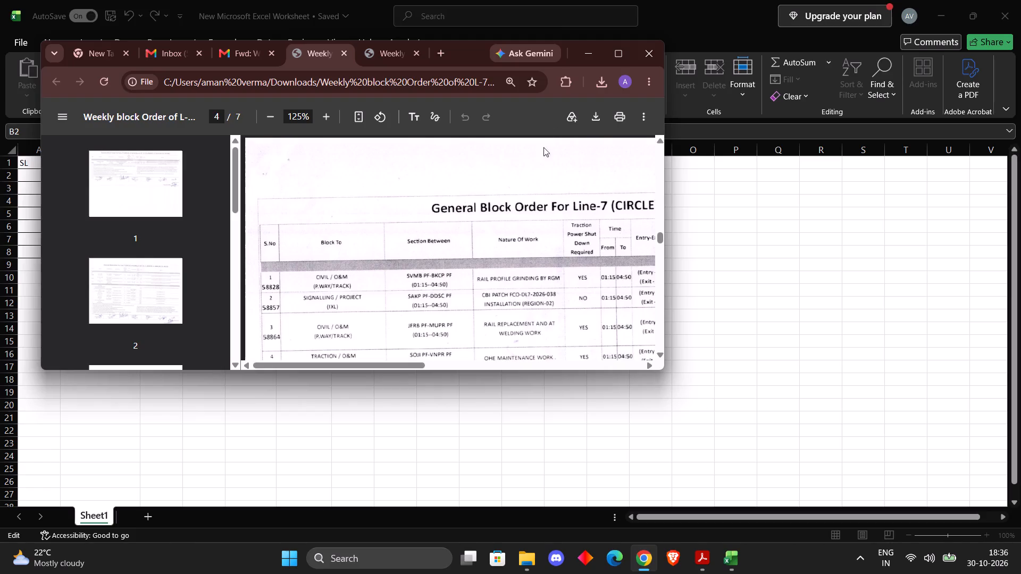
pyautogui.click(616, 54)
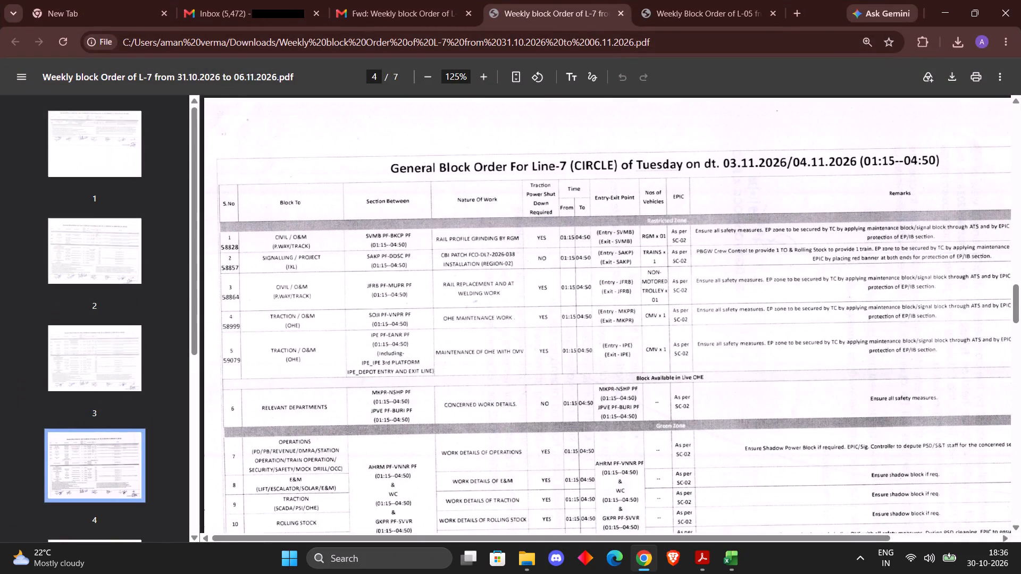
pyautogui.click(727, 563)
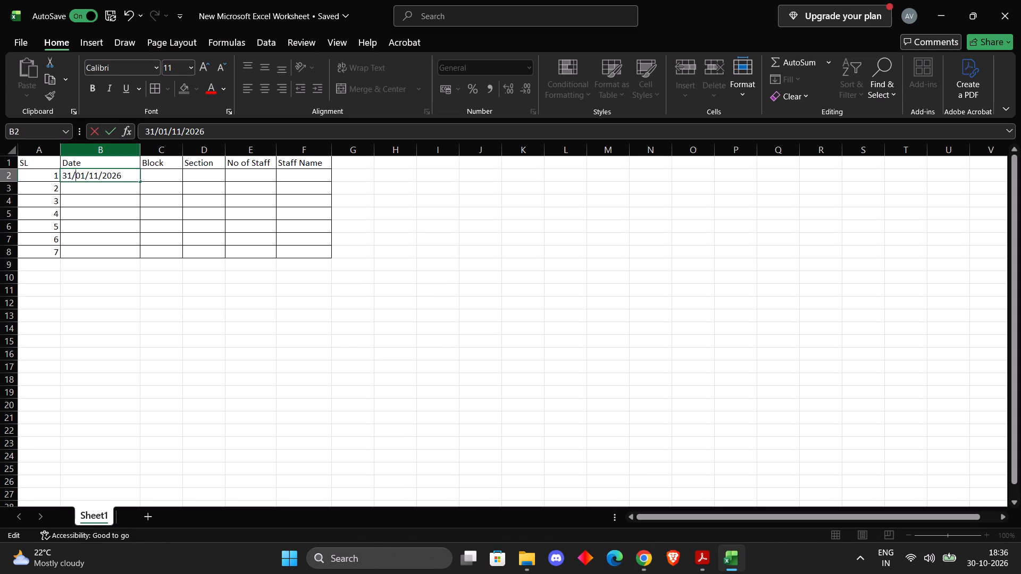
pyautogui.press('BackSpace')
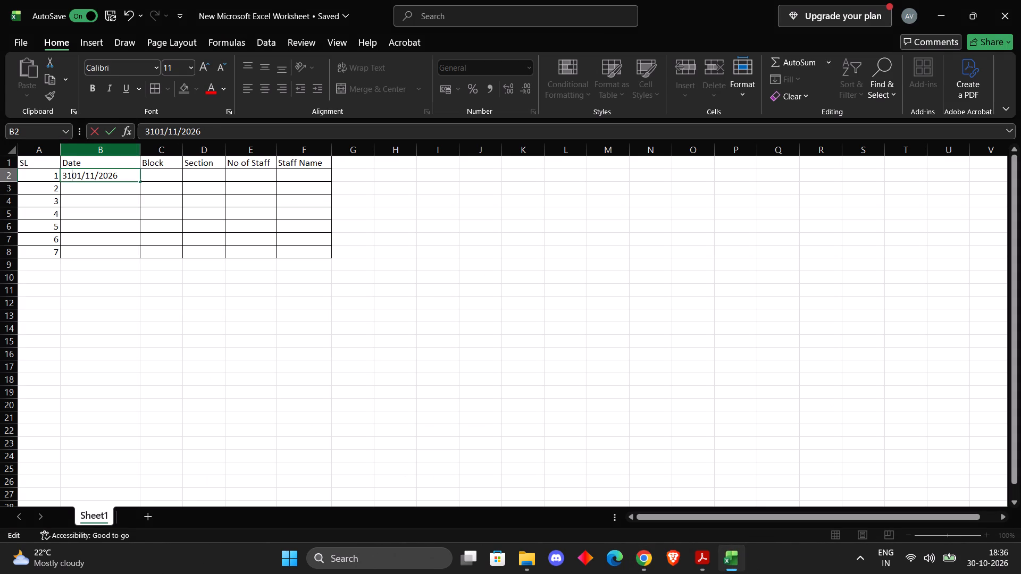
pyautogui.press('.')
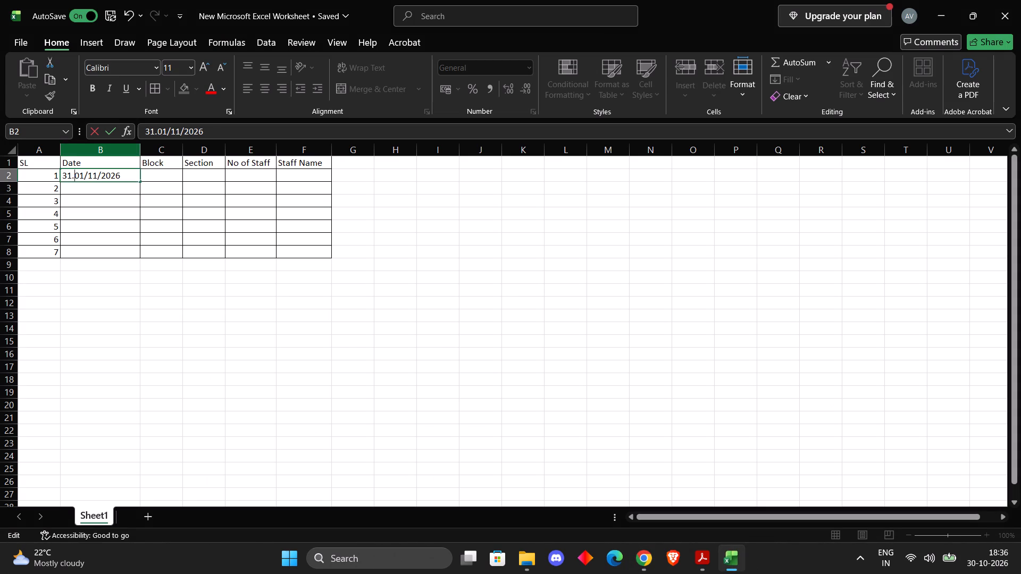
pyautogui.write('10')
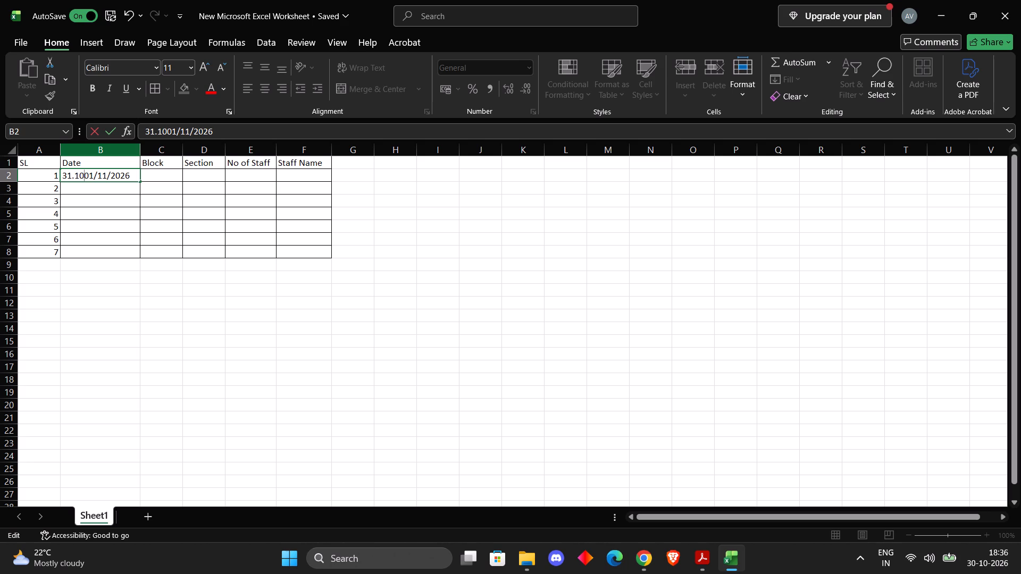
pyautogui.write('.202')
pyautogui.write('26')
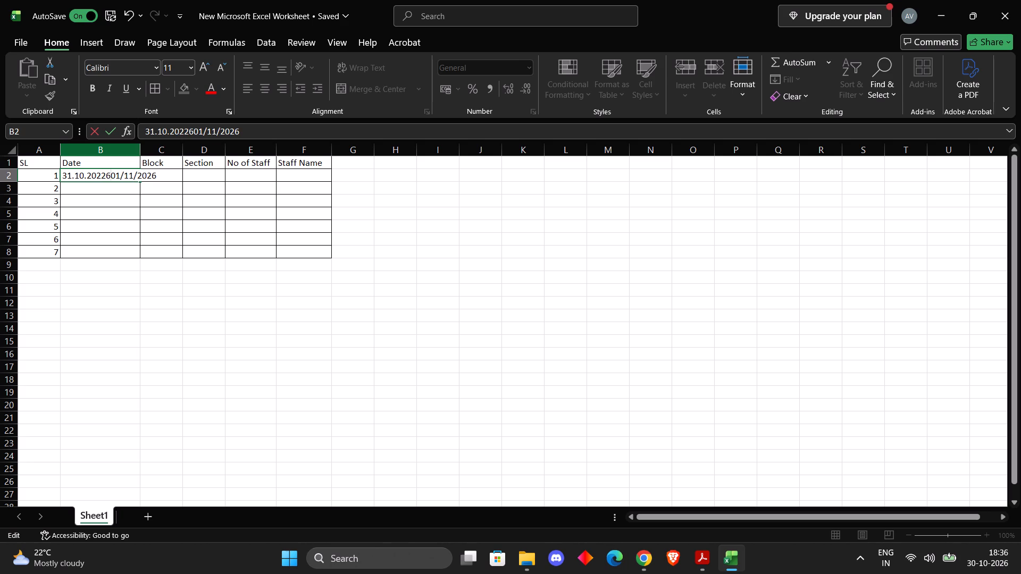
pyautogui.press('BackSpace')
pyautogui.press('BackSpace')
pyautogui.press('6')
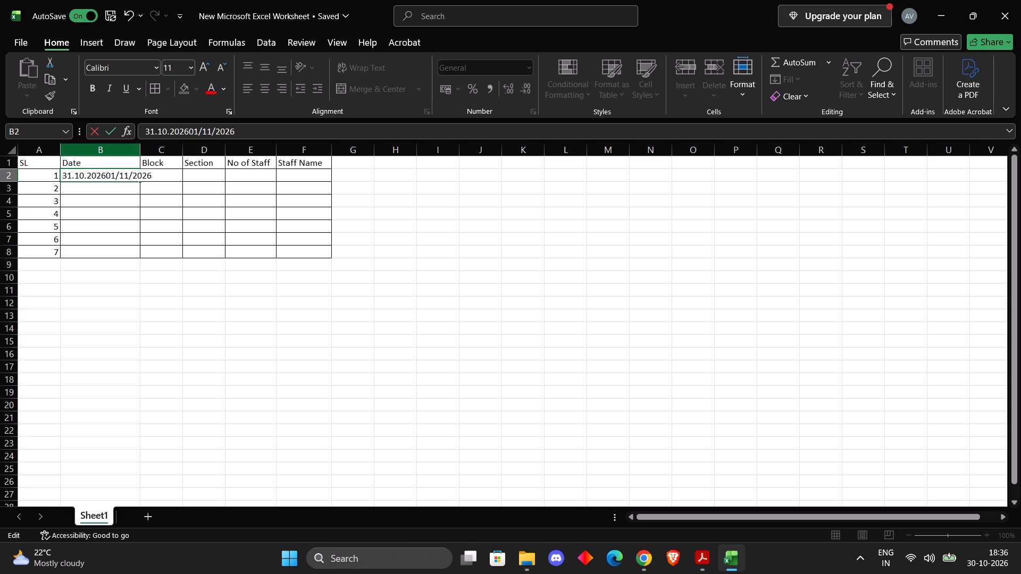
pyautogui.press('/')
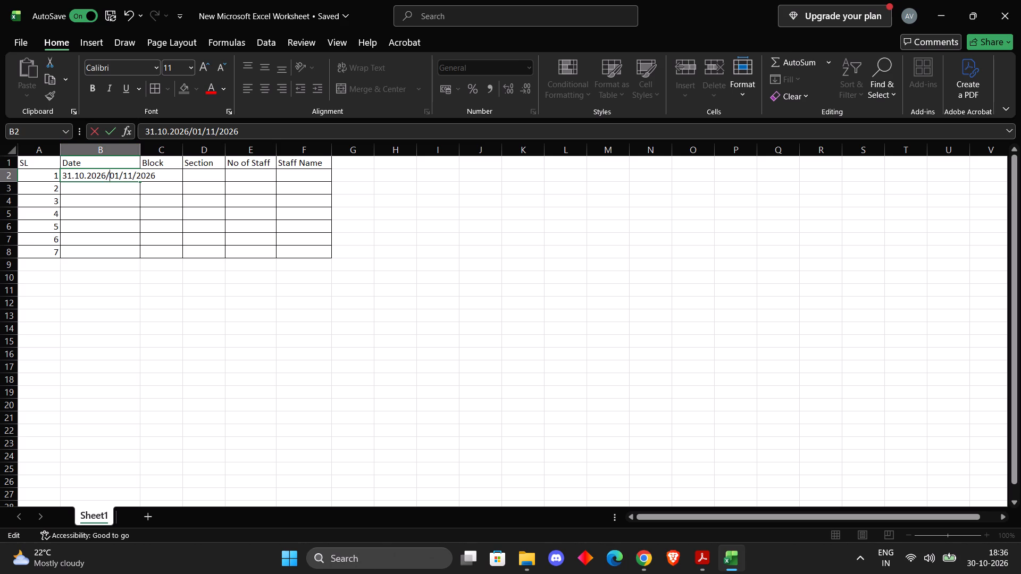
# Widen the Date column B again so that both full dates in cell B2 fit.
pyautogui.click(140, 152)
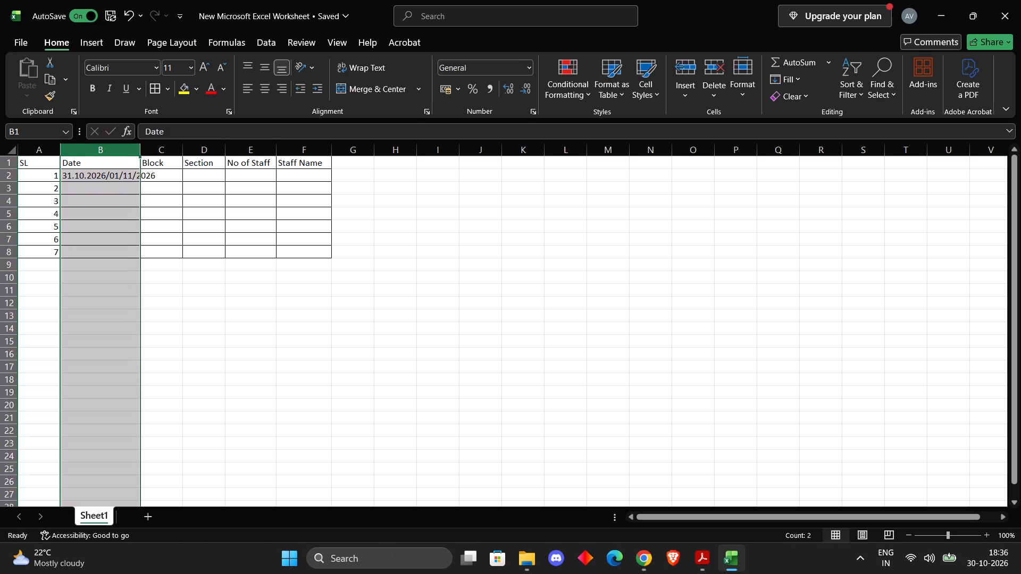
pyautogui.moveTo(140, 152); pyautogui.dragTo(160, 152)
pyautogui.click(141, 213)
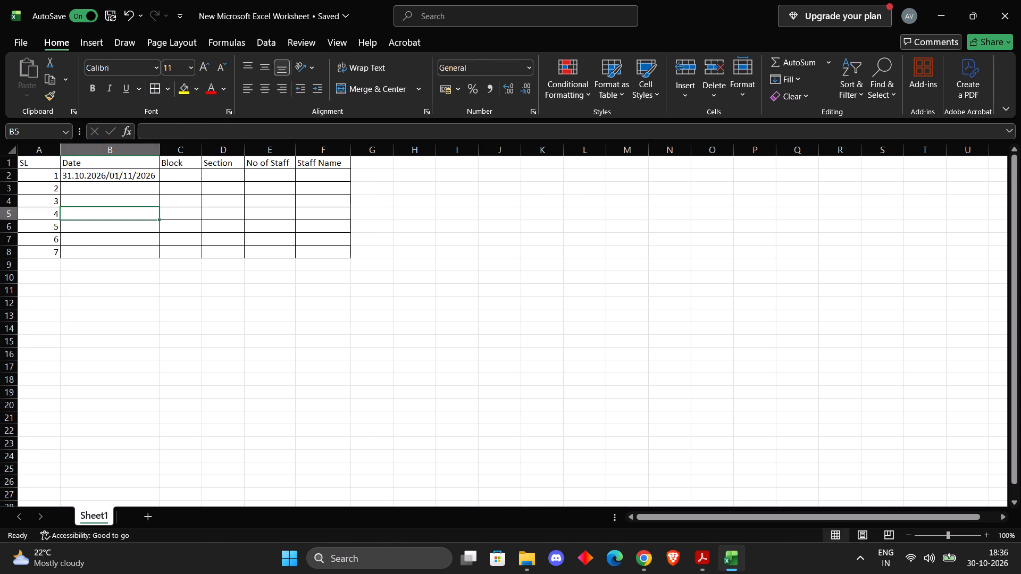
# Change the second date in cell B2 to dot separators so the entry reads 31.10.2026/01.11.2026.
pyautogui.doubleClick(139, 175)
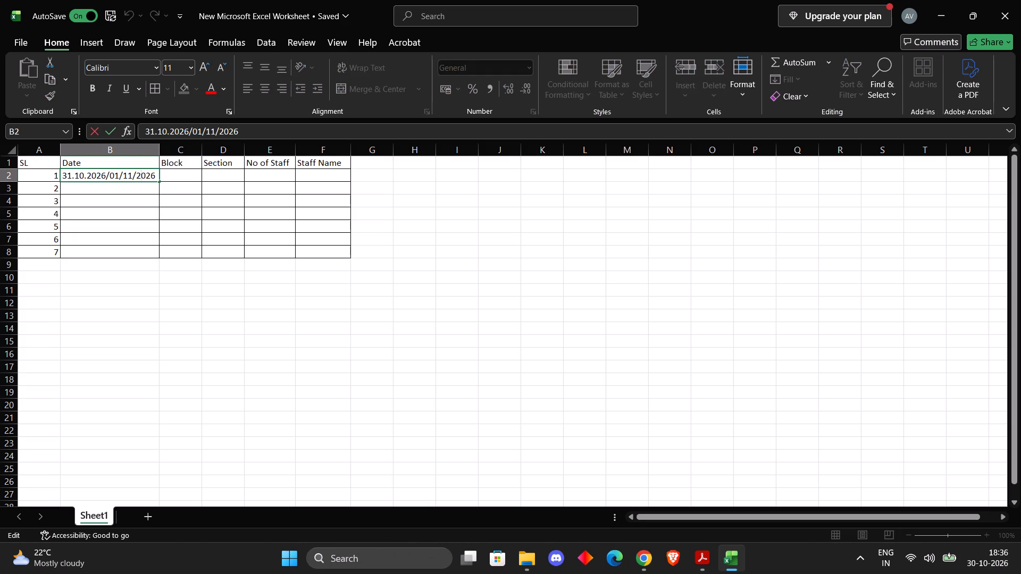
pyautogui.press('Left')
pyautogui.press('BackSpace')
pyautogui.press('BackSpace')
pyautogui.press('BackSpace')
pyautogui.press('BackSpace')
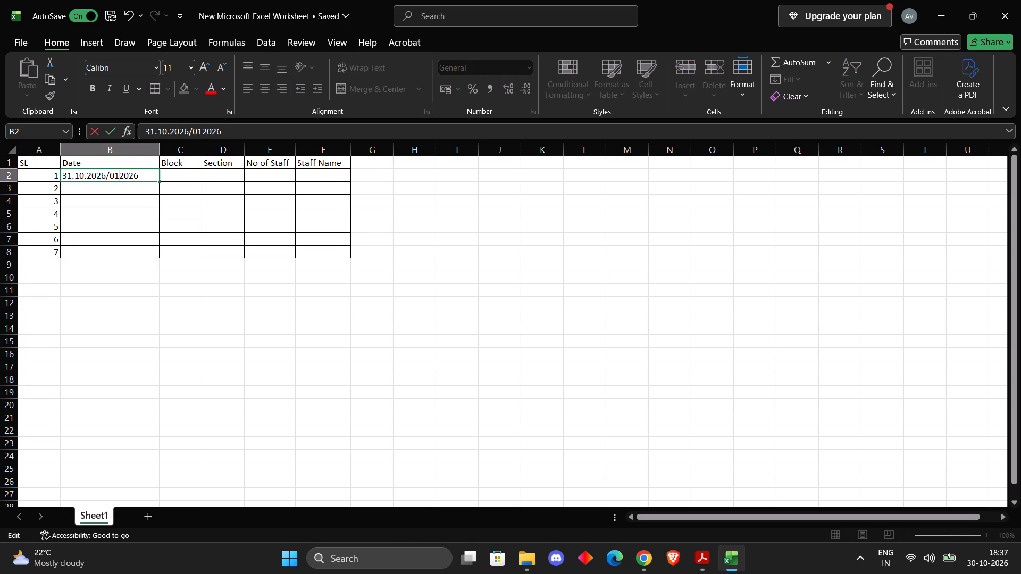
pyautogui.press('.')
pyautogui.write('11.')
pyautogui.click(206, 217)
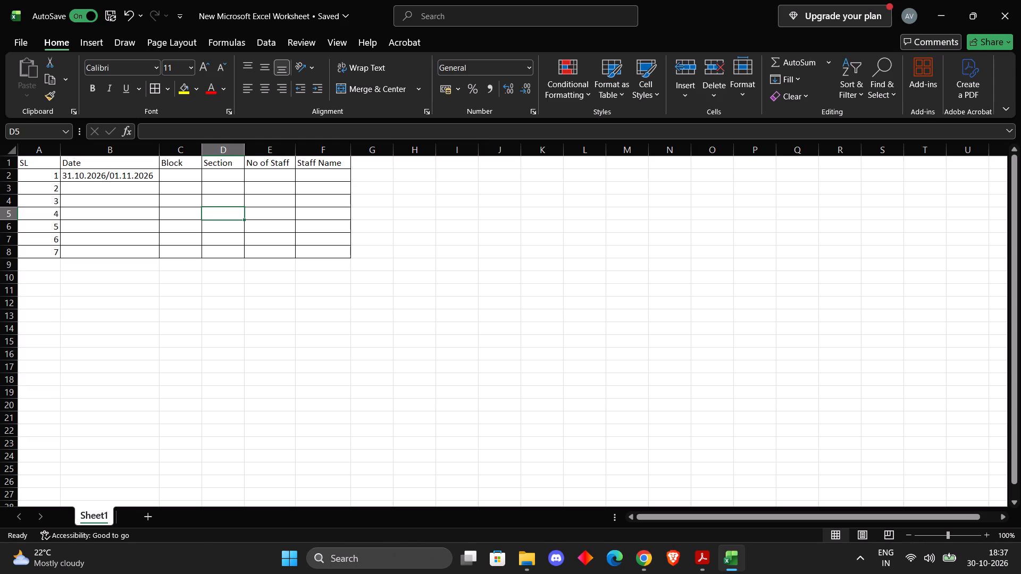
# Replace the Block heading in cell C1 with Day.
pyautogui.click(181, 165)
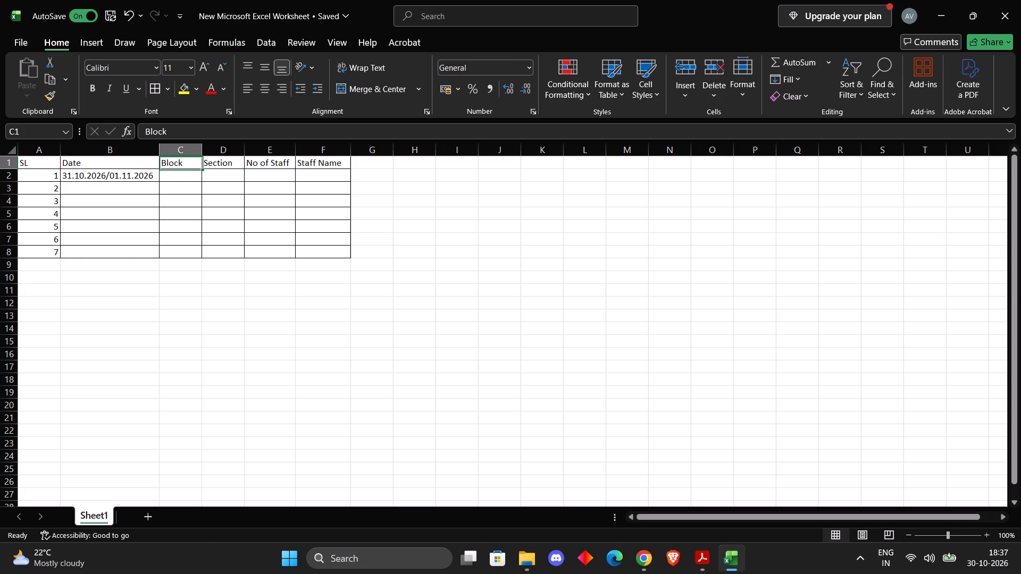
pyautogui.press('BackSpace')
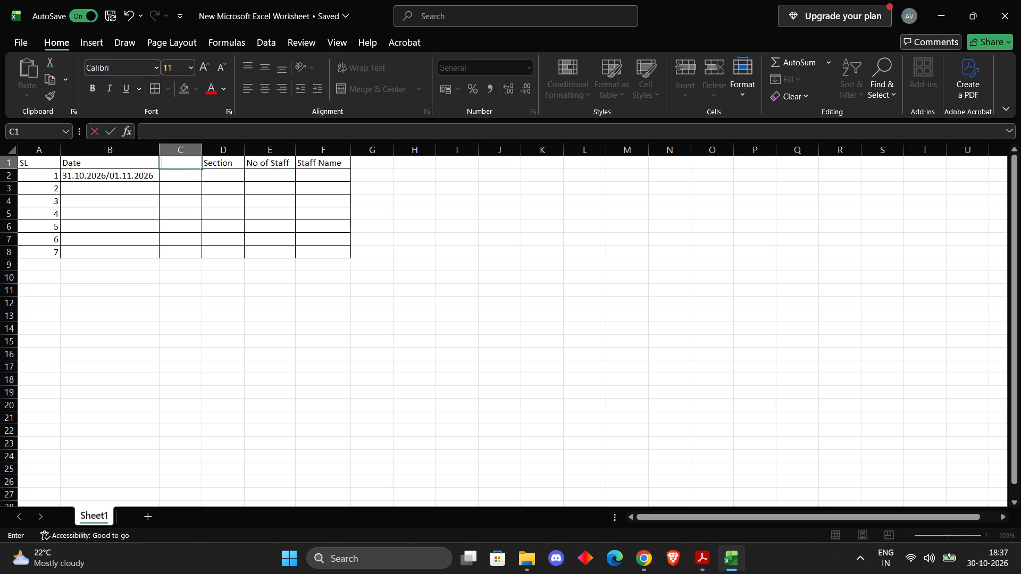
pyautogui.write('Day')
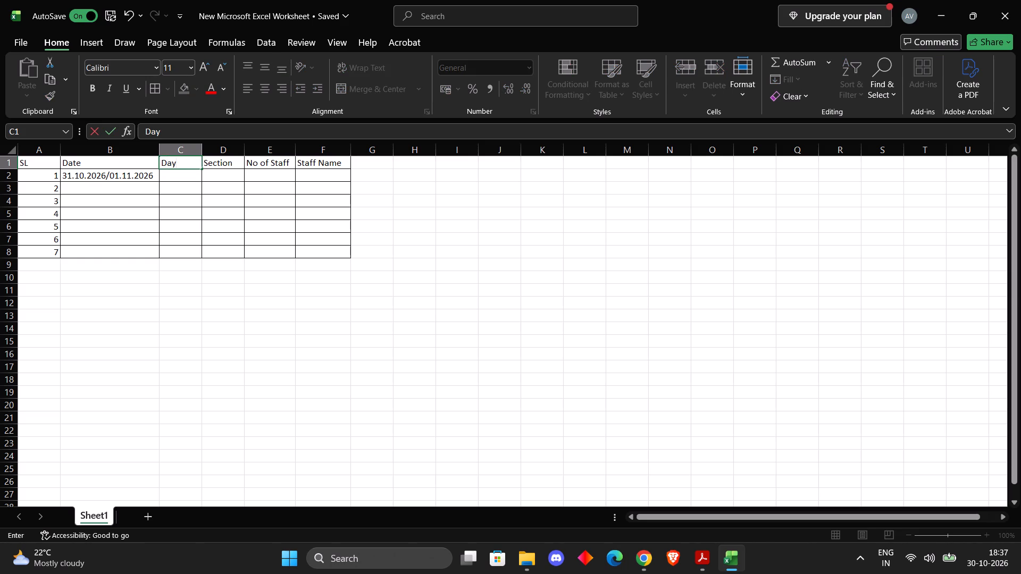
# Enter Saturaday in cell C2 of the Day column.
pyautogui.click(180, 175)
pyautogui.write('Sat')
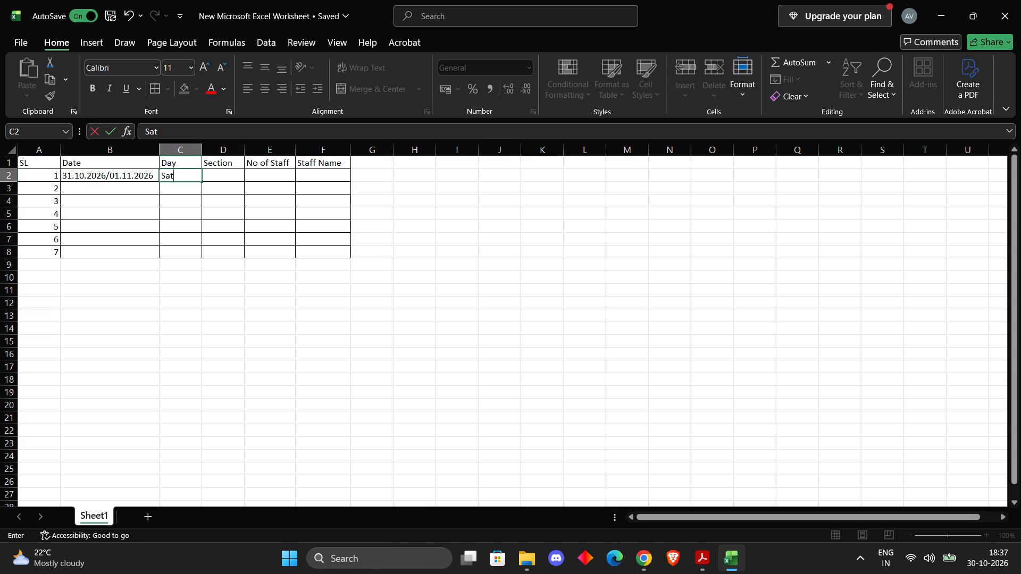
pyautogui.click(239, 228)
pyautogui.click(188, 176)
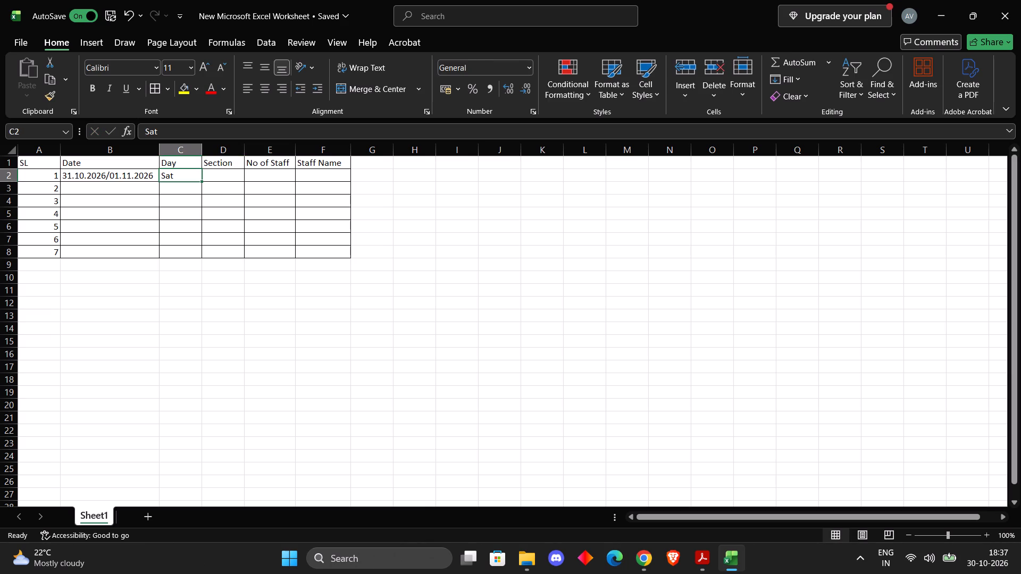
pyautogui.doubleClick(186, 176)
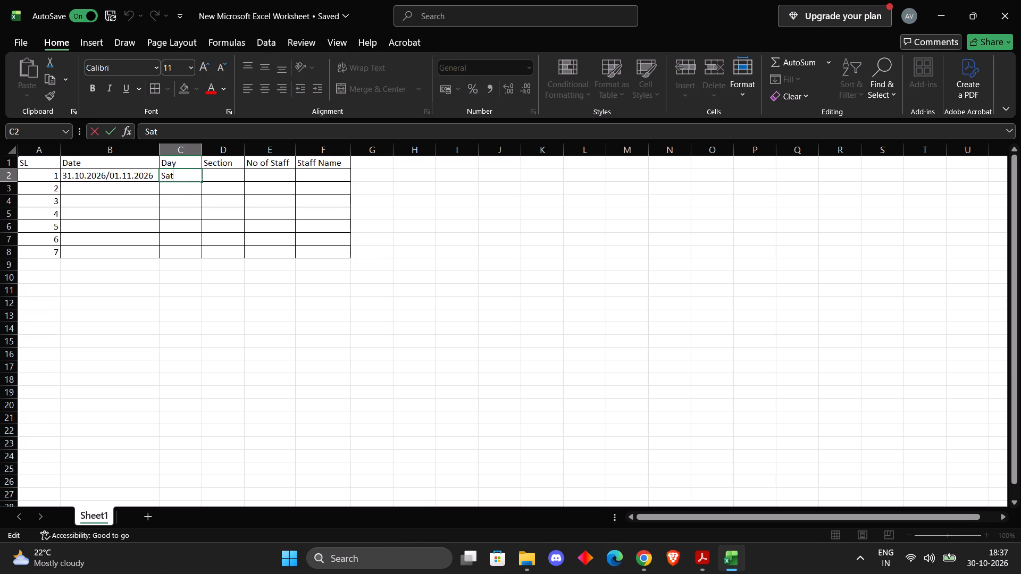
pyautogui.press('a')
pyautogui.press('BackSpace')
pyautogui.write('uraday')
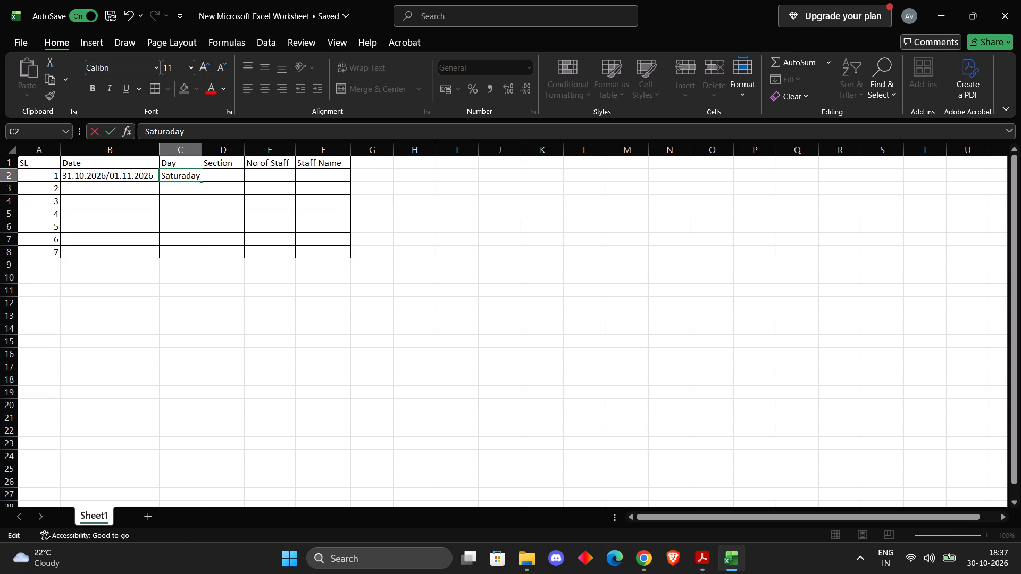
pyautogui.click(218, 209)
# Widen the Day column C slightly so that the day name in cell C2 fits.
pyautogui.click(203, 149)
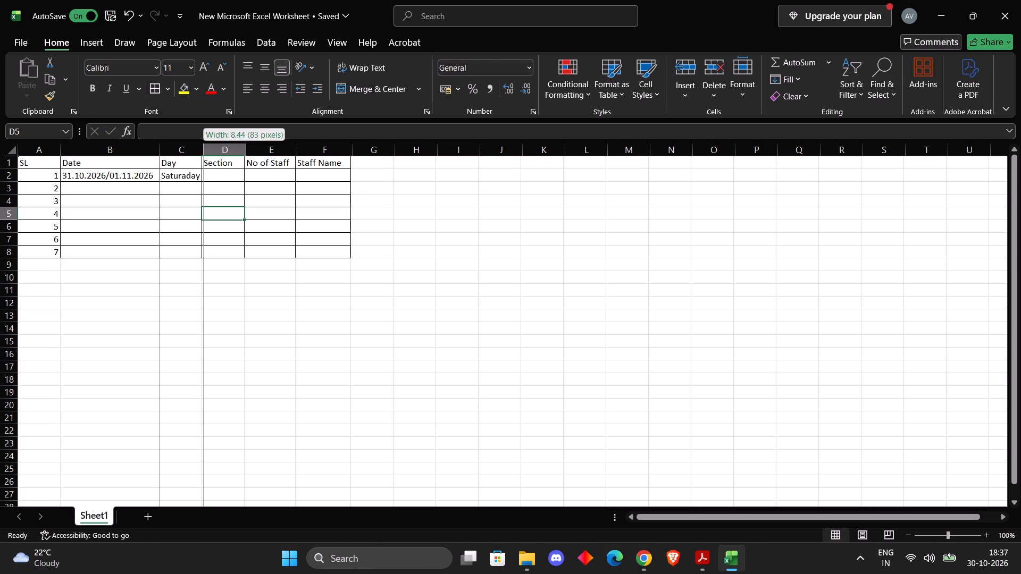
pyautogui.click(240, 202)
pyautogui.click(230, 171)
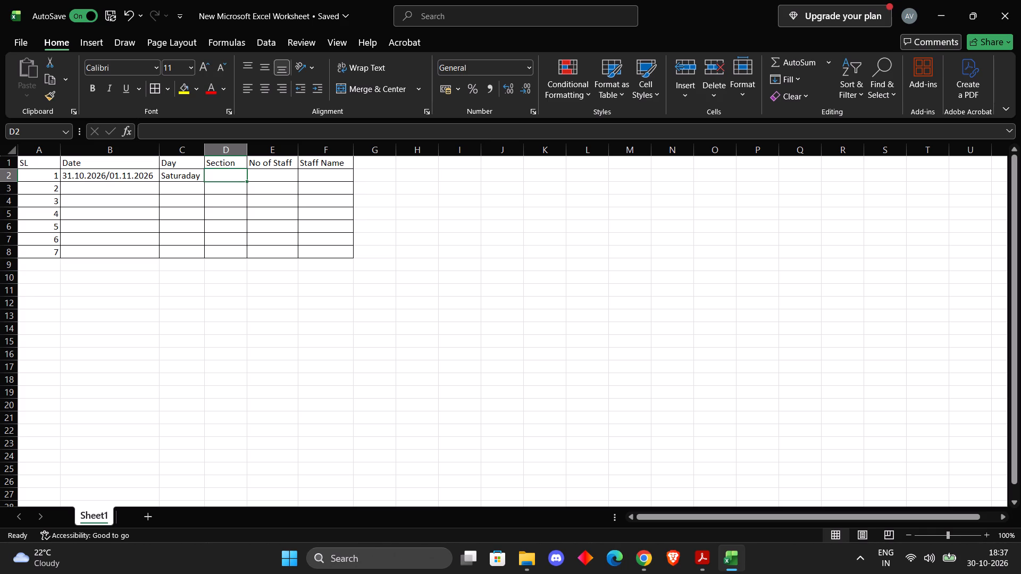
# Enter the block date 01/02.11.2026 in cell B3 of the Date column.
pyautogui.click(145, 188)
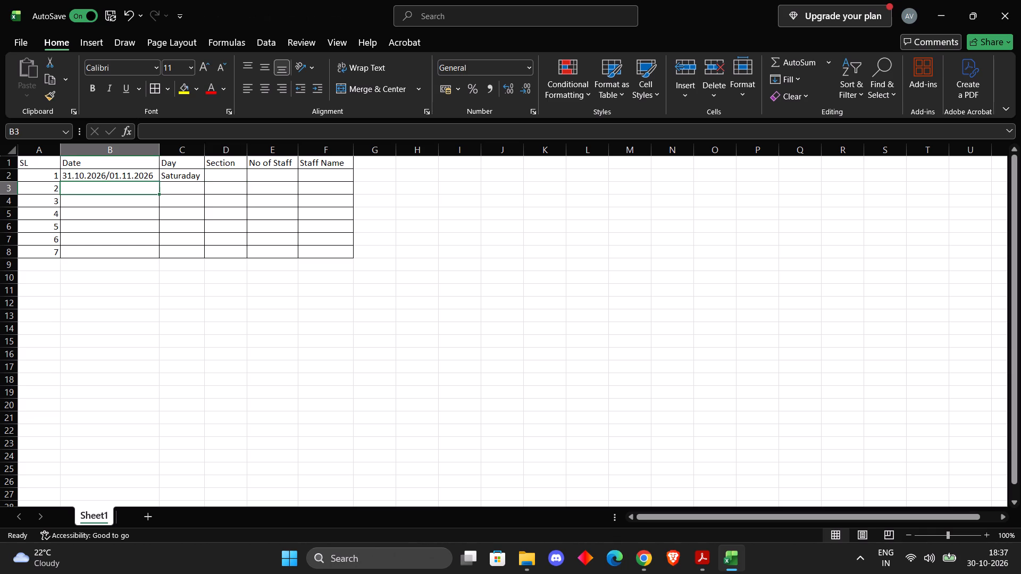
pyautogui.click(72, 184)
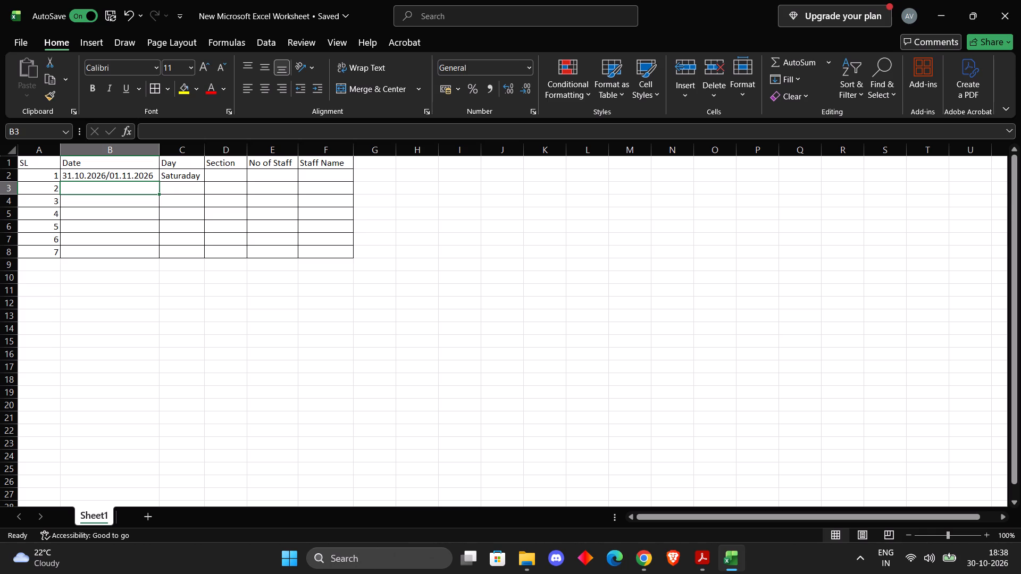
pyautogui.write('01')
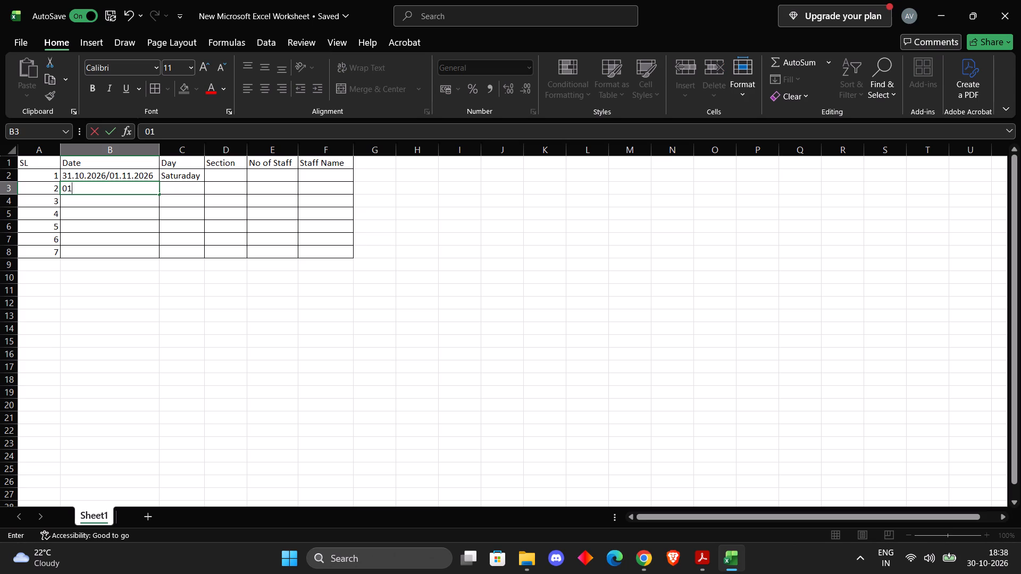
pyautogui.write('/02')
pyautogui.write('.11')
pyautogui.write('.2026')
# Enter Sunday in cell C3 of the Day column.
pyautogui.click(189, 189)
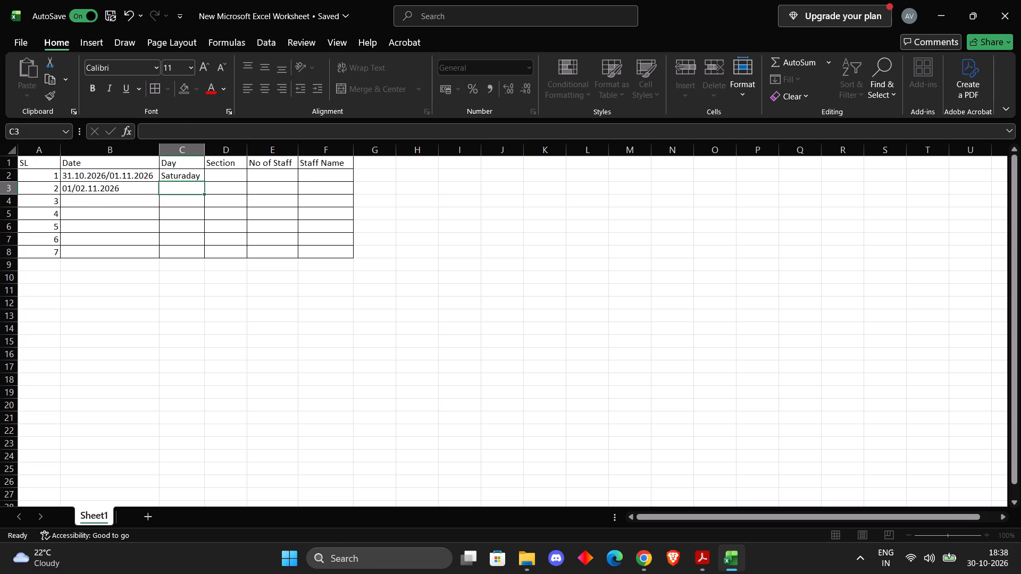
pyautogui.hotkey('shift', 's')
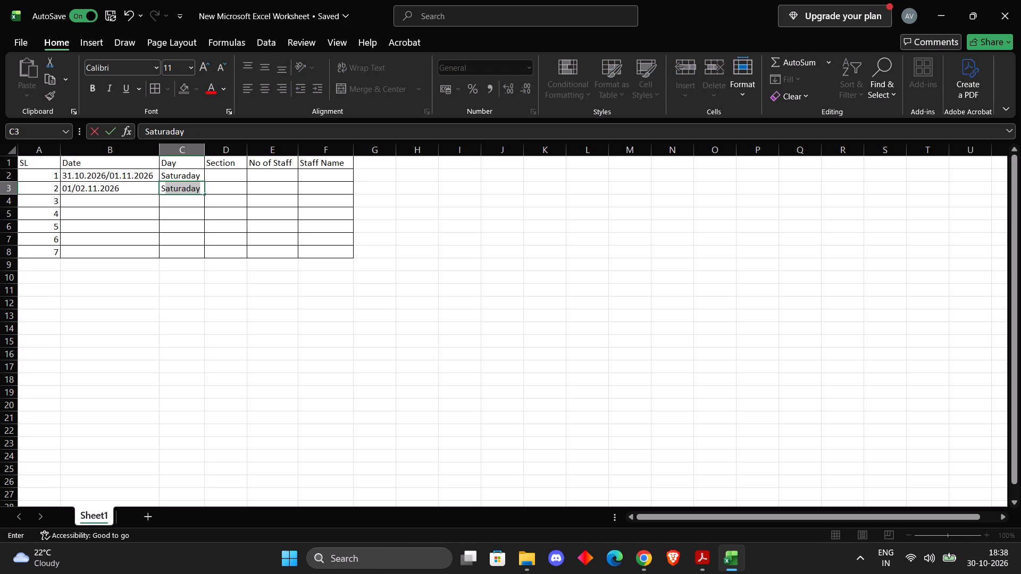
pyautogui.write('un')
pyautogui.write('day')
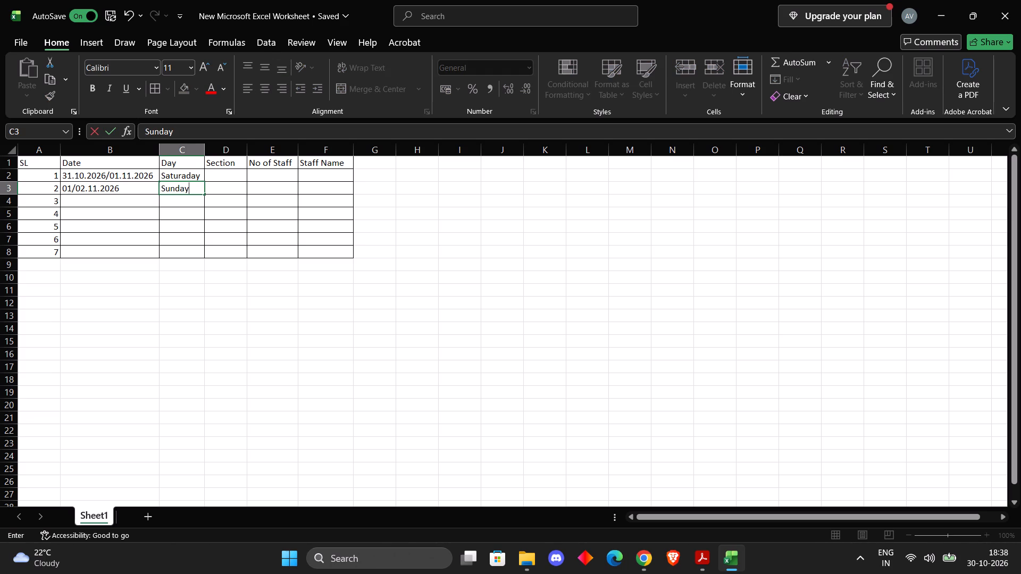
# Fill the date from cell B3 down through cell B8 so rows 4 to 8 also contain 01/02.11.2026.
pyautogui.click(135, 204)
pyautogui.moveTo(146, 189); pyautogui.dragTo(149, 200)
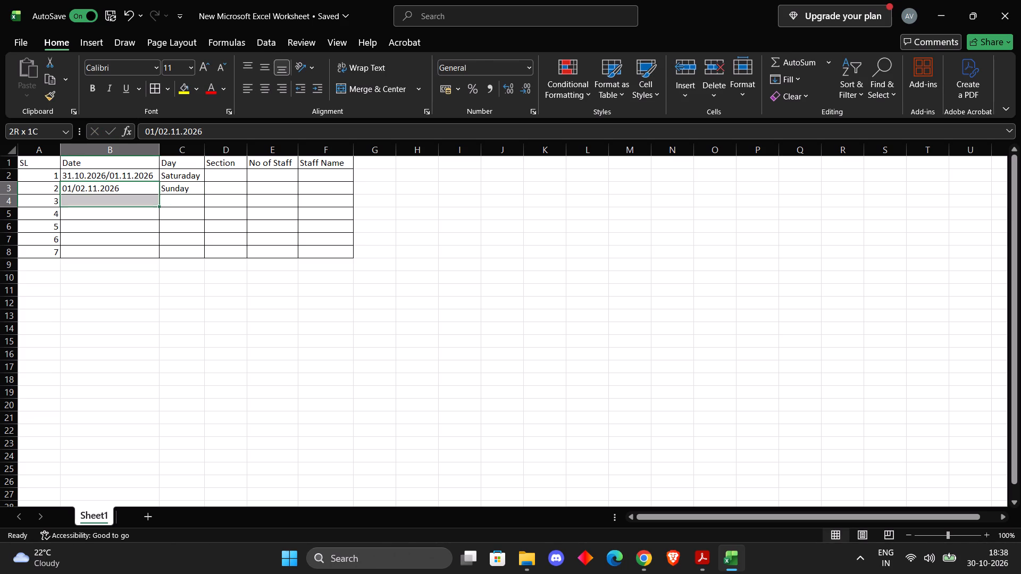
pyautogui.moveTo(149, 200); pyautogui.dragTo(150, 201)
pyautogui.moveTo(150, 201); pyautogui.dragTo(151, 249)
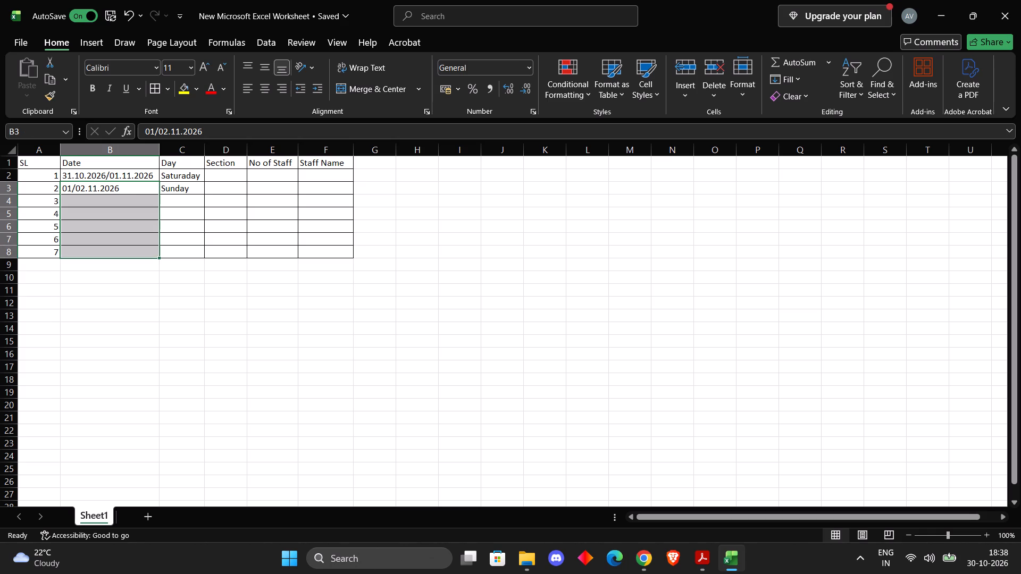
pyautogui.click(183, 274)
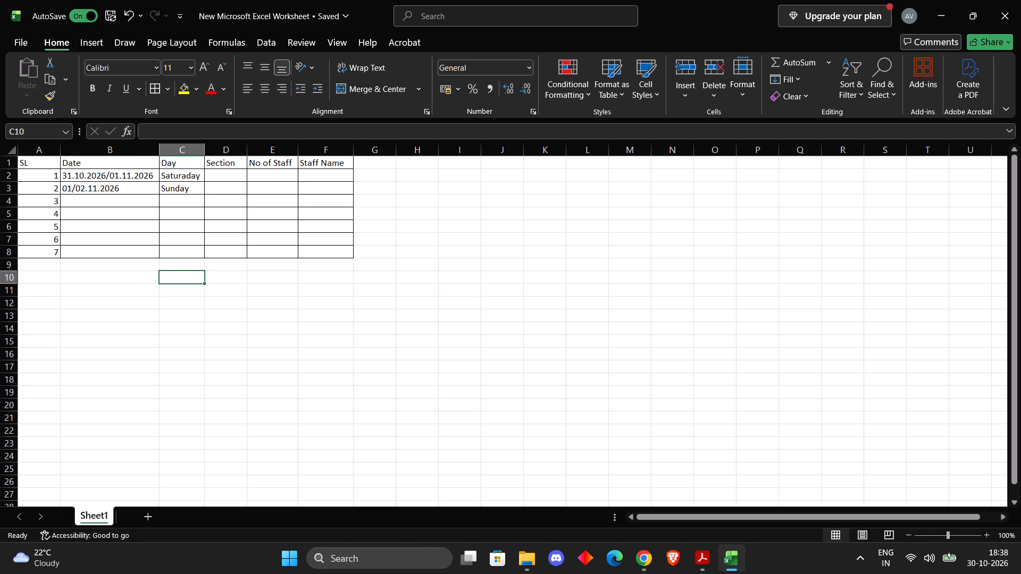
pyautogui.moveTo(155, 192); pyautogui.dragTo(155, 213)
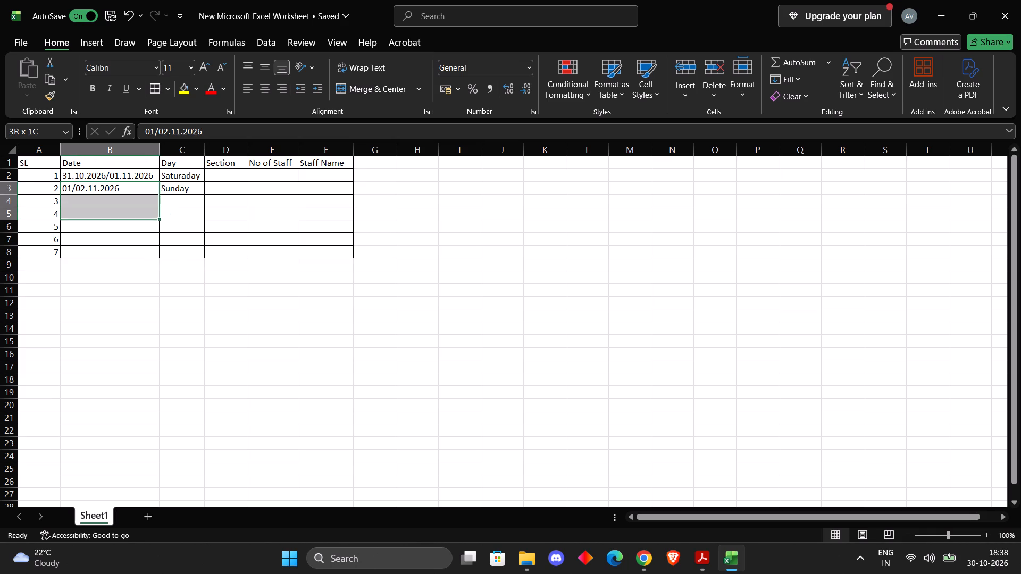
pyautogui.moveTo(155, 213); pyautogui.dragTo(154, 246)
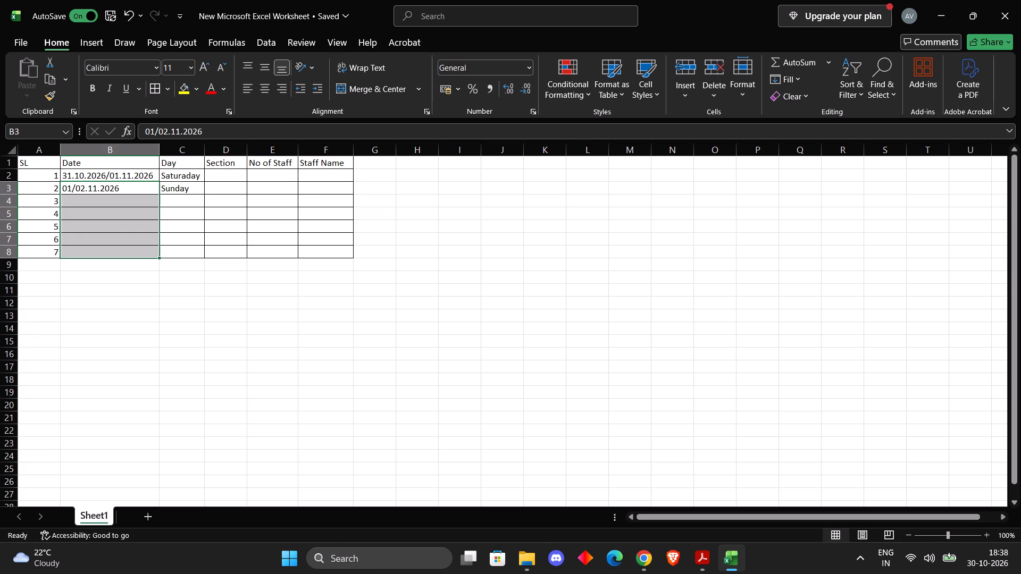
pyautogui.hotkey('ctrl', 'd')
# Turn on formula display for the worksheet.
pyautogui.hotkey('ctrl', '`')
pyautogui.click(255, 316)
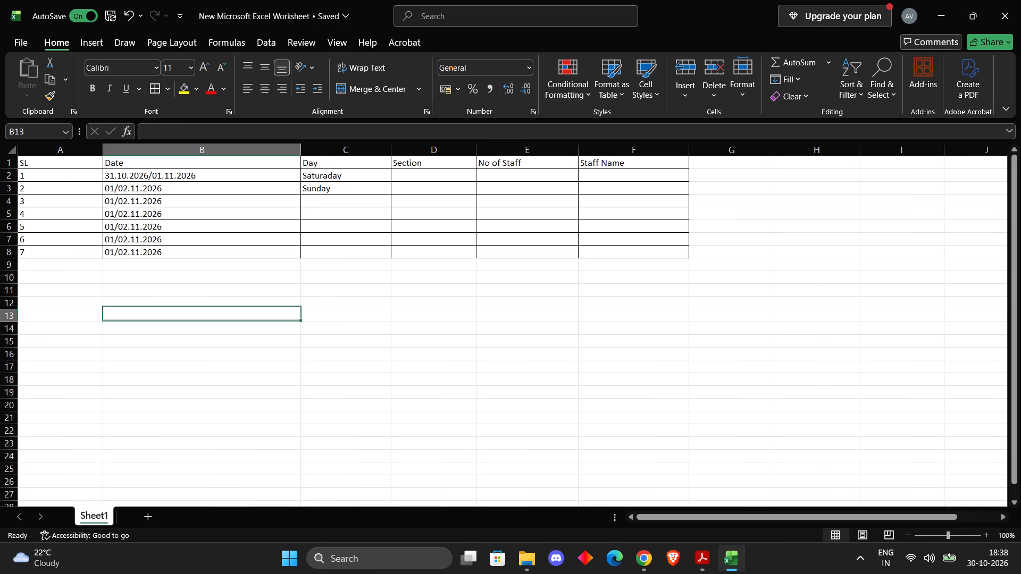
# Narrow the SL column A to a width that just fits its serial numbers.
pyautogui.moveTo(104, 151); pyautogui.dragTo(52, 157)
pyautogui.click(158, 258)
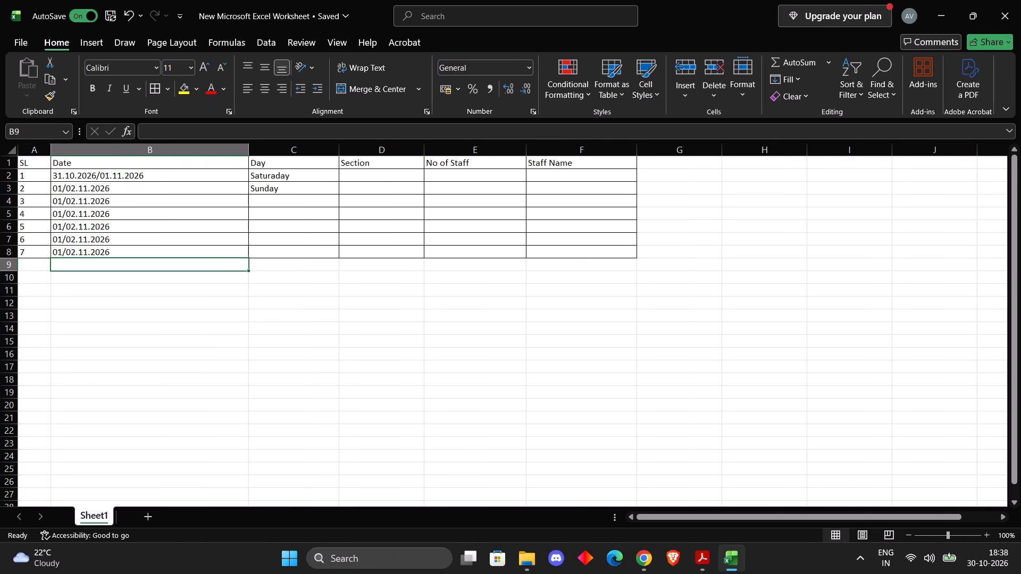
# Edit the copied date in cell B4 so it reads 02/03.11.2026.
pyautogui.doubleClick(63, 198)
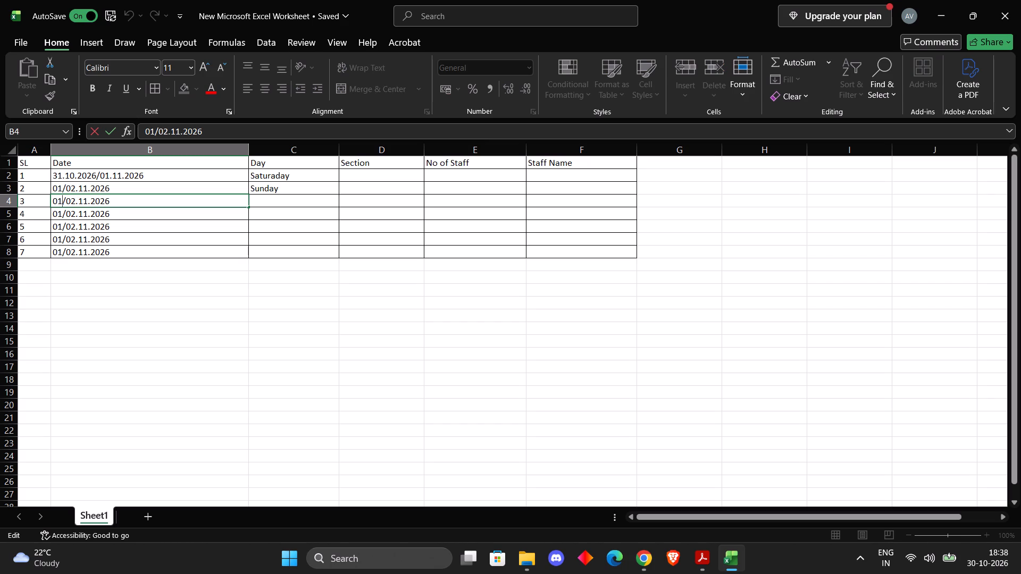
pyautogui.press('BackSpace')
pyautogui.press('2')
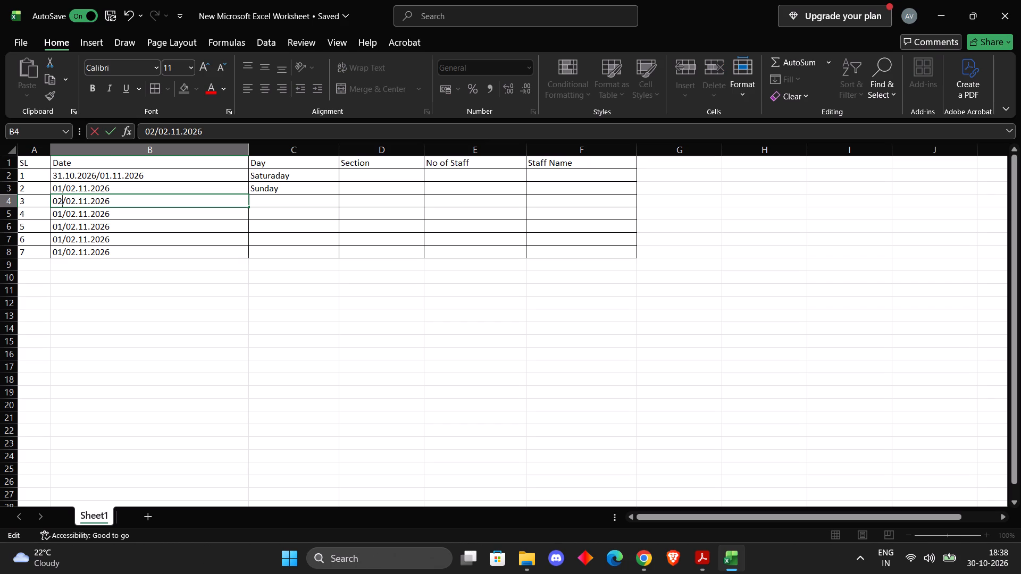
pyautogui.doubleClick(74, 200)
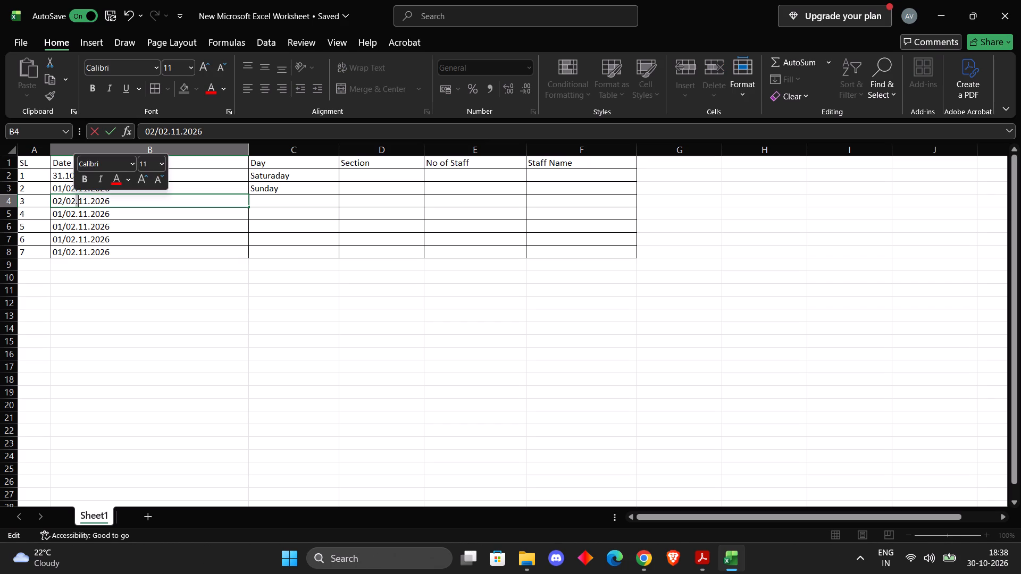
pyautogui.press('BackSpace')
pyautogui.press('BackSpace')
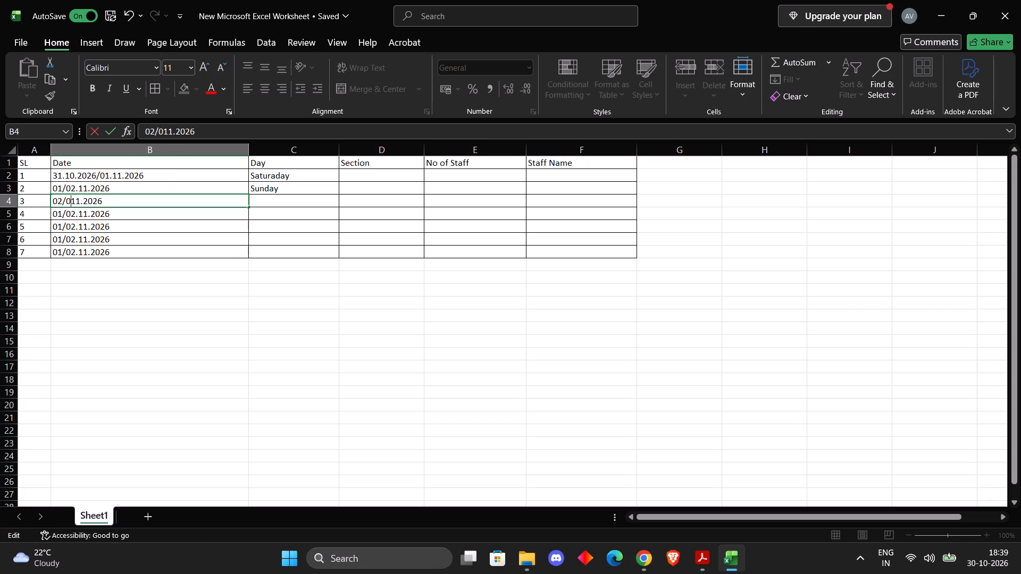
pyautogui.write('3.')
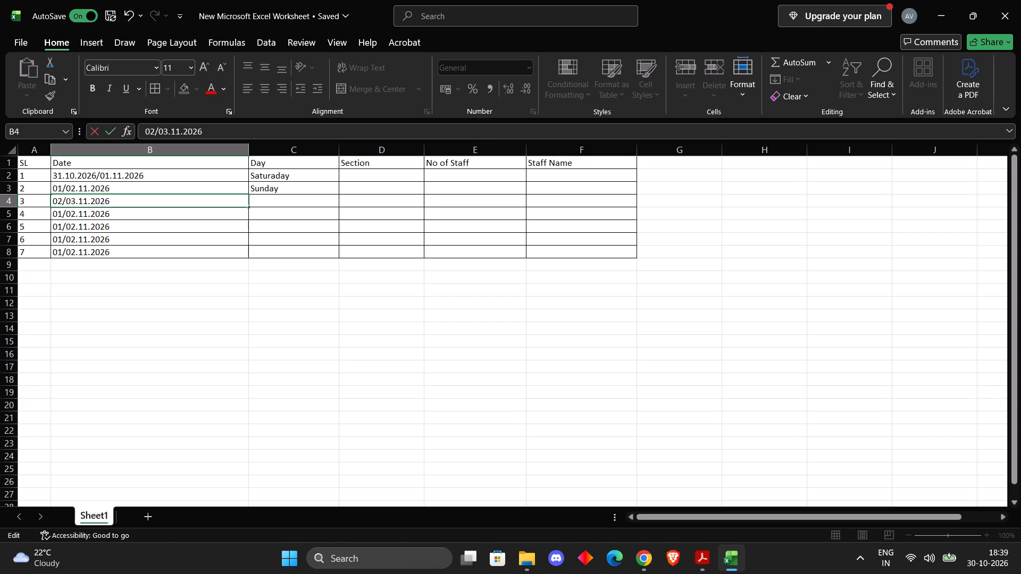
# Edit the copied date in cell B5 so it reads 03/04.11.2026.
pyautogui.doubleClick(64, 210)
pyautogui.click(62, 213)
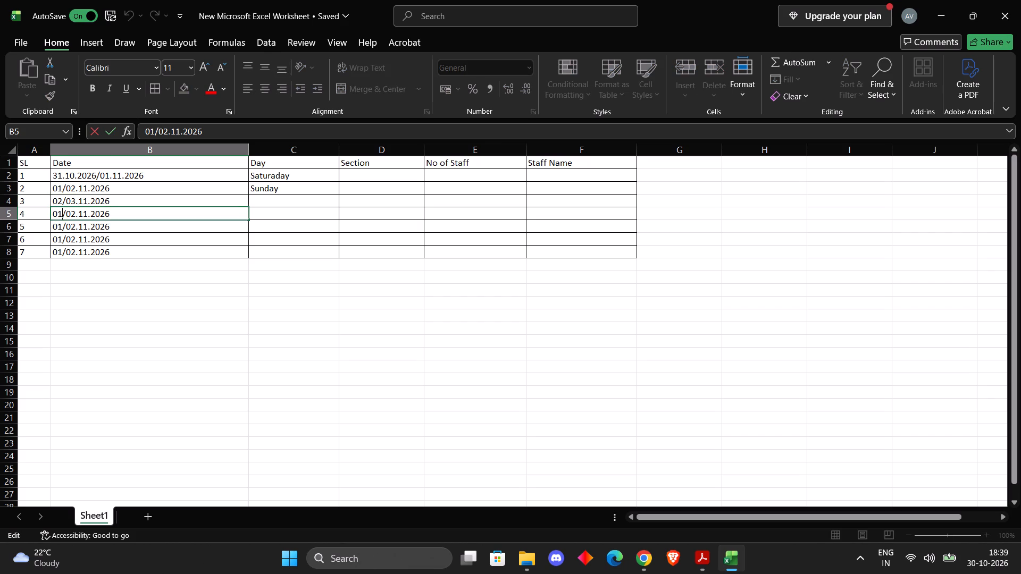
pyautogui.press('BackSpace')
pyautogui.press('3')
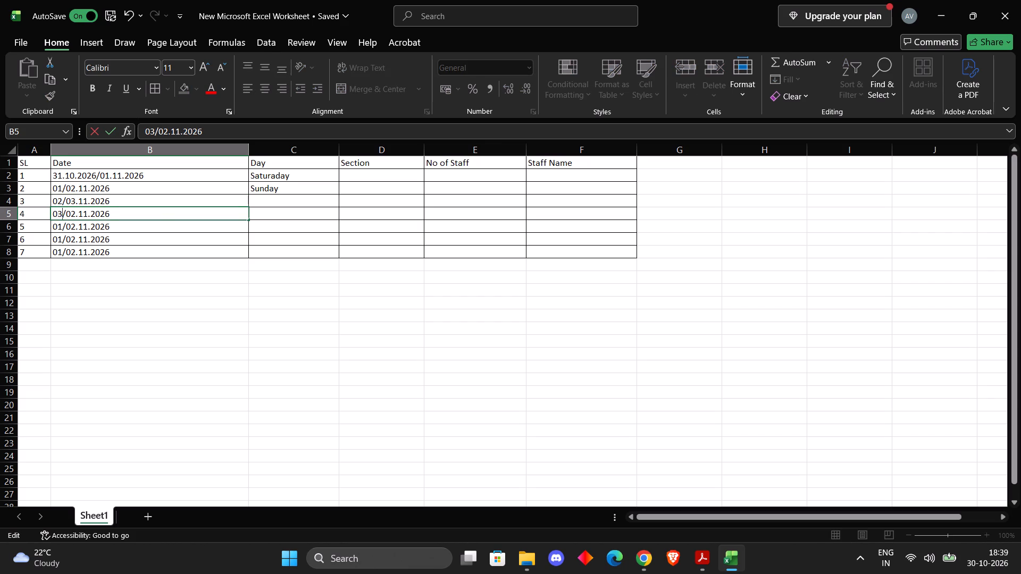
pyautogui.click(74, 213)
pyautogui.press('BackSpace')
pyautogui.press('4')
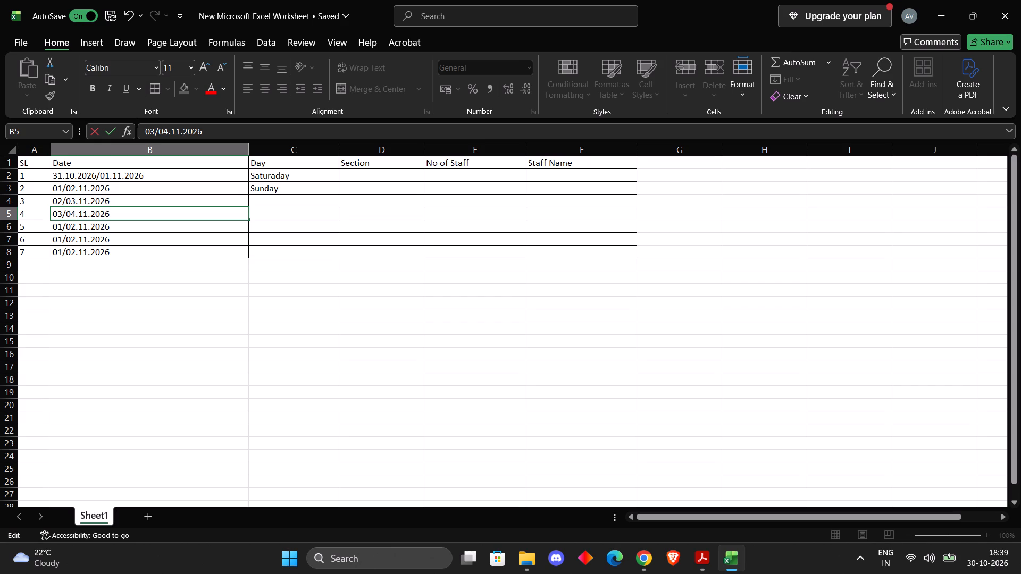
# Edit the copied date in cell B6 so it reads 04/05.11.2026.
pyautogui.doubleClick(63, 225)
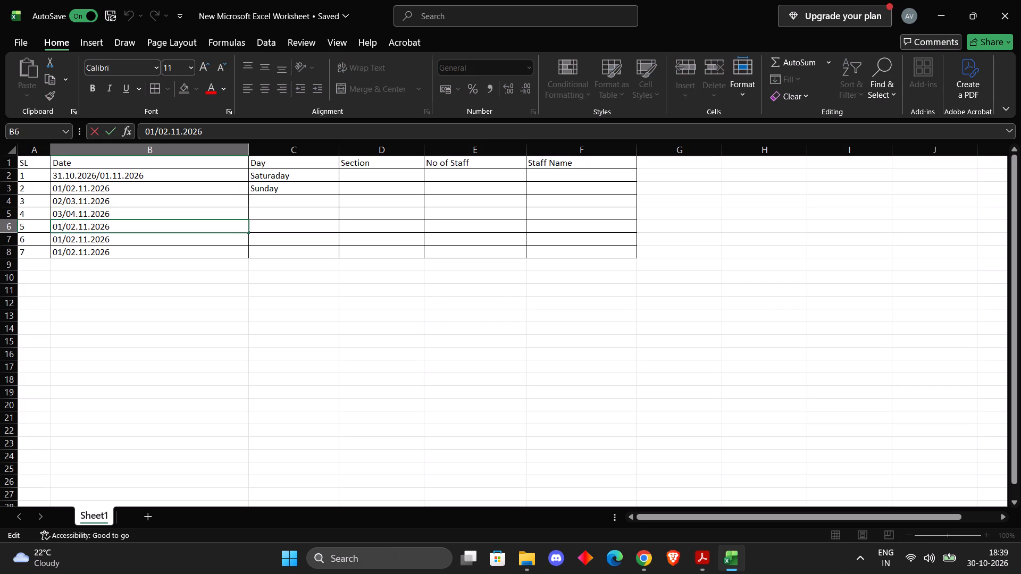
pyautogui.press('BackSpace')
pyautogui.press('4')
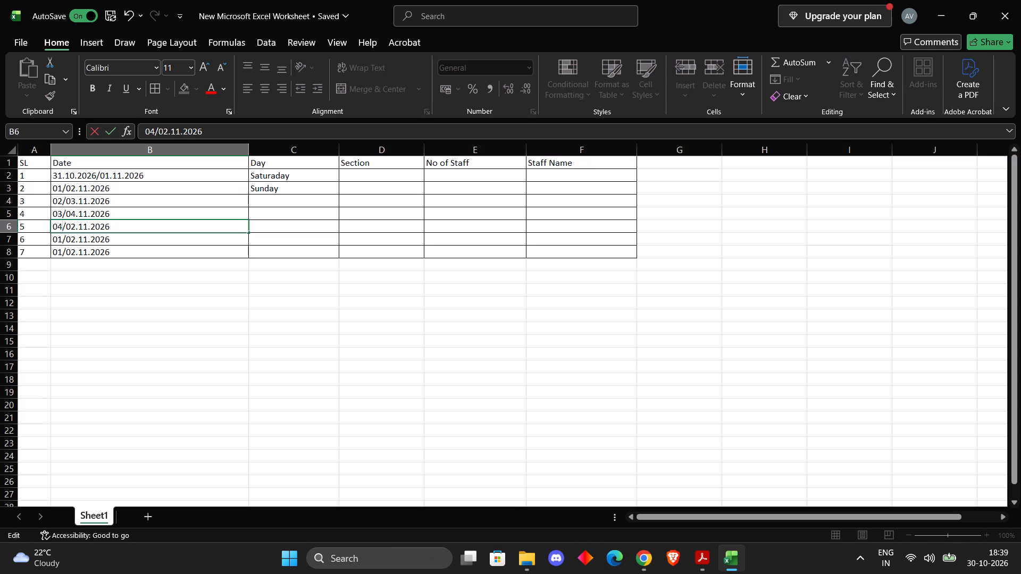
pyautogui.click(74, 228)
pyautogui.press('BackSpace')
pyautogui.press('5')
# Change the first day number in cell B7 to 05 so the entry reads 05/02.11.2026.
pyautogui.doubleClick(61, 239)
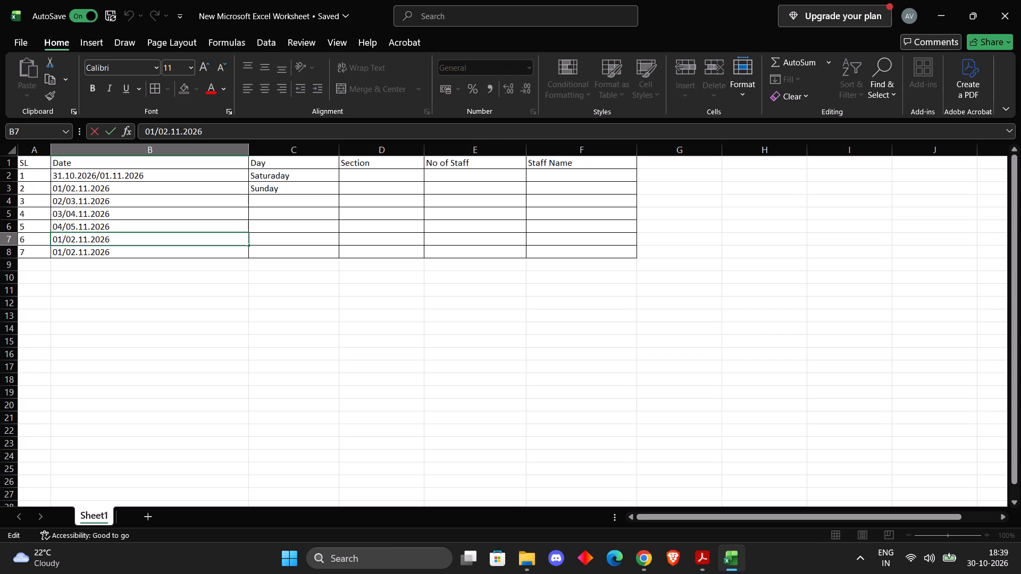
pyautogui.press('BackSpace')
pyautogui.press('5')
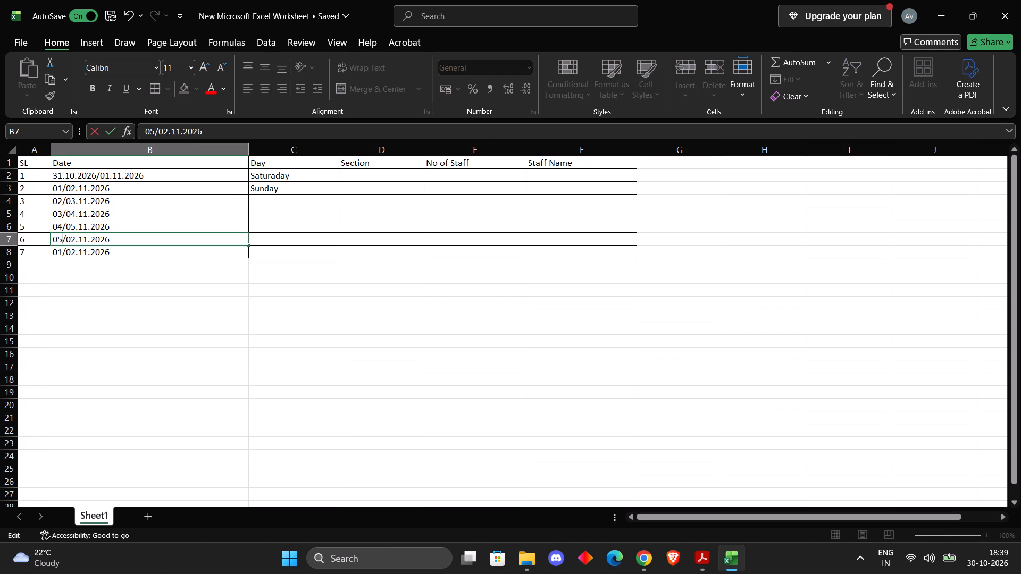
pyautogui.doubleClick(74, 239)
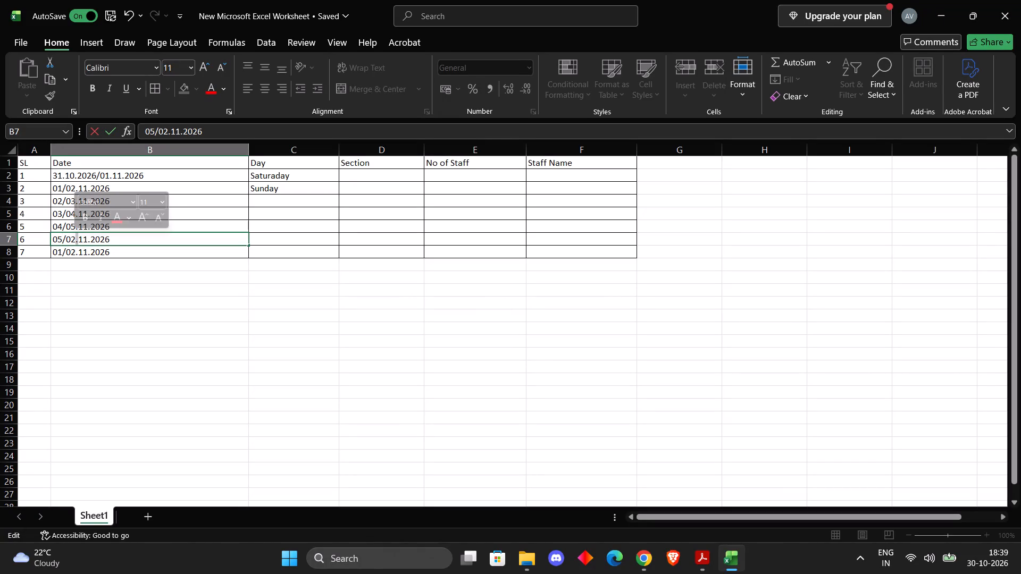
pyautogui.click(72, 249)
pyautogui.click(96, 285)
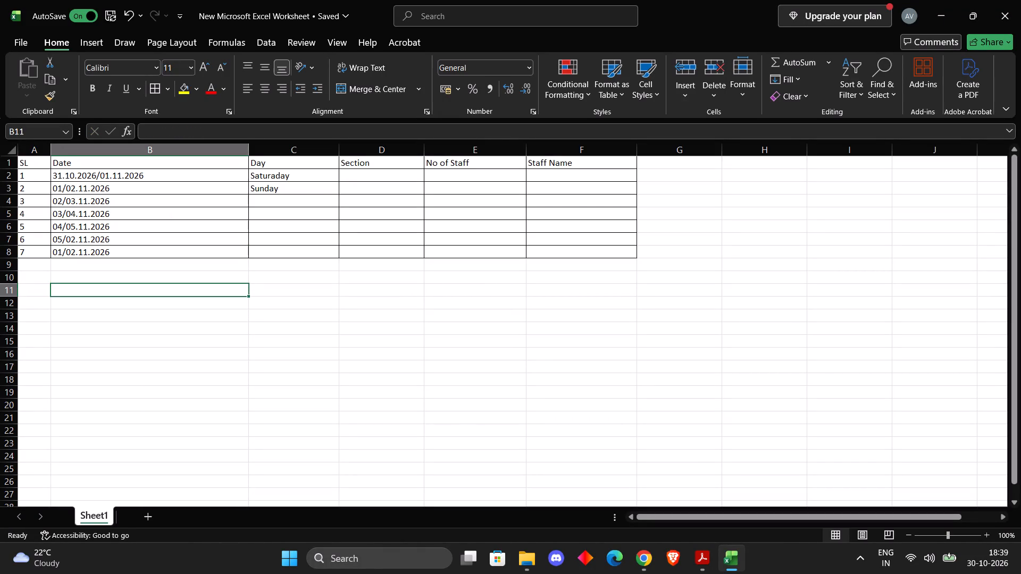
# Change the second day number in cell B7 to 06 so the entry reads 05/06.11.2026.
pyautogui.doubleClick(75, 237)
pyautogui.press('BackSpace')
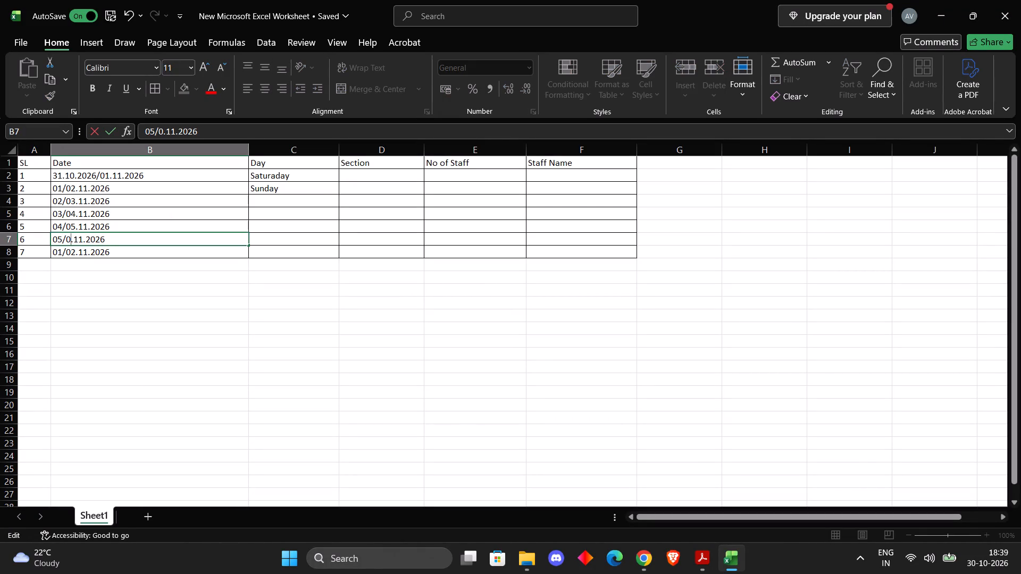
pyautogui.press('6')
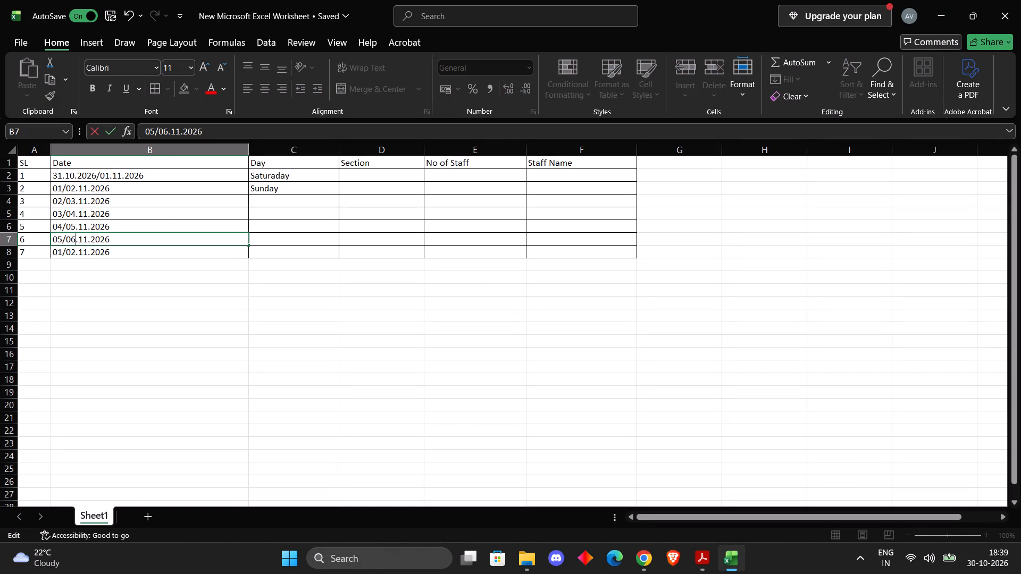
# Edit the copied date in cell B8 so it reads 06/07.11.2026.
pyautogui.doubleClick(62, 250)
pyautogui.press('BackSpace')
pyautogui.press('6')
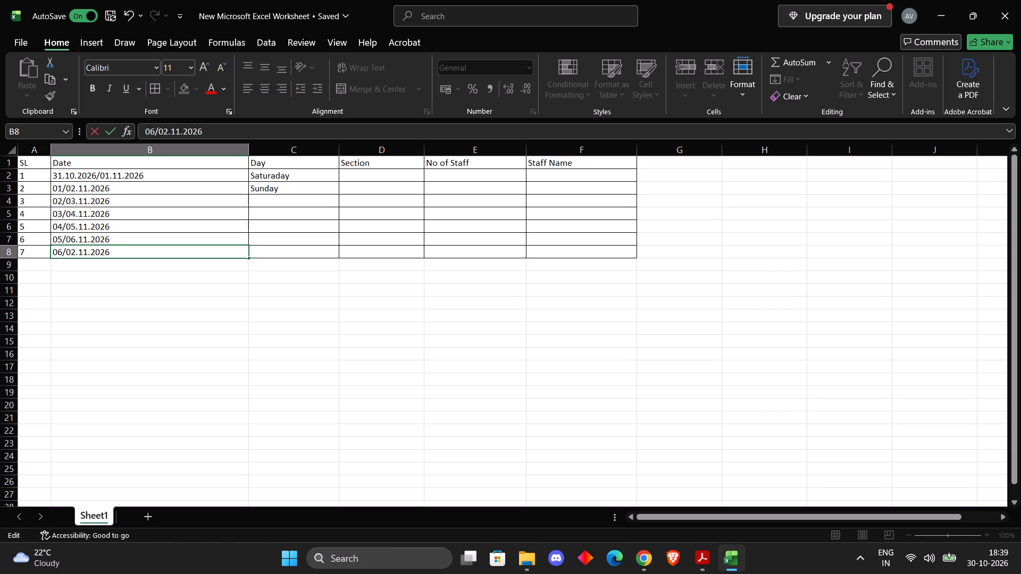
pyautogui.doubleClick(74, 251)
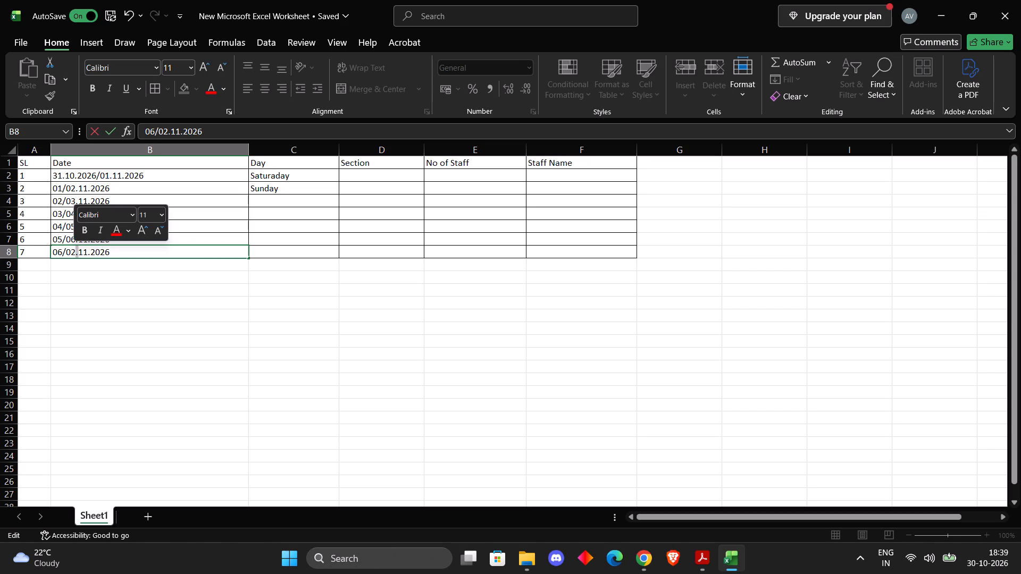
pyautogui.click(80, 309)
pyautogui.doubleClick(74, 254)
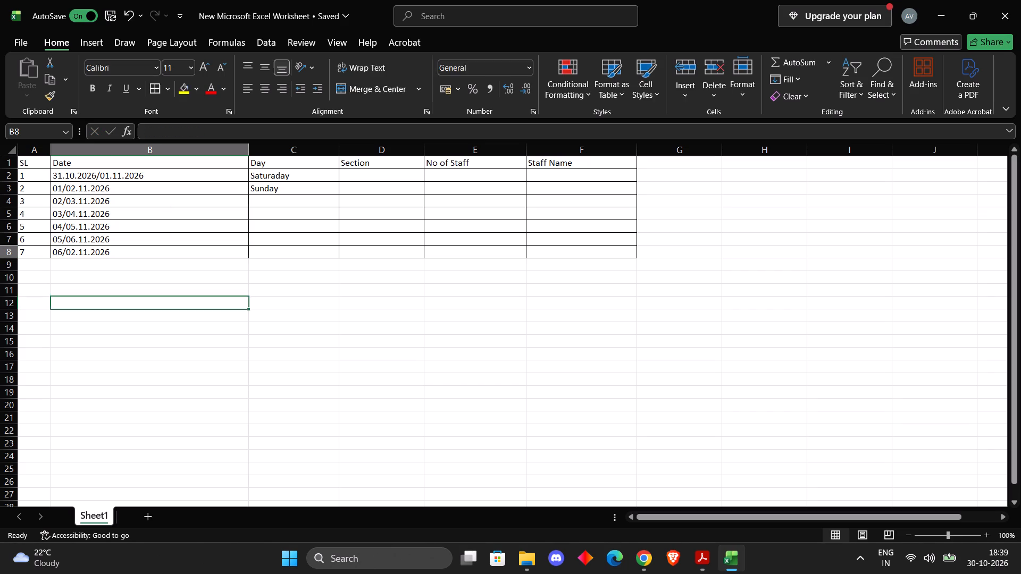
pyautogui.press('BackSpace')
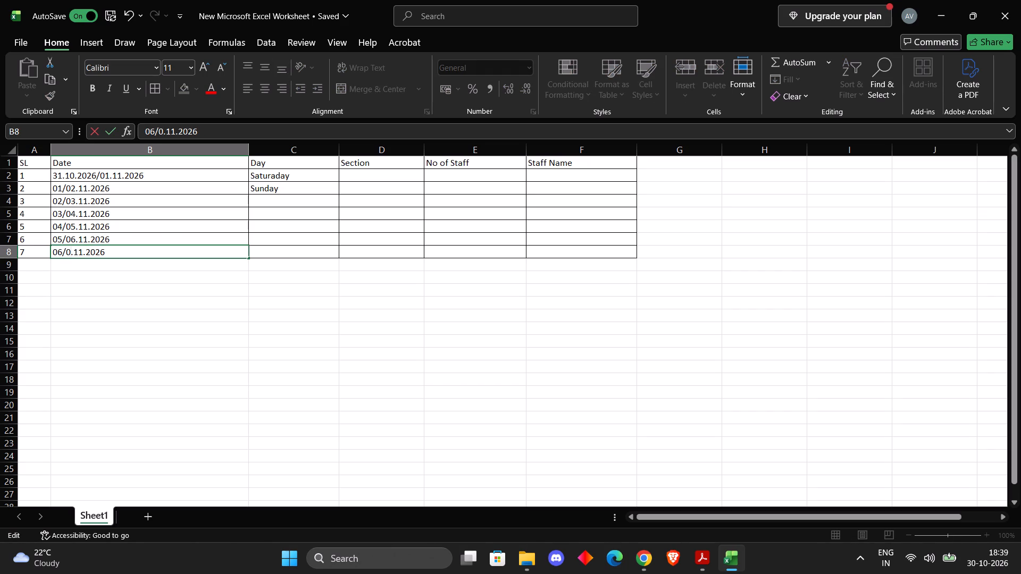
pyautogui.press('7')
pyautogui.click(138, 313)
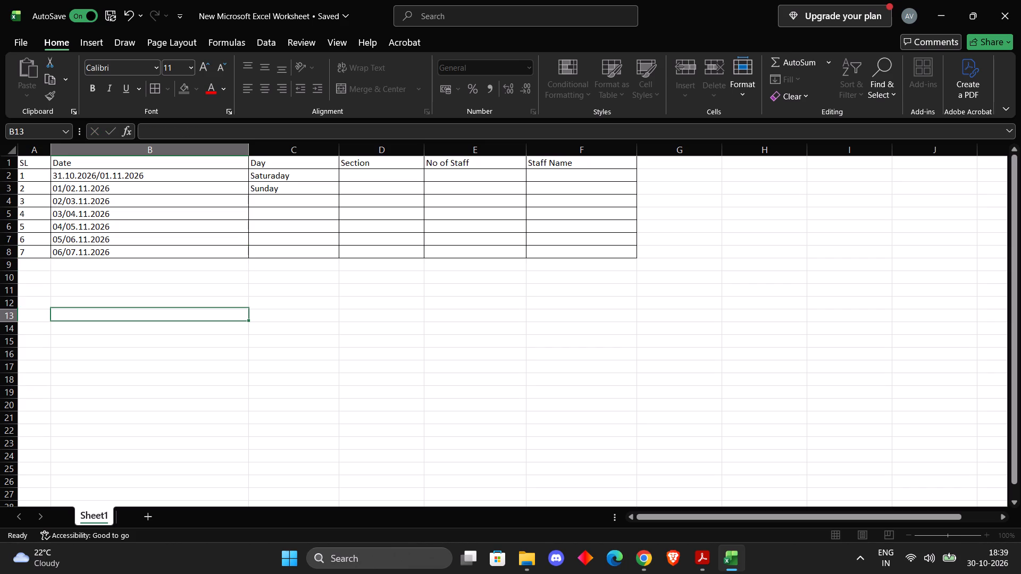
# Enter Monday as the day in cell C4 for the 02/03.11.2026 row.
pyautogui.click(290, 200)
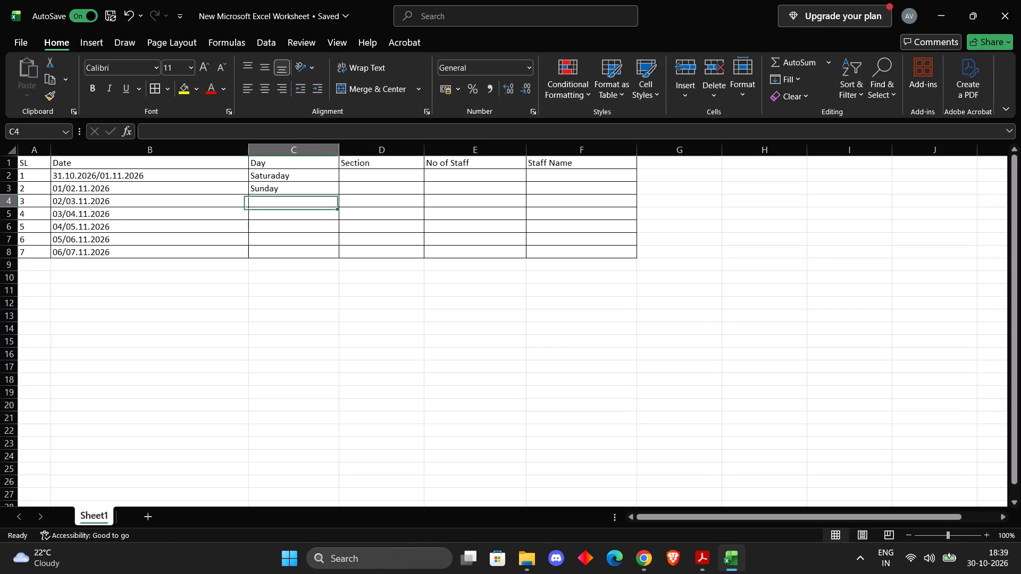
pyautogui.write('Mo')
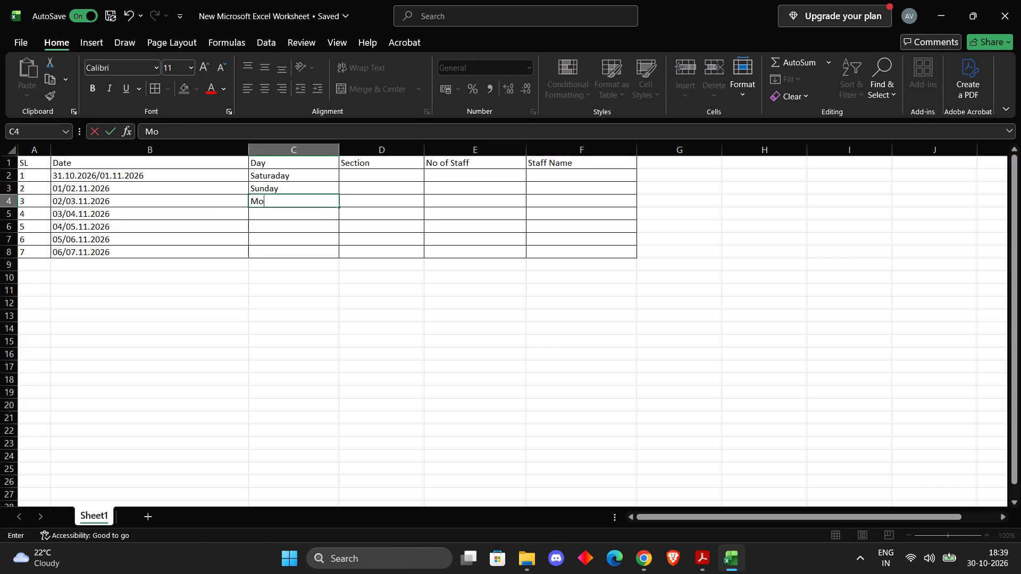
pyautogui.press('n')
pyautogui.write('day')
pyautogui.click(317, 246)
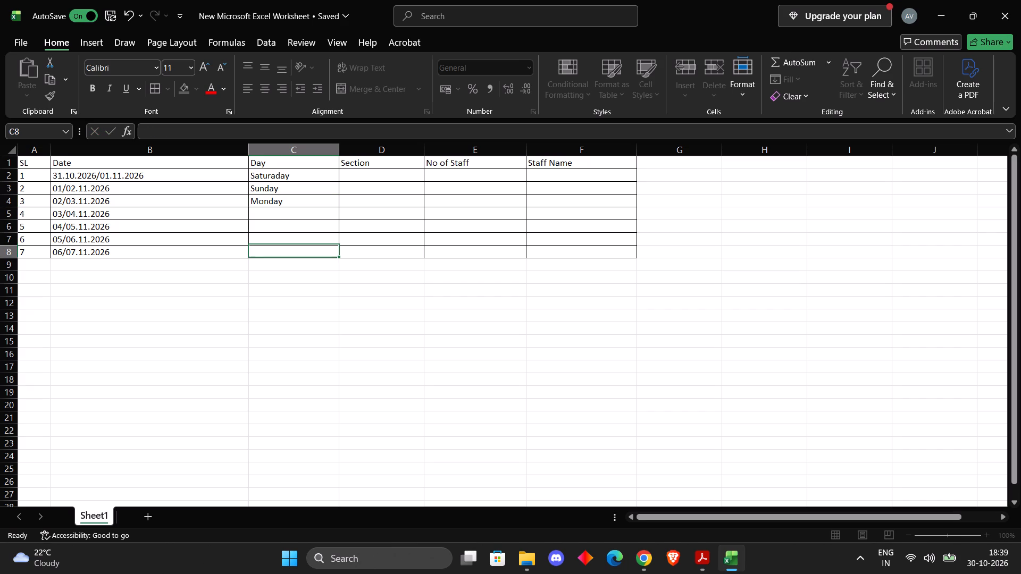
pyautogui.click(295, 208)
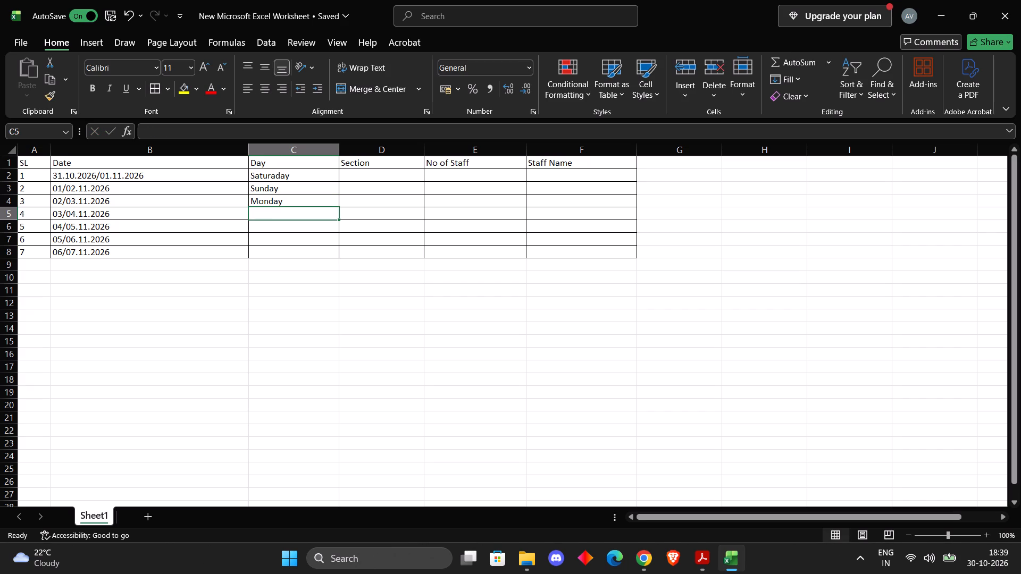
# Replace the Section column header in cell D1 with Block.
pyautogui.moveTo(405, 165); pyautogui.dragTo(497, 165)
pyautogui.click(398, 165)
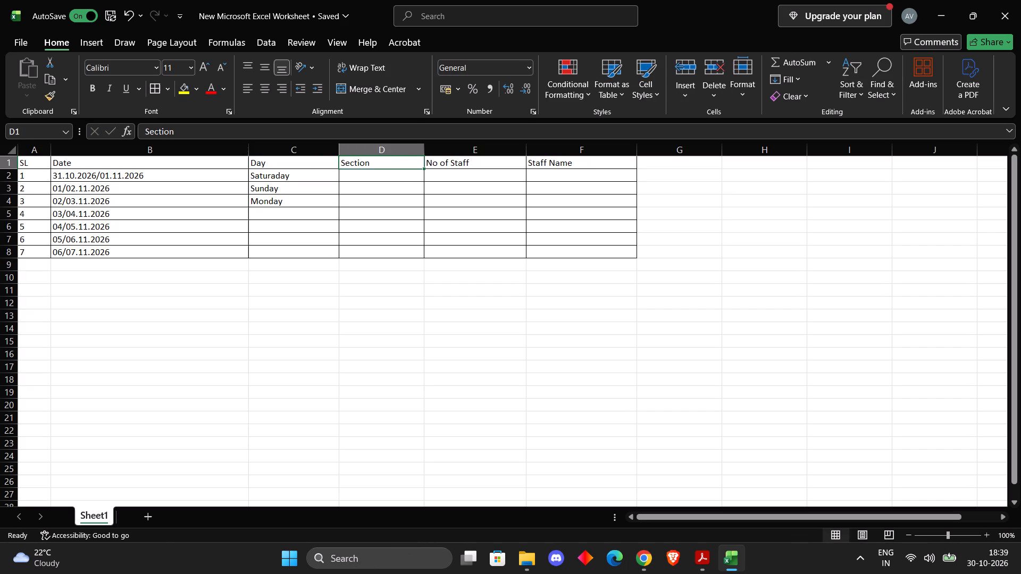
pyautogui.write('Bloc')
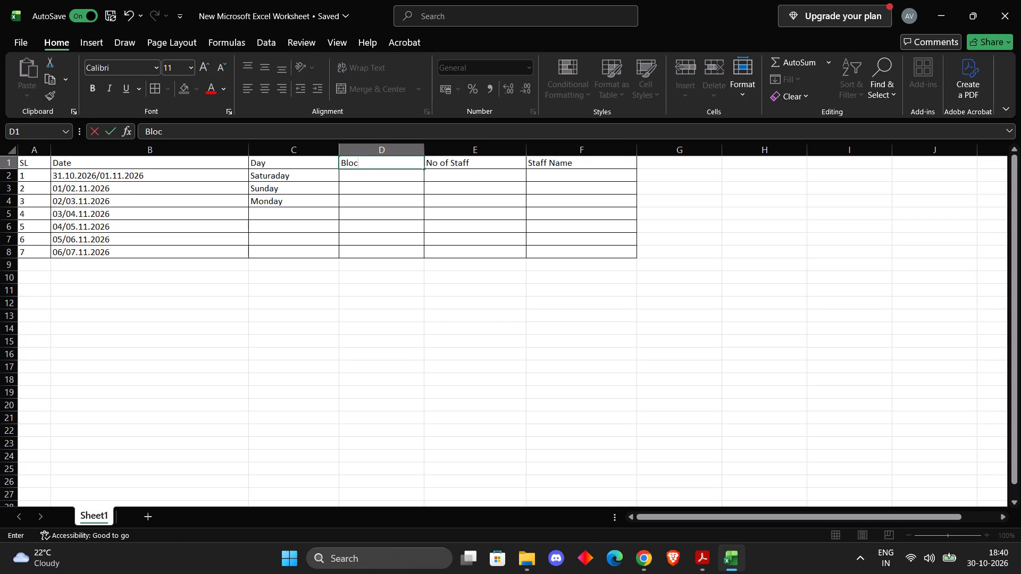
pyautogui.press('k')
pyautogui.click(363, 238)
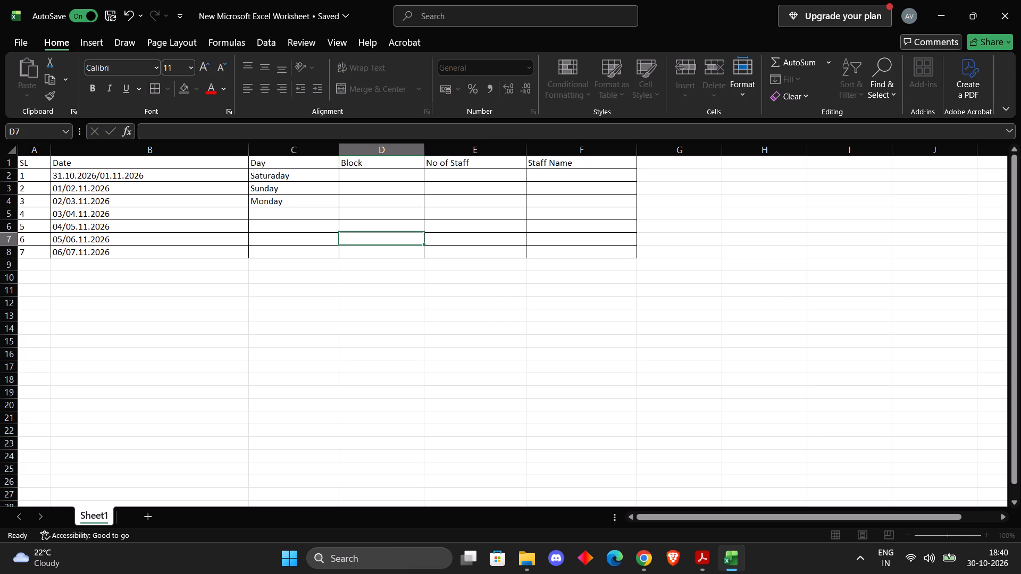
# Narrow the Date column so it just fits its longest date entry.
pyautogui.moveTo(250, 148); pyautogui.dragTo(196, 157)
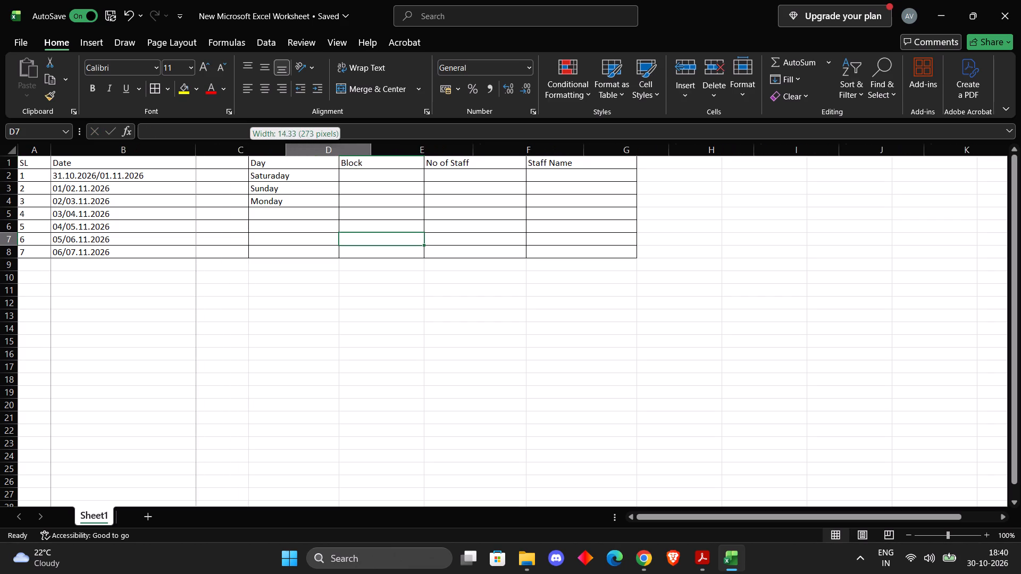
pyautogui.moveTo(196, 157); pyautogui.dragTo(154, 161)
pyautogui.click(216, 248)
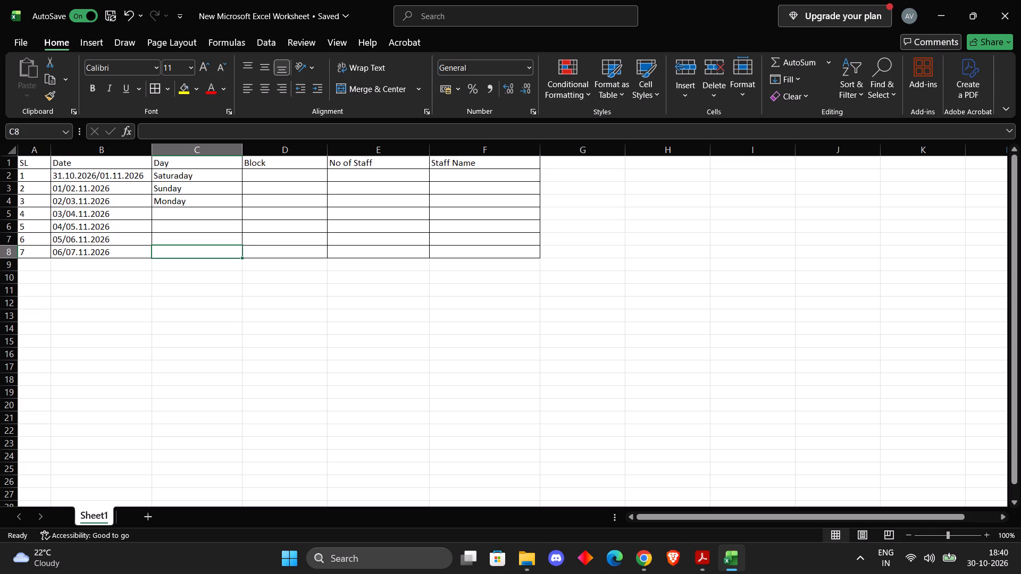
pyautogui.click(223, 301)
# Fill the Day column with Tueseday in cell C5 and Wednesday in cell C6.
pyautogui.click(206, 213)
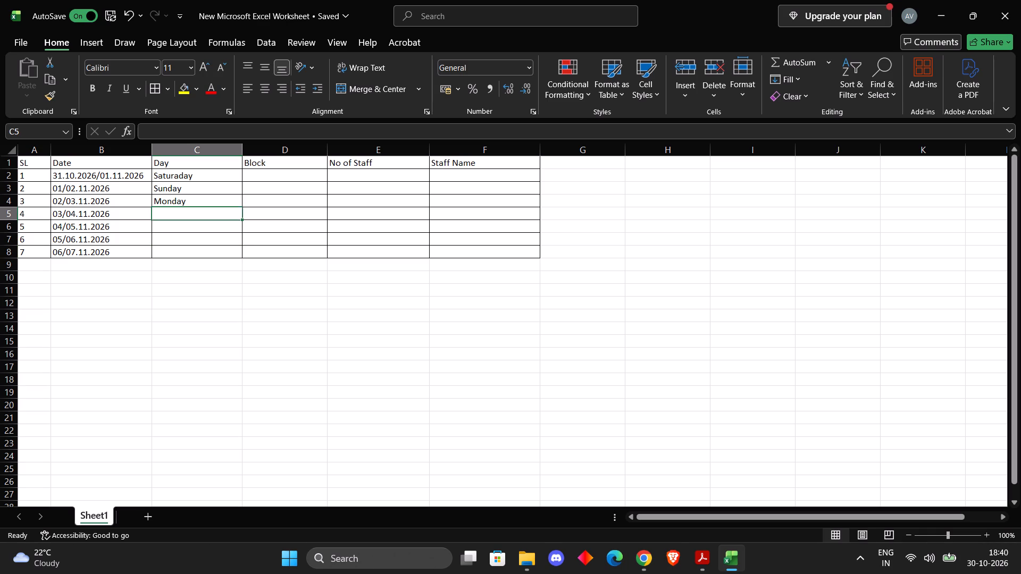
pyautogui.write('Tues')
pyautogui.write('eday')
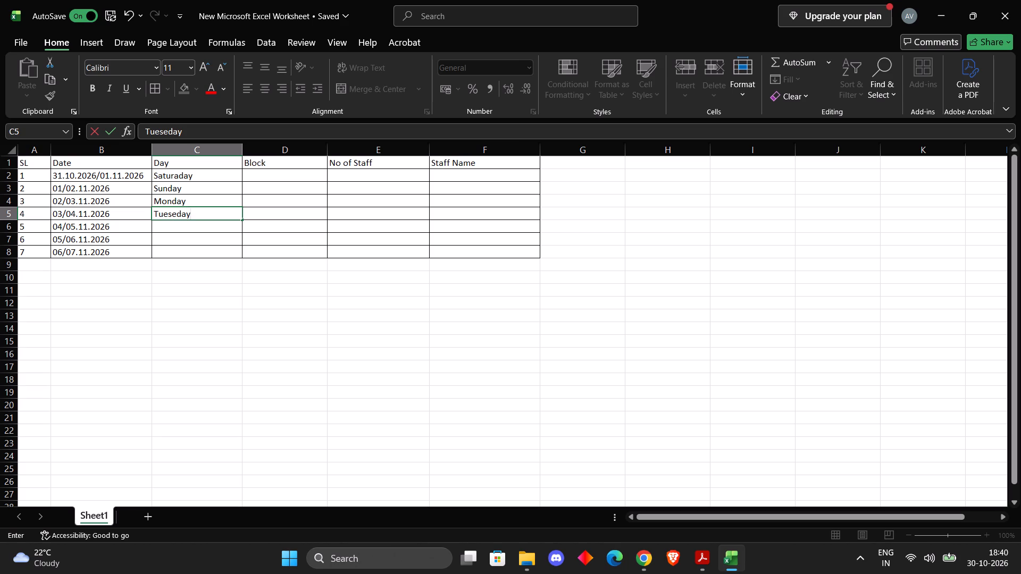
pyautogui.click(208, 227)
pyautogui.hotkey('shift', 'w')
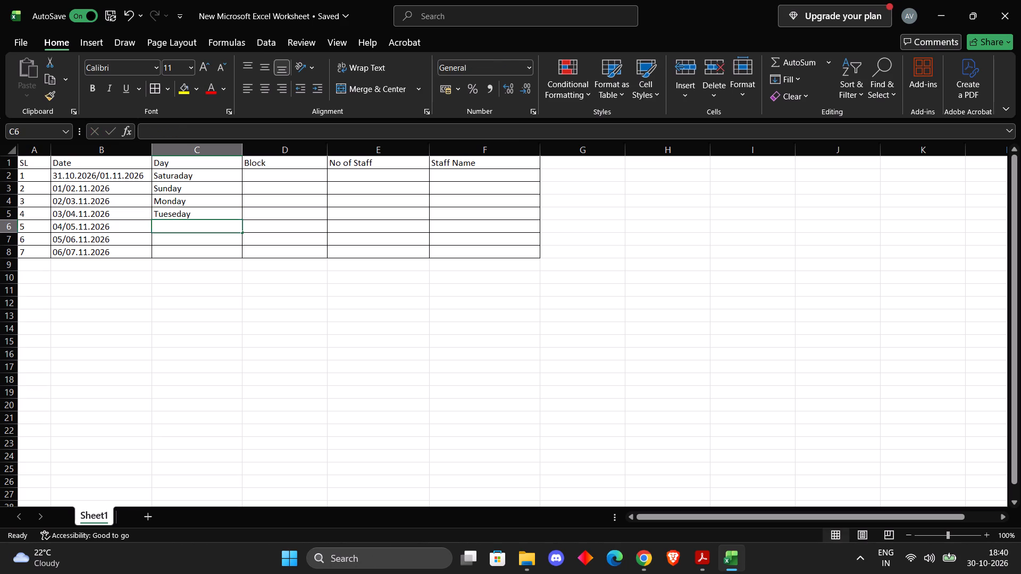
pyautogui.press('e')
pyautogui.press('d')
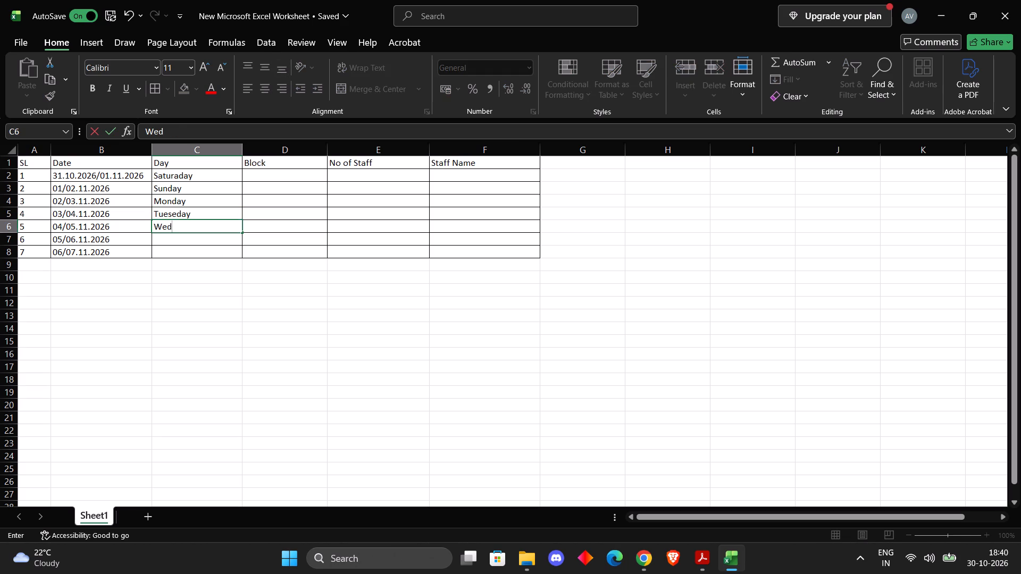
pyautogui.write('nes')
pyautogui.write('dat')
pyautogui.press('BackSpace')
pyautogui.press('y')
# Fill the Day column with Thursday in cell C7 and Friday in cell C8.
pyautogui.click(175, 240)
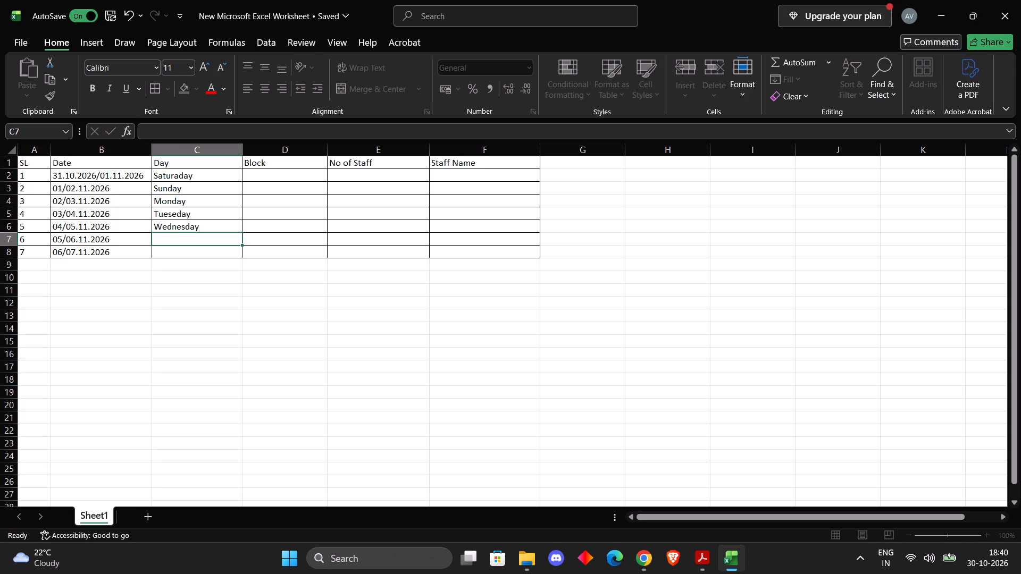
pyautogui.write('Thurs')
pyautogui.write('day')
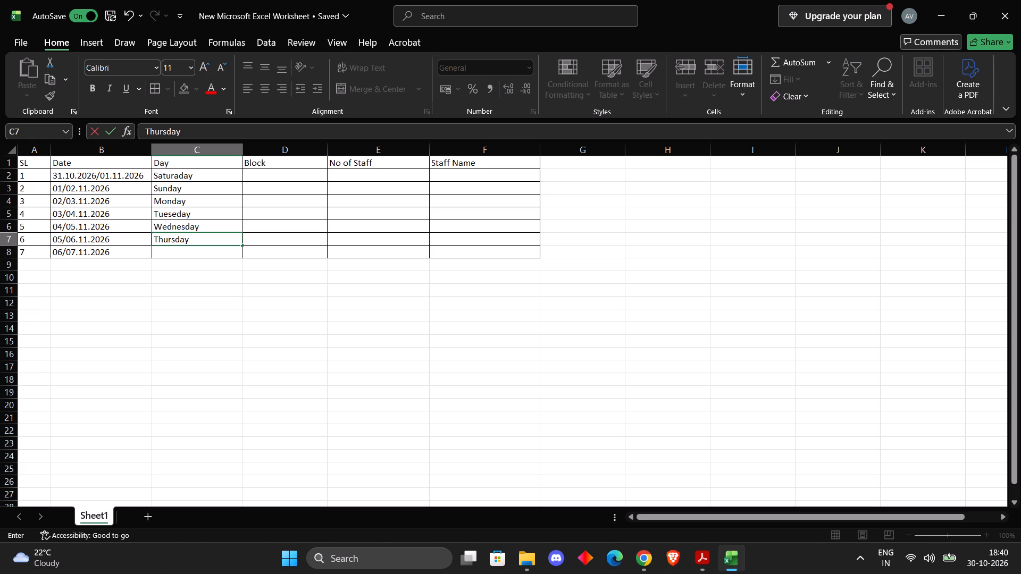
pyautogui.click(198, 253)
pyautogui.write('Fris')
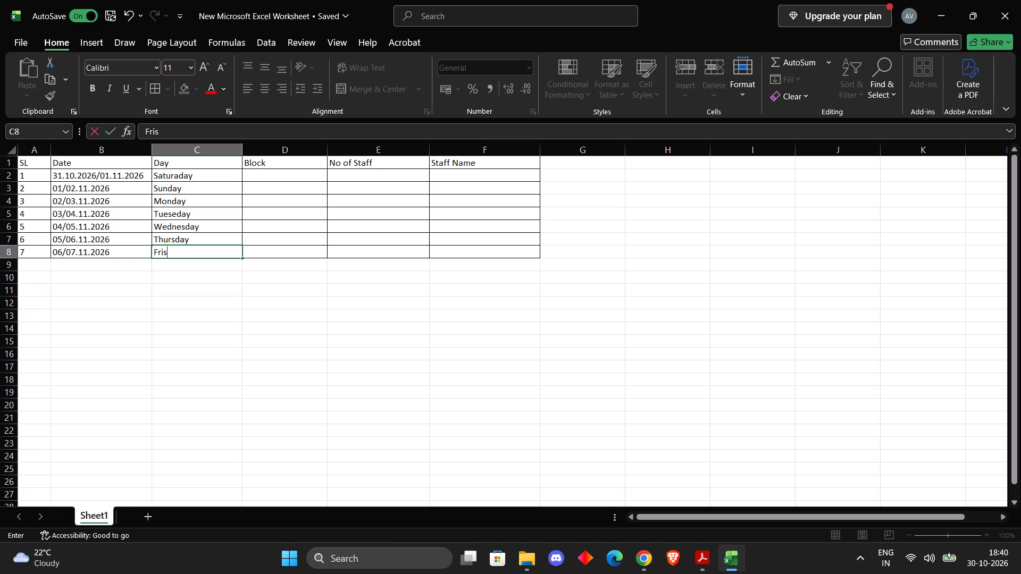
pyautogui.press('BackSpace')
pyautogui.write('day')
pyautogui.click(308, 326)
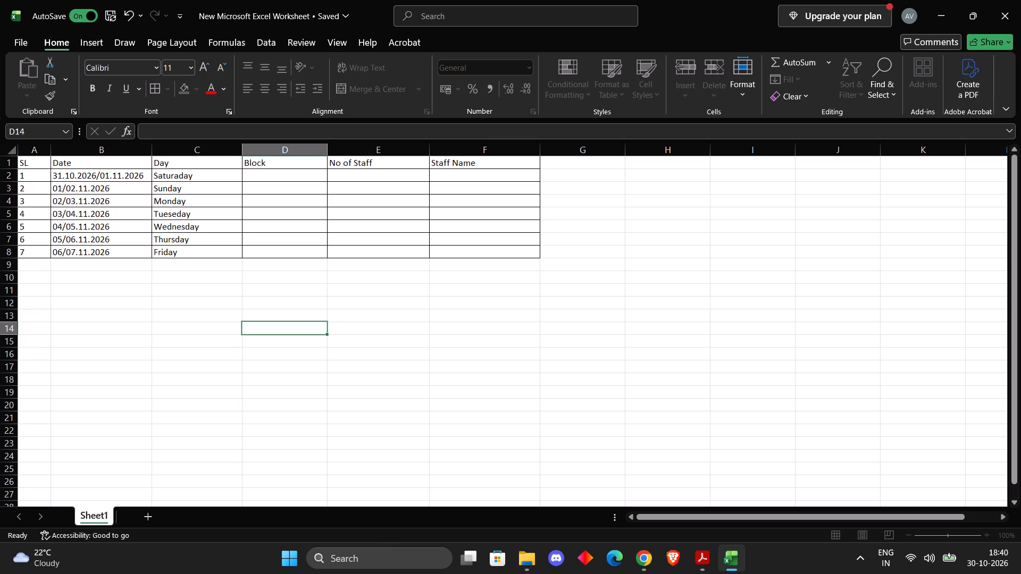
# Insert a blank row above the table's header row.
pyautogui.click(306, 179)
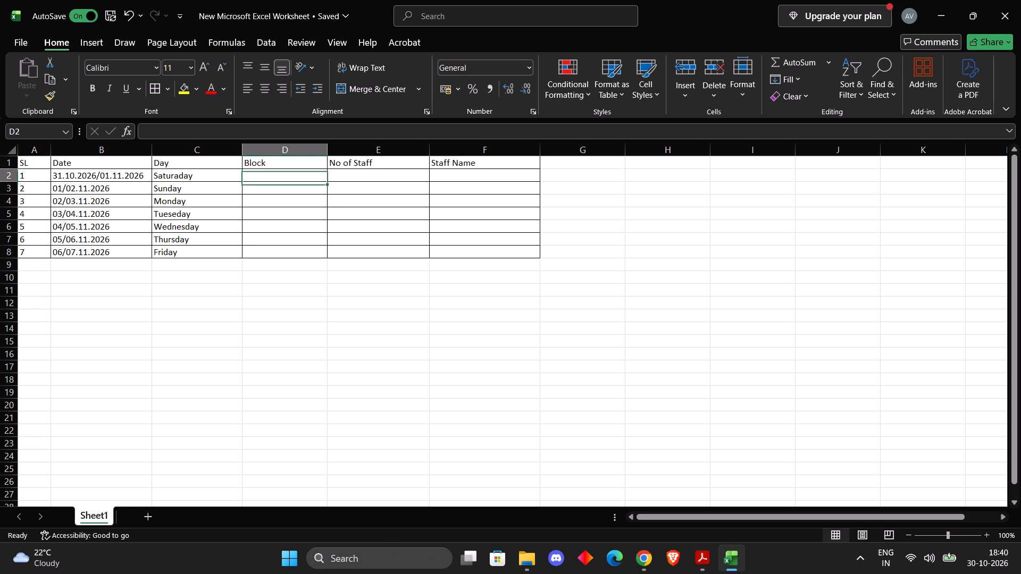
pyautogui.click(9, 162)
pyautogui.rightClick(9, 162)
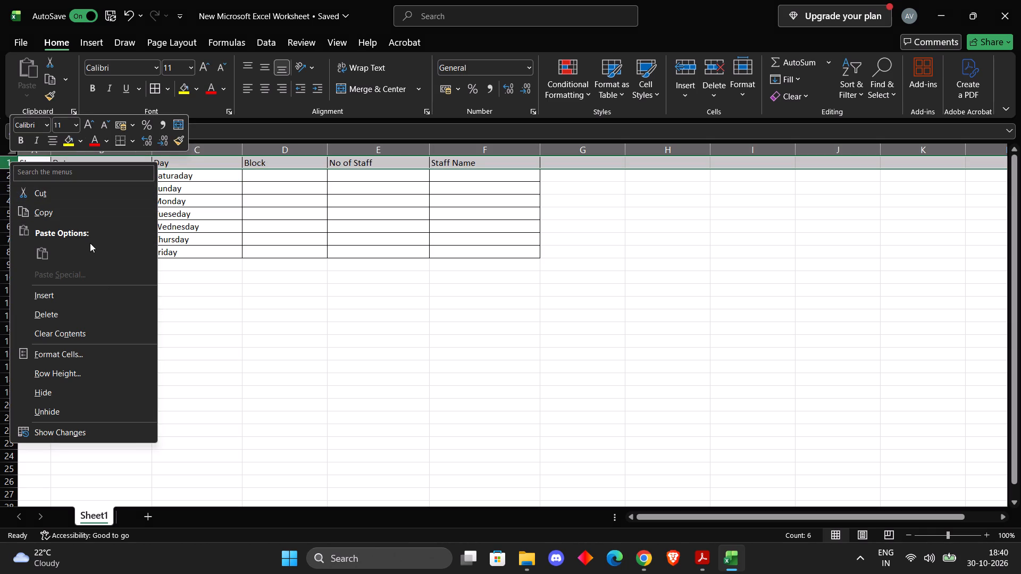
pyautogui.click(119, 297)
pyautogui.click(246, 331)
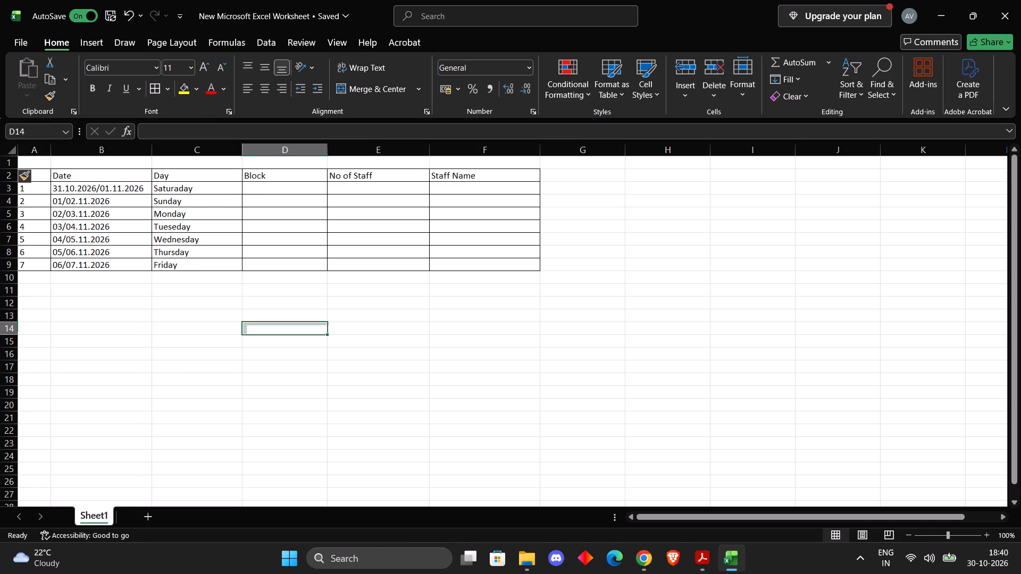
# Enter the title "Line 7 & 9 night duty Roster ,," in cell C1 above the table's header row.
pyautogui.click(214, 159)
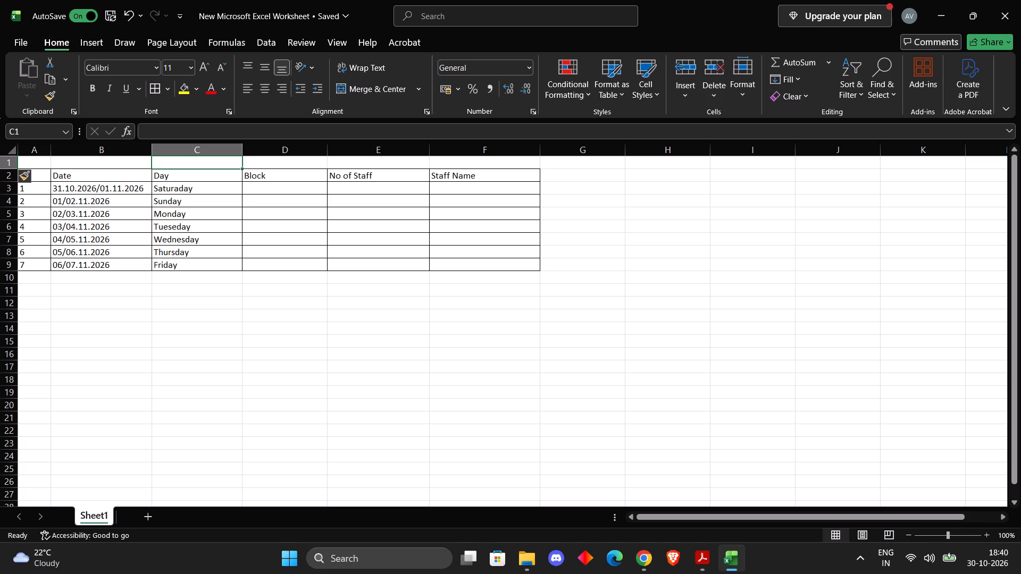
pyautogui.write('Line')
pyautogui.press('space')
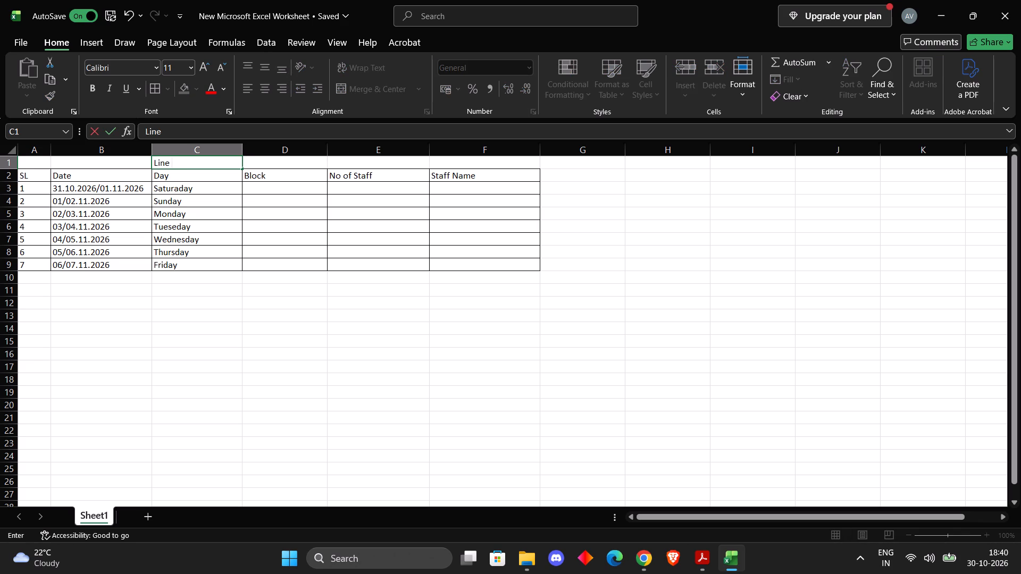
pyautogui.write('7')
pyautogui.press('space')
pyautogui.write('&')
pyautogui.press('space')
pyautogui.press('9')
pyautogui.press('space')
pyautogui.write('ni')
pyautogui.write('ght')
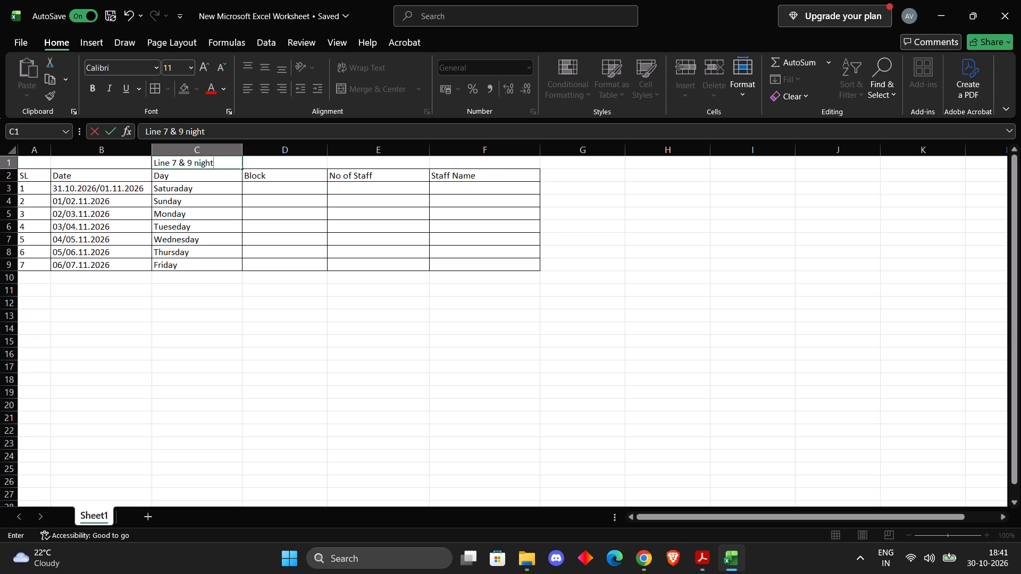
pyautogui.press('space')
pyautogui.write('duty')
pyautogui.press('space')
pyautogui.hotkey('shift', 'r')
pyautogui.press('o')
pyautogui.write('ster')
pyautogui.press('space')
pyautogui.write(',,')
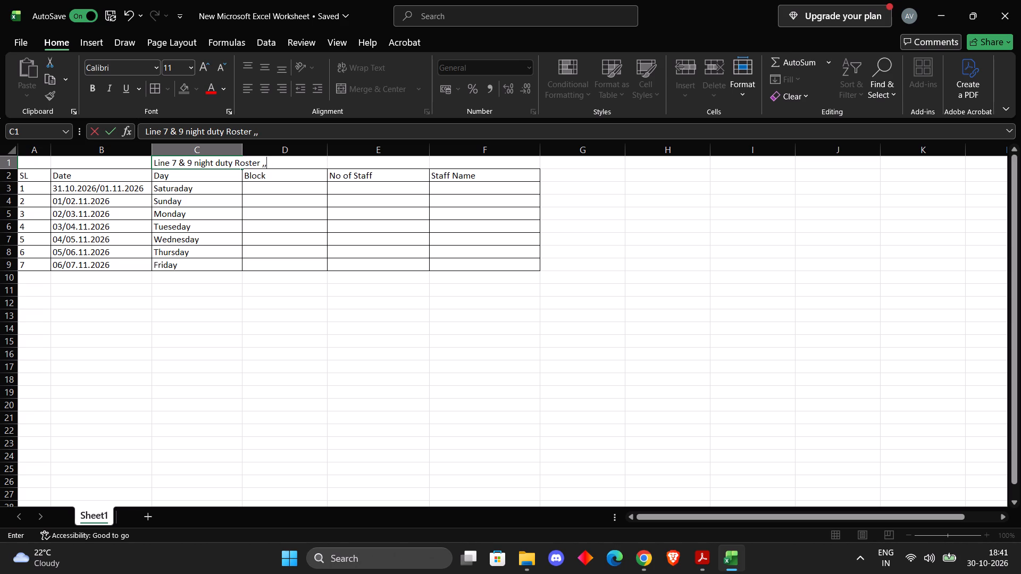
# Replace "night" with "staff" in the C1 title and remove the trailing commas so it reads "Line 7 & 9 staff duty Roster".
pyautogui.click(216, 164)
pyautogui.press('BackSpace')
pyautogui.press('BackSpace')
pyautogui.press('BackSpace')
pyautogui.press('BackSpace')
pyautogui.press('BackSpace')
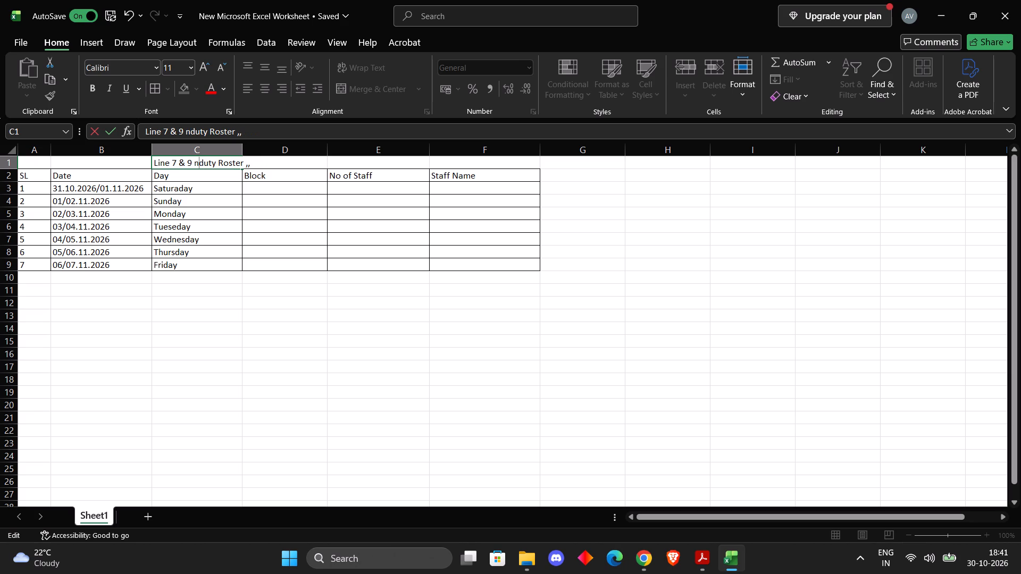
pyautogui.press('BackSpace')
pyautogui.press('space')
pyautogui.write('staff')
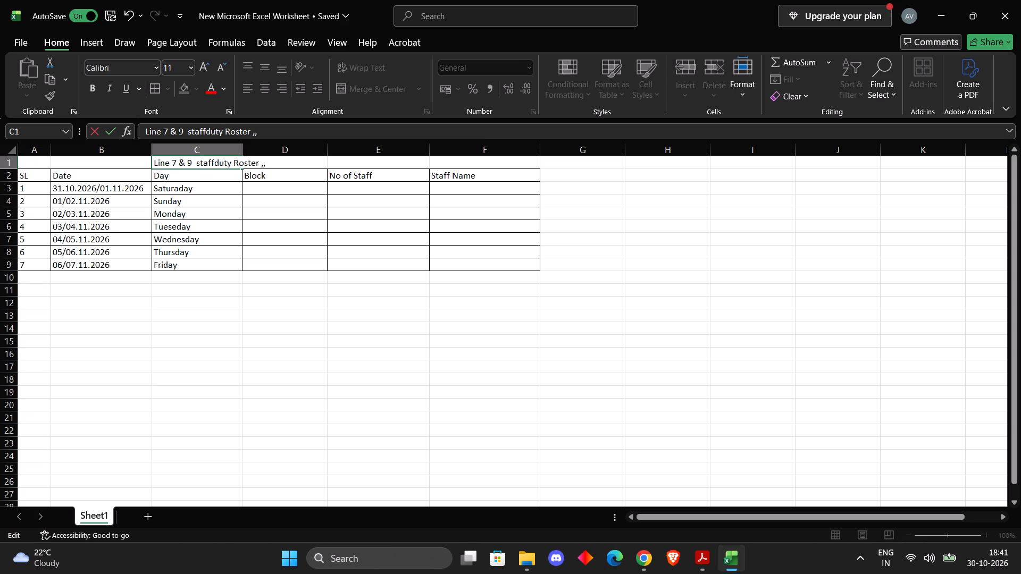
pyautogui.press('space')
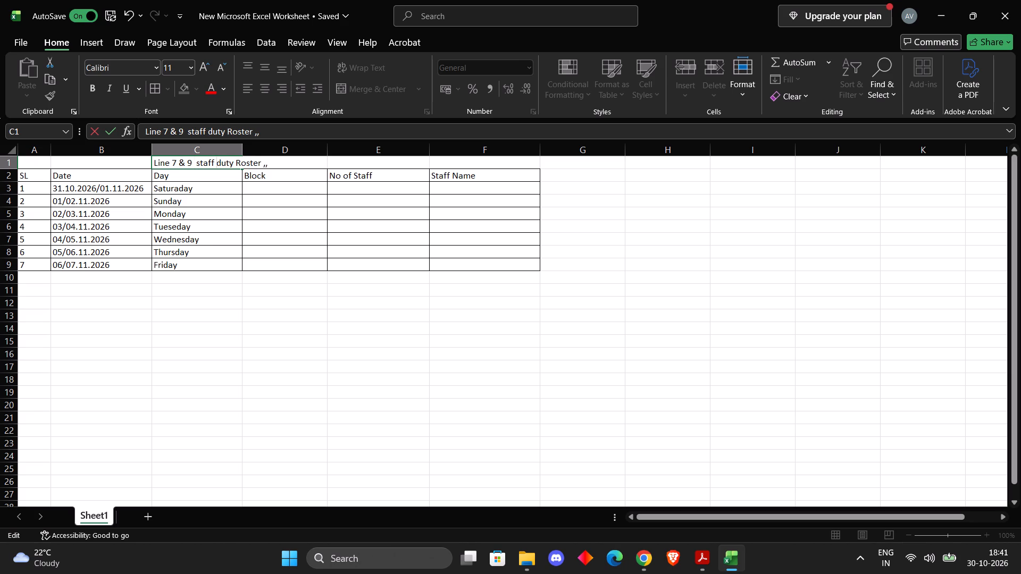
pyautogui.click(274, 164)
pyautogui.press('BackSpace')
pyautogui.press('BackSpace')
pyautogui.click(339, 302)
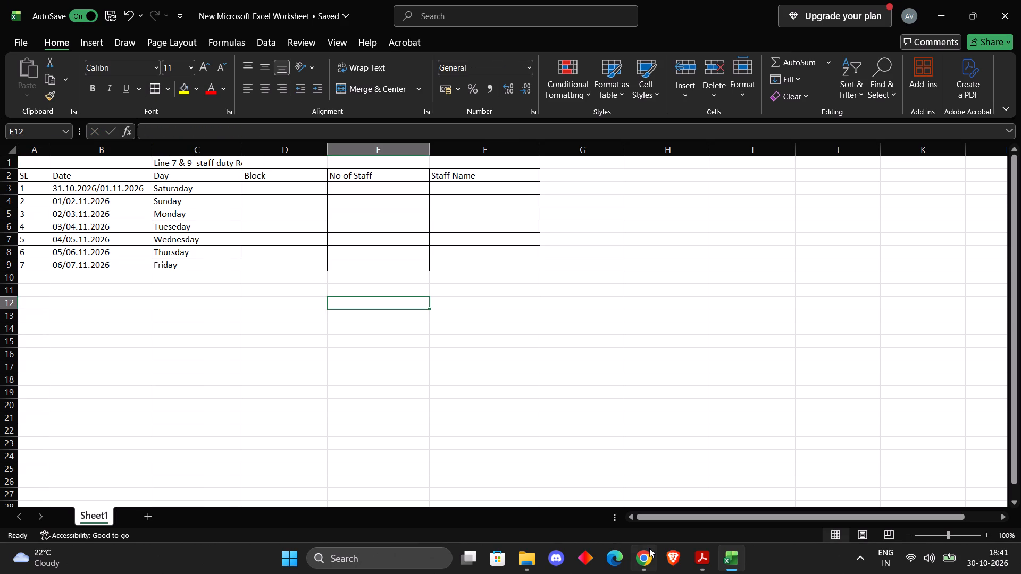
# Consult Saturday's page of the L-7 block order PDF in Chrome and enter YES as Saturday's Block in Excel cell D3.
pyautogui.click(649, 558)
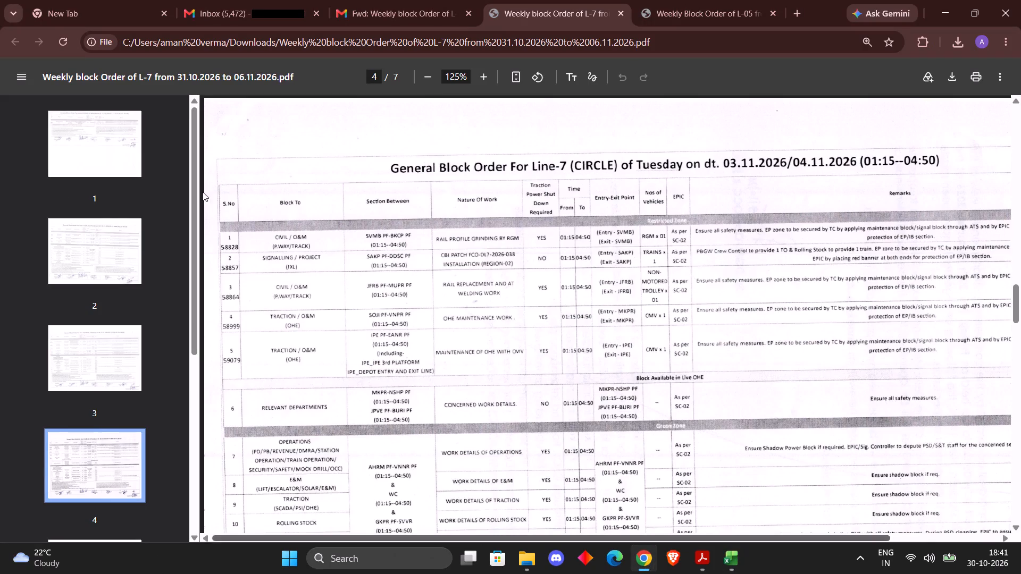
pyautogui.doubleClick(197, 99)
pyautogui.click(128, 125)
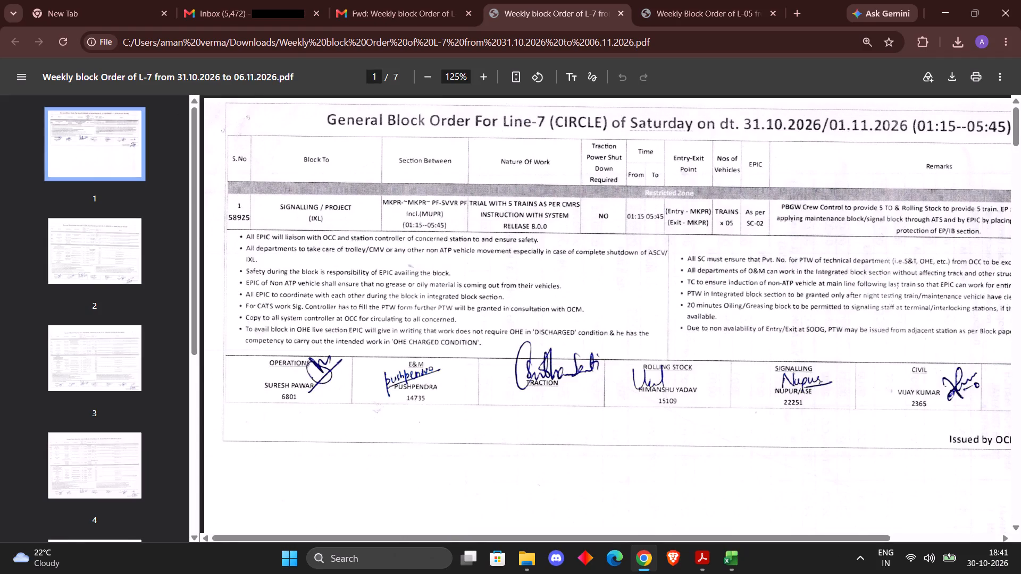
pyautogui.click(730, 555)
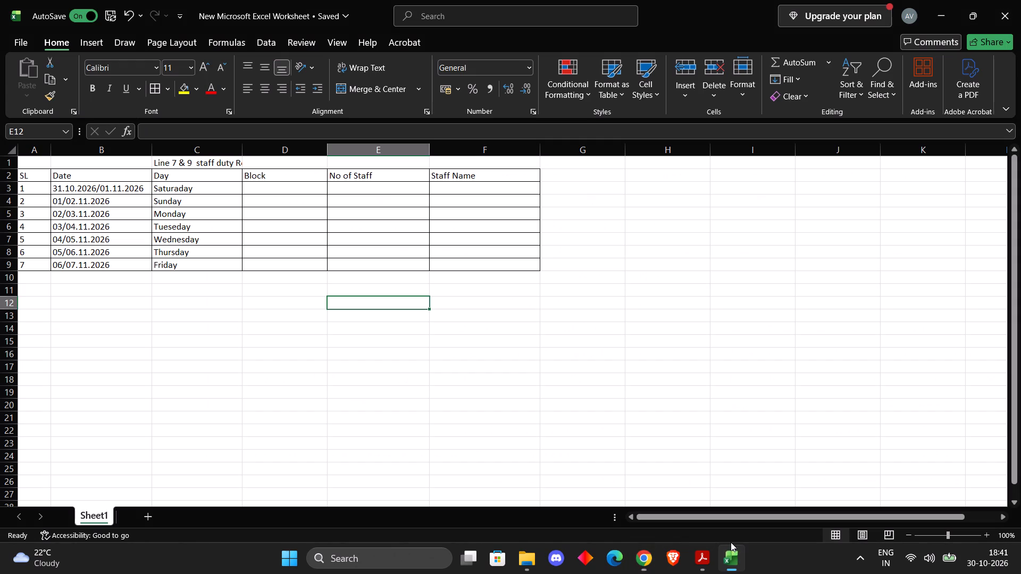
pyautogui.click(290, 190)
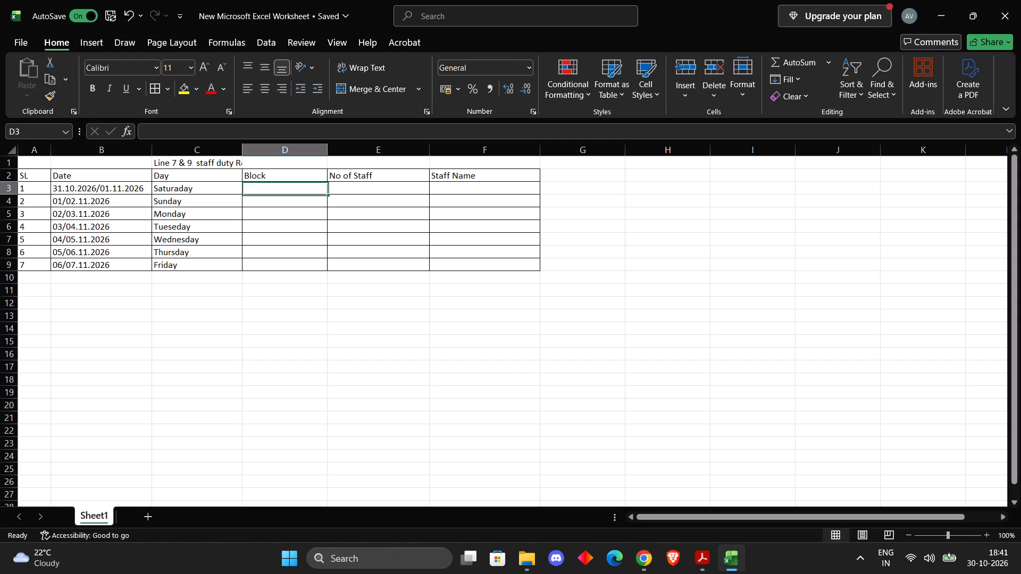
pyautogui.write('YES')
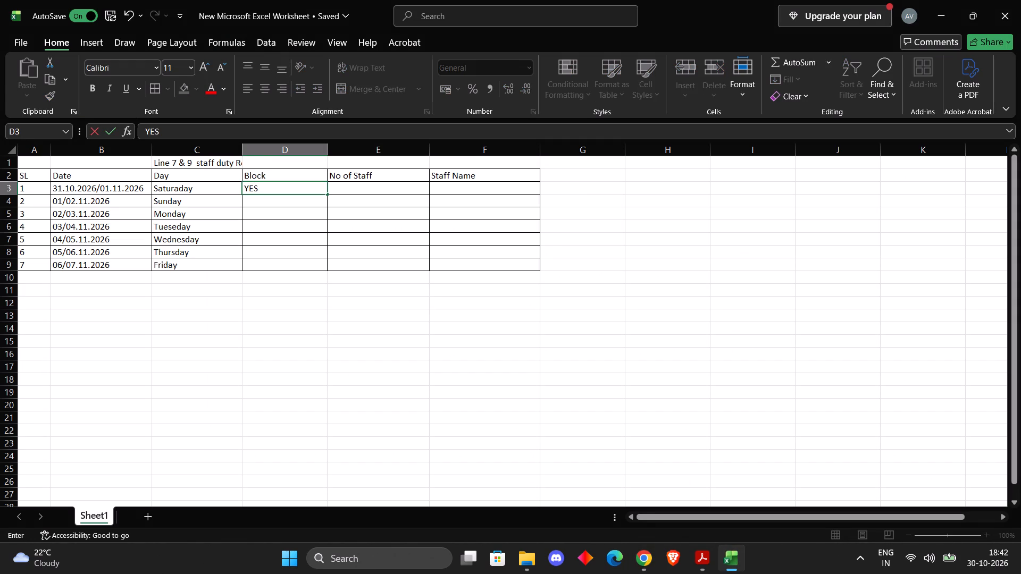
pyautogui.click(322, 244)
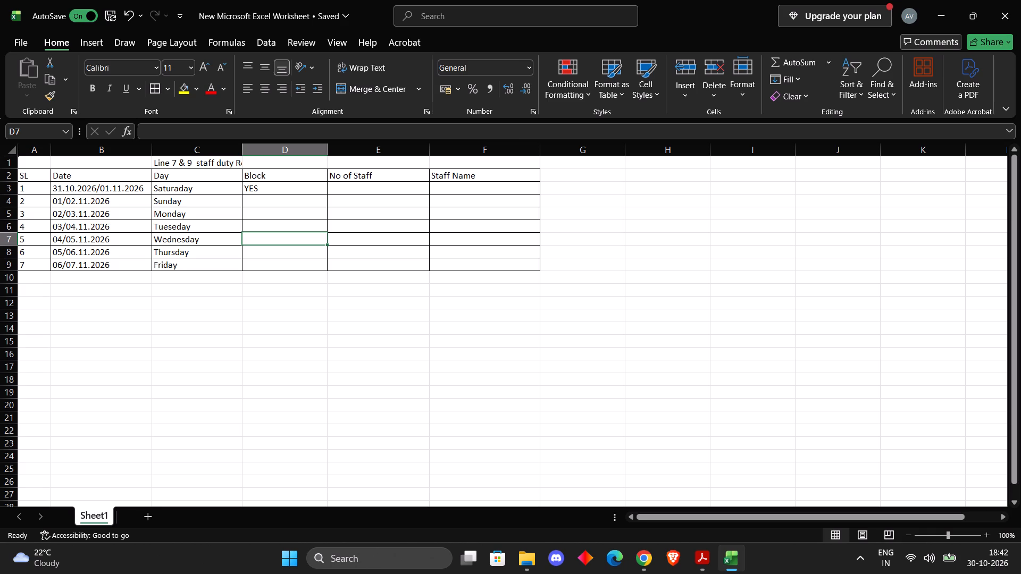
# Rename the "No of Staff" column header in cell E2 as Section.
pyautogui.click(409, 176)
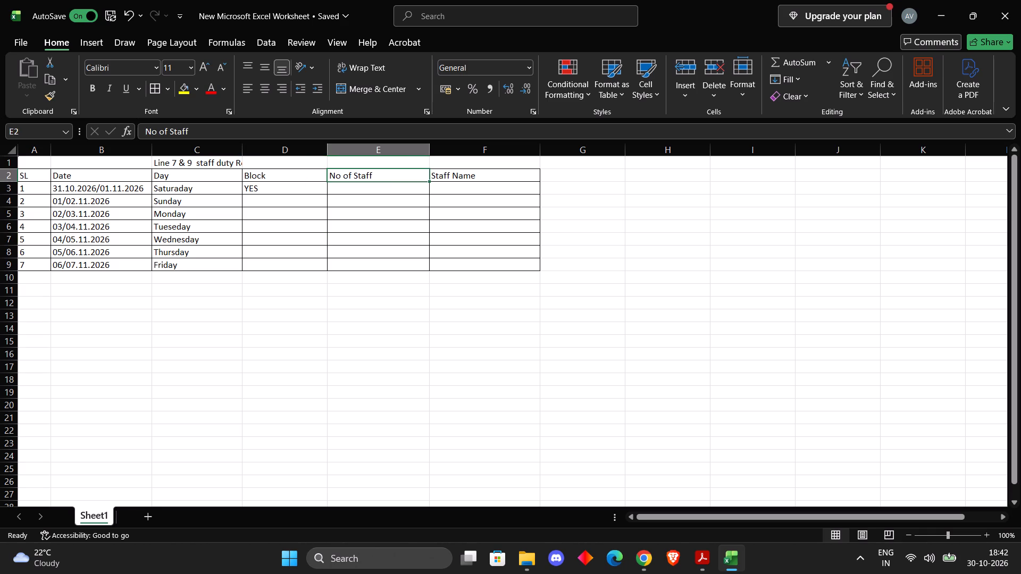
pyautogui.write('Secti')
pyautogui.write('on')
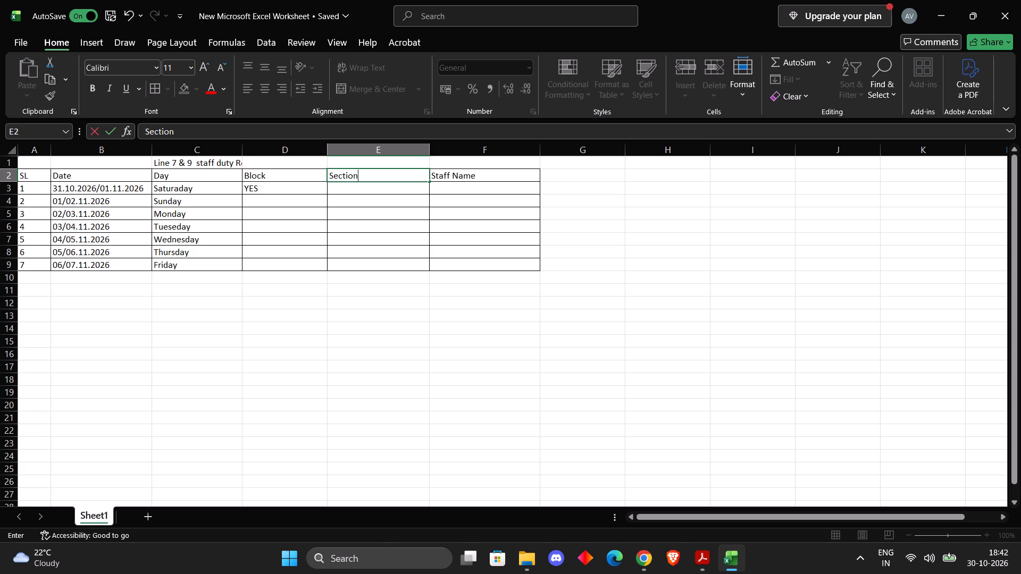
pyautogui.click(523, 234)
pyautogui.moveTo(573, 350); pyautogui.dragTo(725, 475)
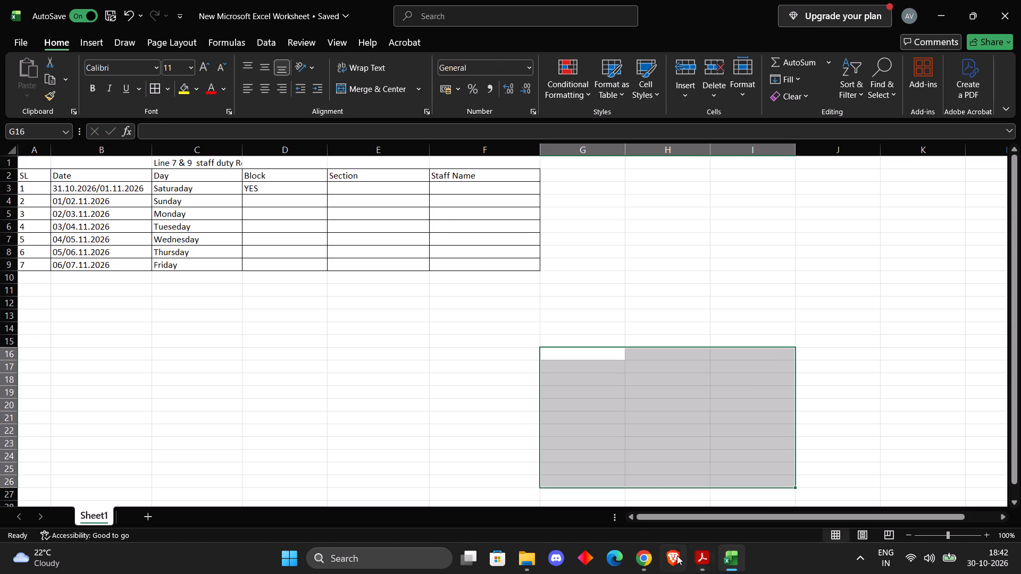
# Consult Saturday's page of the L-7 block order PDF in Chrome and enter MKPR-SVPR+MUPR as Saturday's Section in Excel cell E3.
pyautogui.click(645, 556)
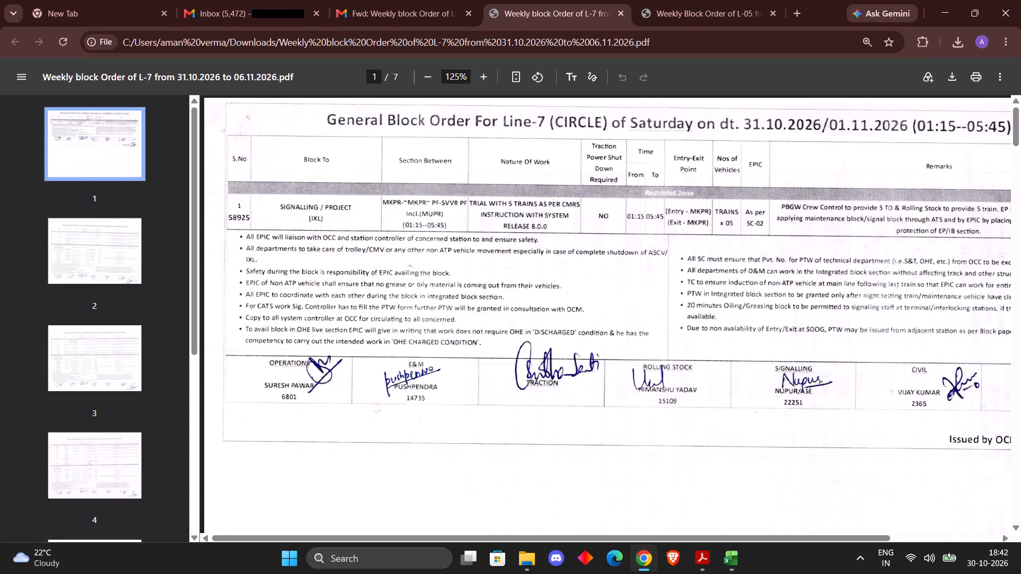
pyautogui.moveTo(383, 199); pyautogui.dragTo(386, 199)
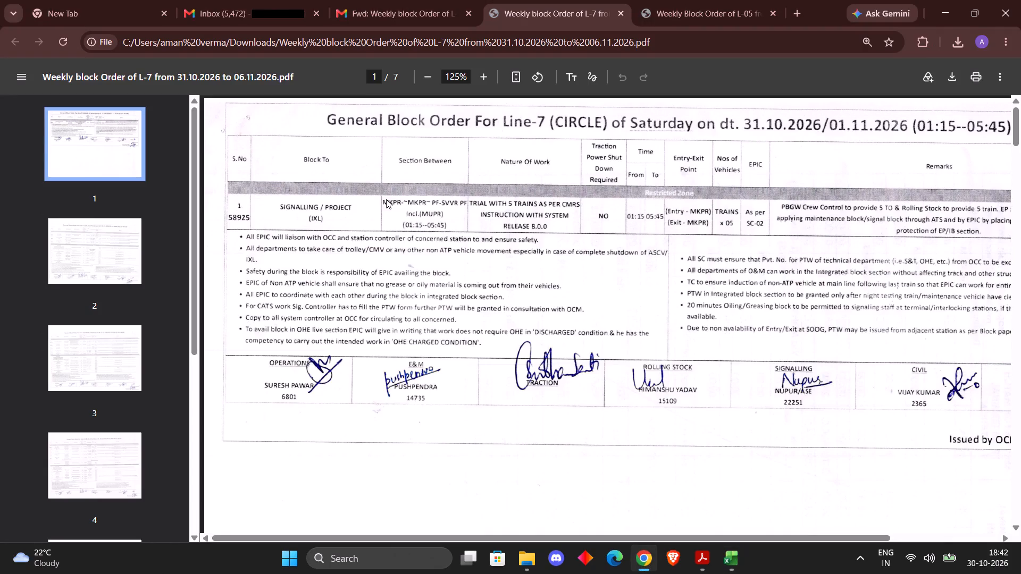
pyautogui.moveTo(386, 199); pyautogui.dragTo(388, 201)
pyautogui.click(384, 202)
pyautogui.click(461, 224)
pyautogui.click(731, 555)
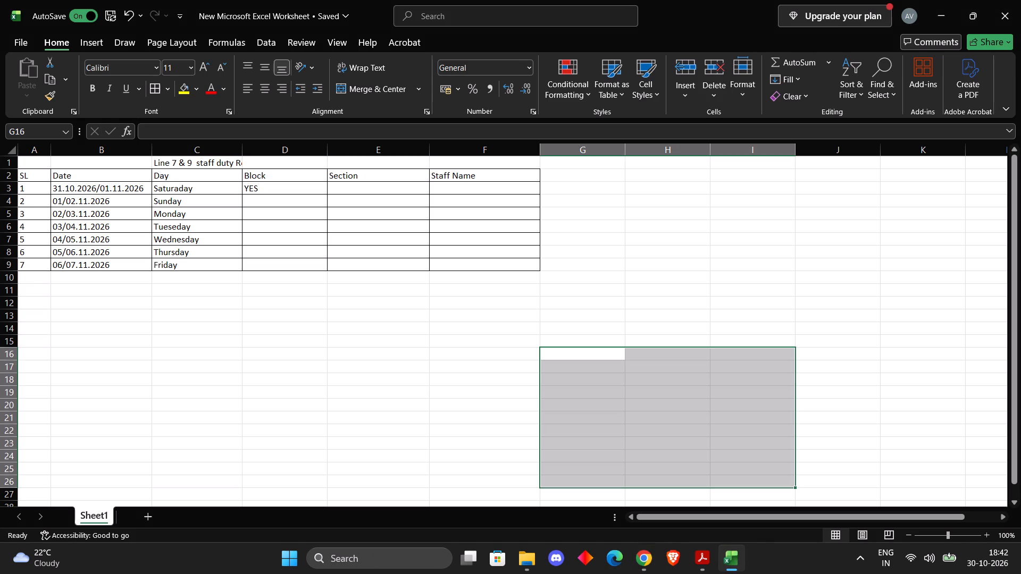
pyautogui.click(340, 186)
pyautogui.hotkey('shift', 'm')
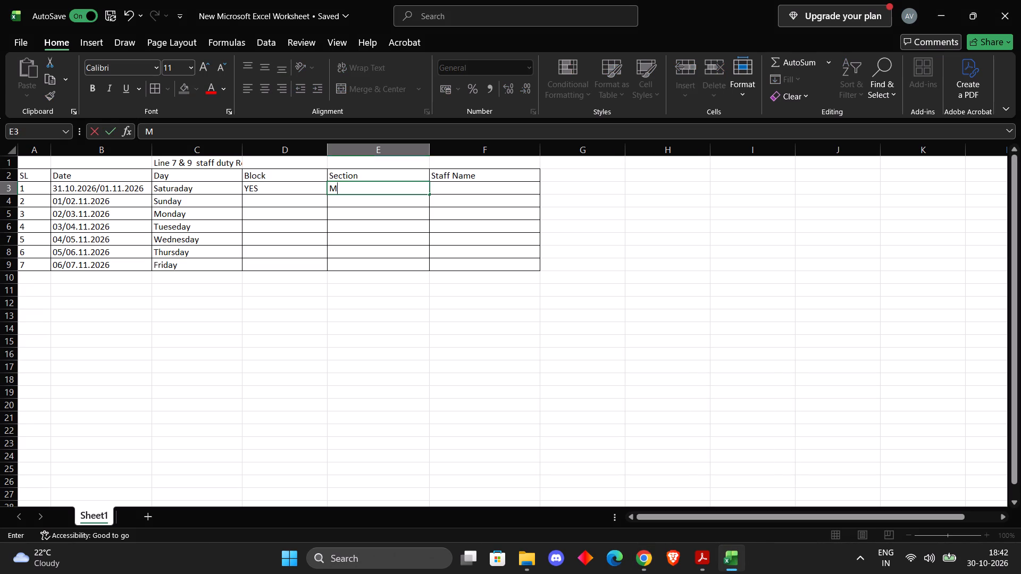
pyautogui.write('KP')
pyautogui.hotkey('shift', 'r')
pyautogui.press('-')
pyautogui.click(651, 560)
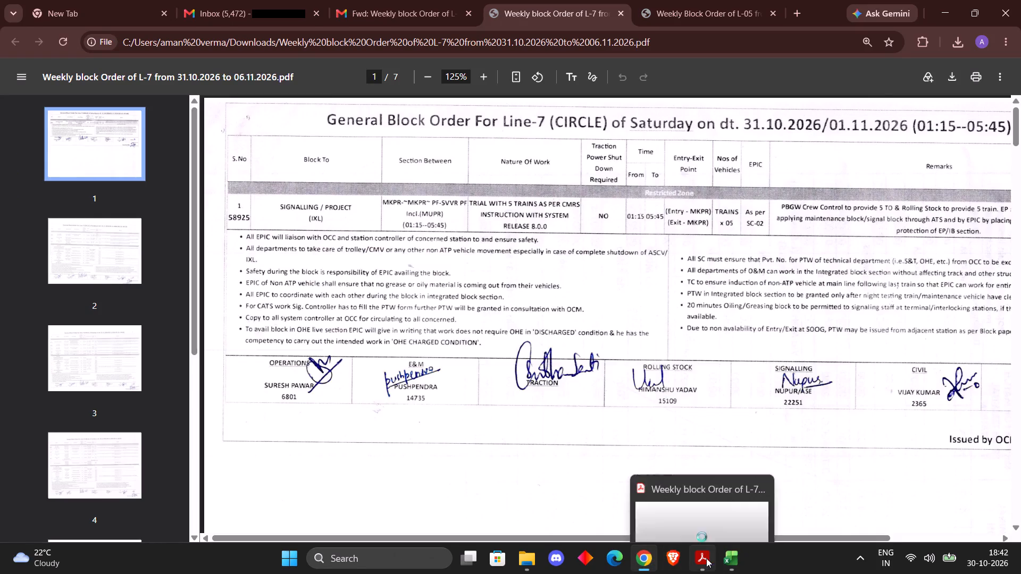
pyautogui.click(724, 560)
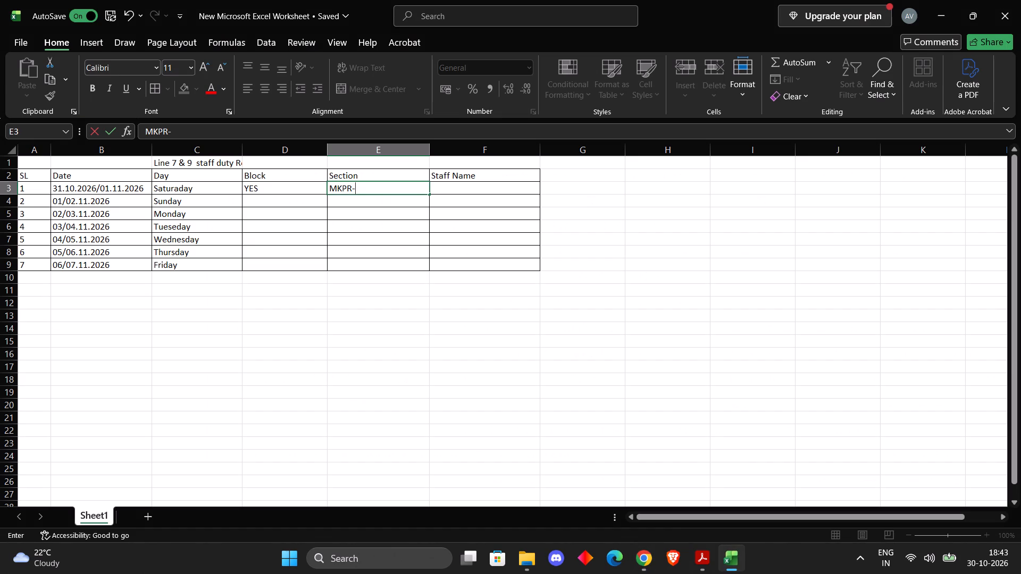
pyautogui.hotkey('shift', 's')
pyautogui.hotkey('shift', 'v')
pyautogui.write('PR')
pyautogui.hotkey('shift', '+')
pyautogui.click(644, 561)
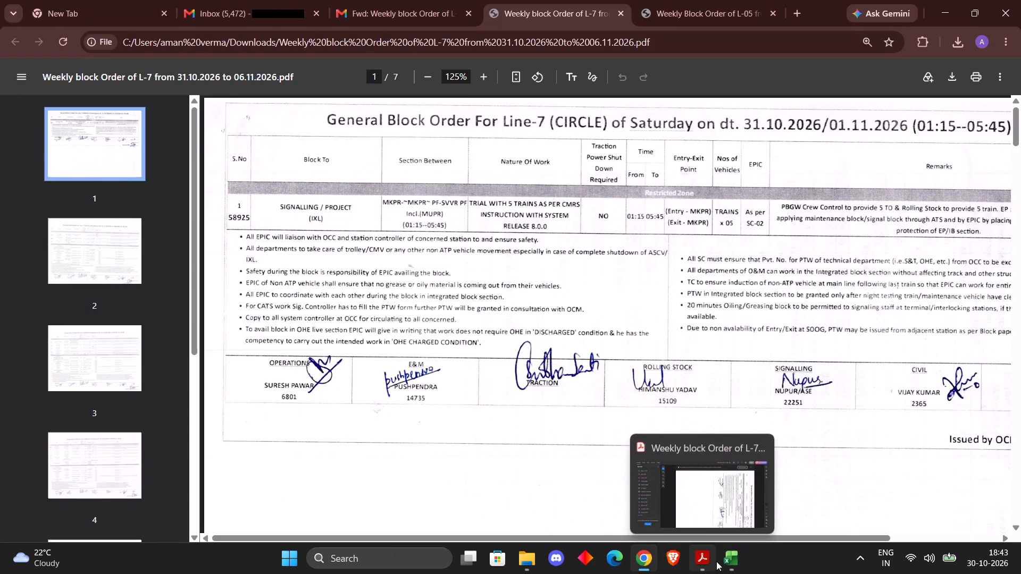
pyautogui.click(733, 559)
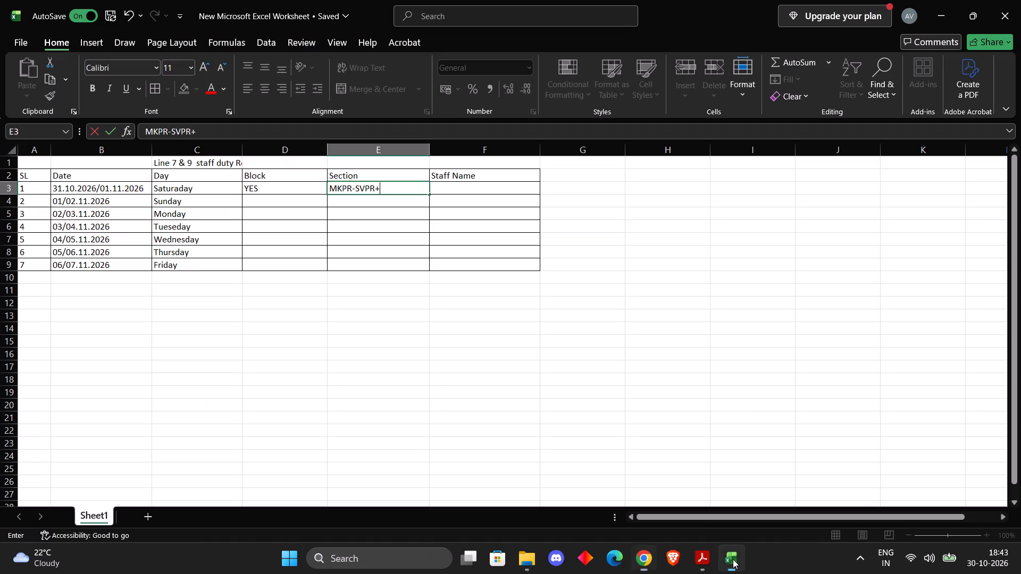
pyautogui.hotkey('shift', 'm')
pyautogui.write('UPR')
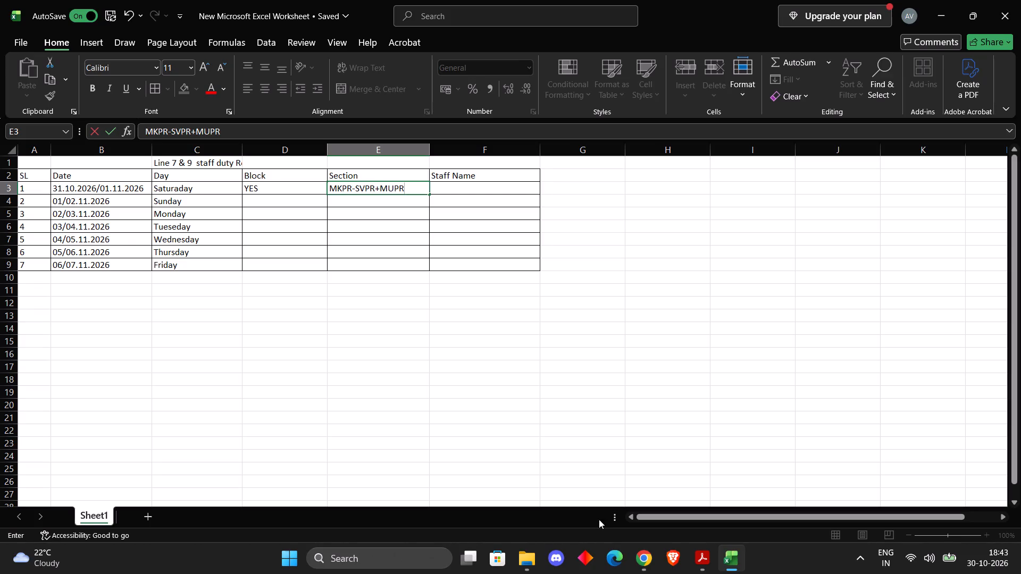
# Recheck Saturday's block order in the Chrome PDF and rename the "Staff Name" header in Excel cell F2 as Work.
pyautogui.click(730, 564)
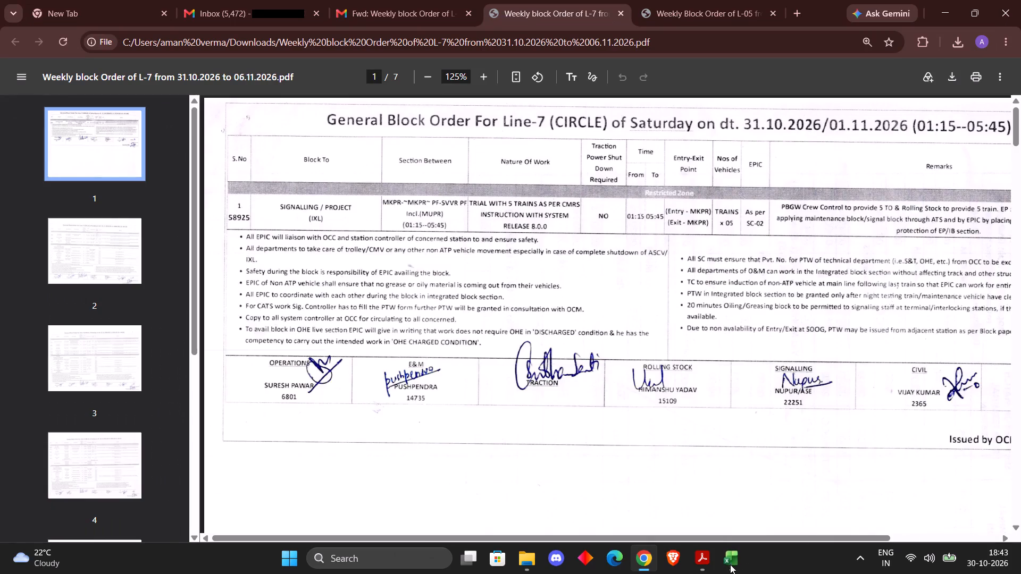
pyautogui.click(646, 563)
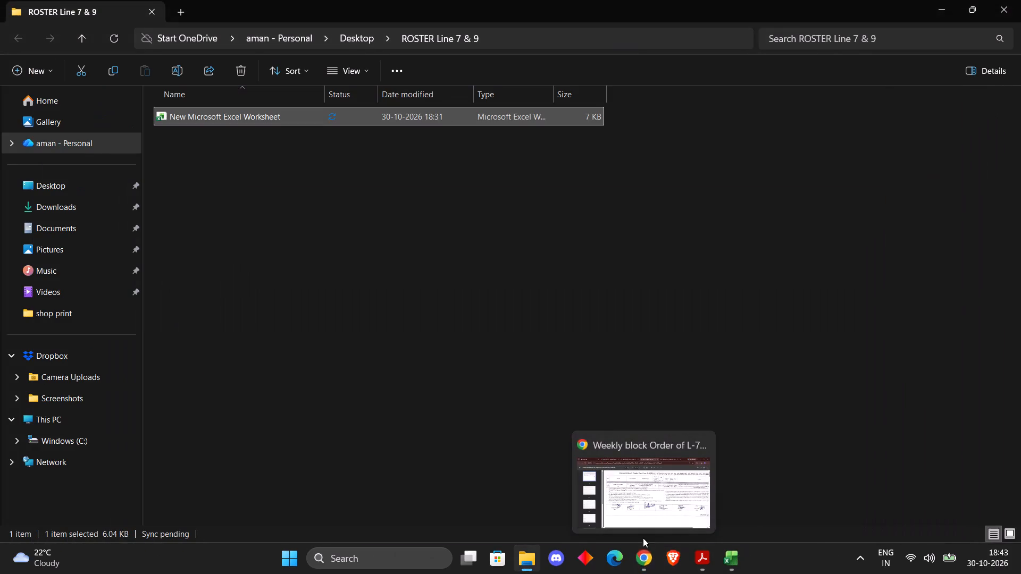
pyautogui.click(650, 559)
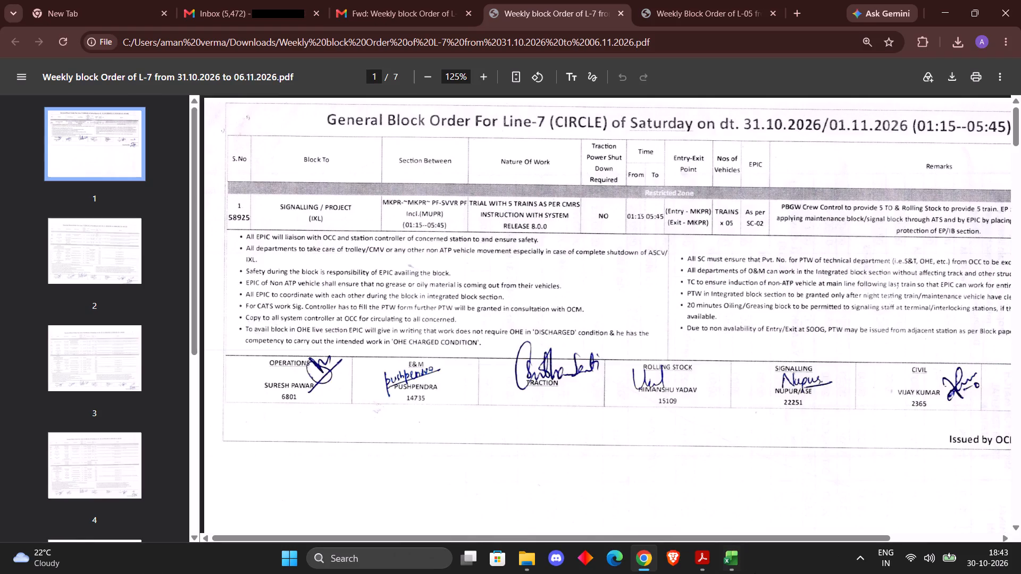
pyautogui.click(735, 562)
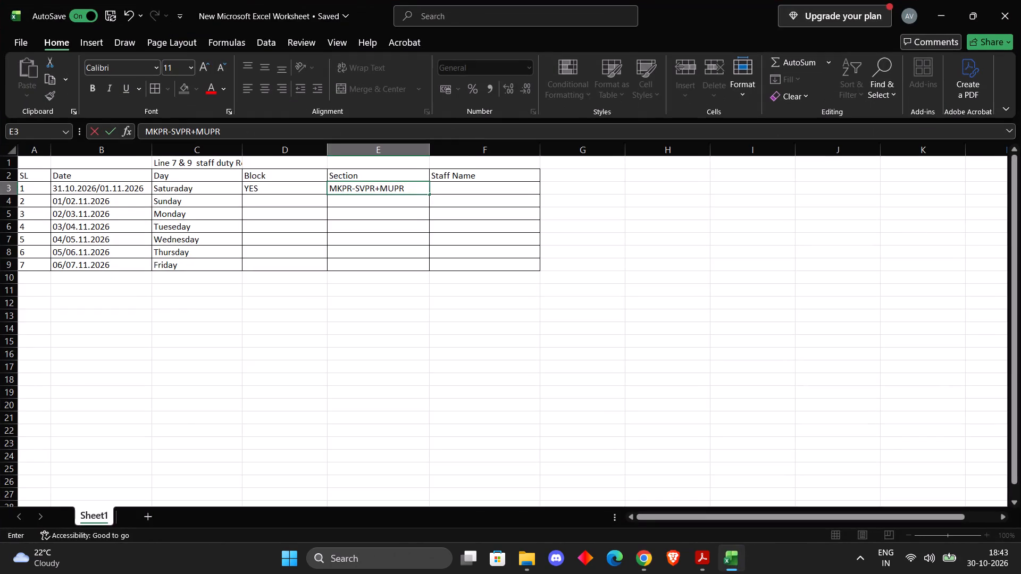
pyautogui.click(453, 176)
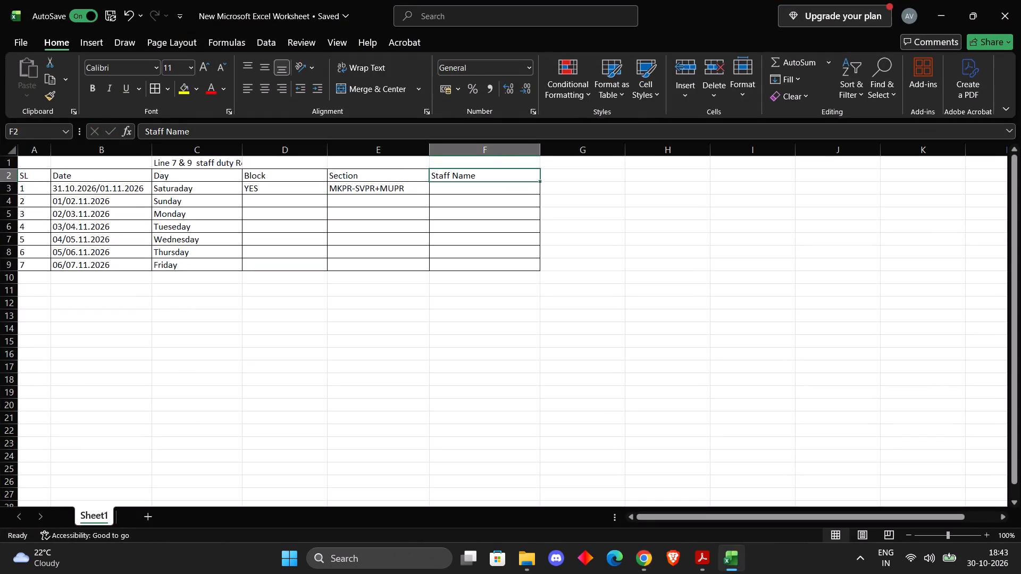
pyautogui.write('Work')
pyautogui.press('space')
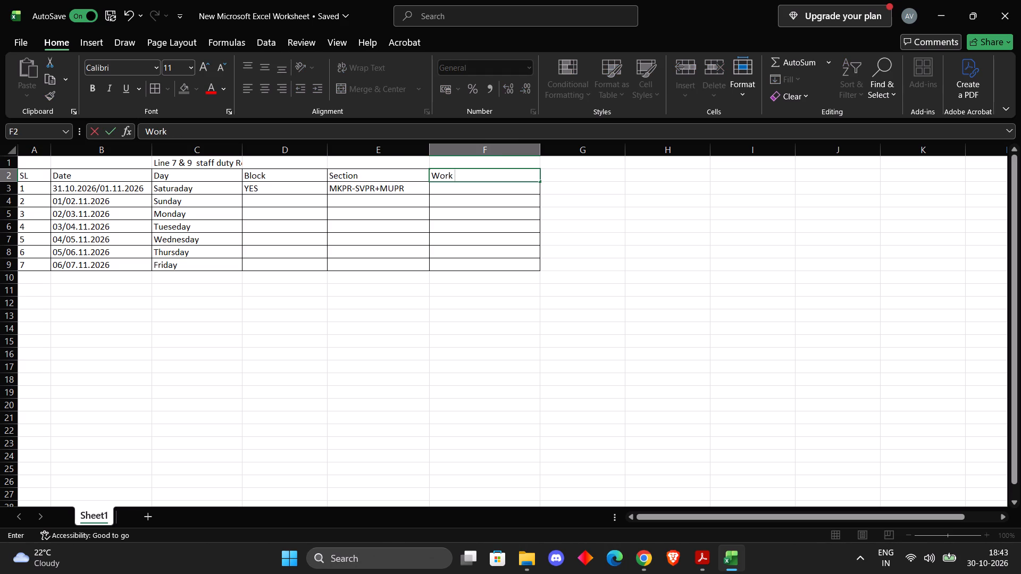
# Enter "Trial 5 train for CMRS" as Saturday's Work in cell F3.
pyautogui.click(456, 193)
pyautogui.write('Trial')
pyautogui.press('space')
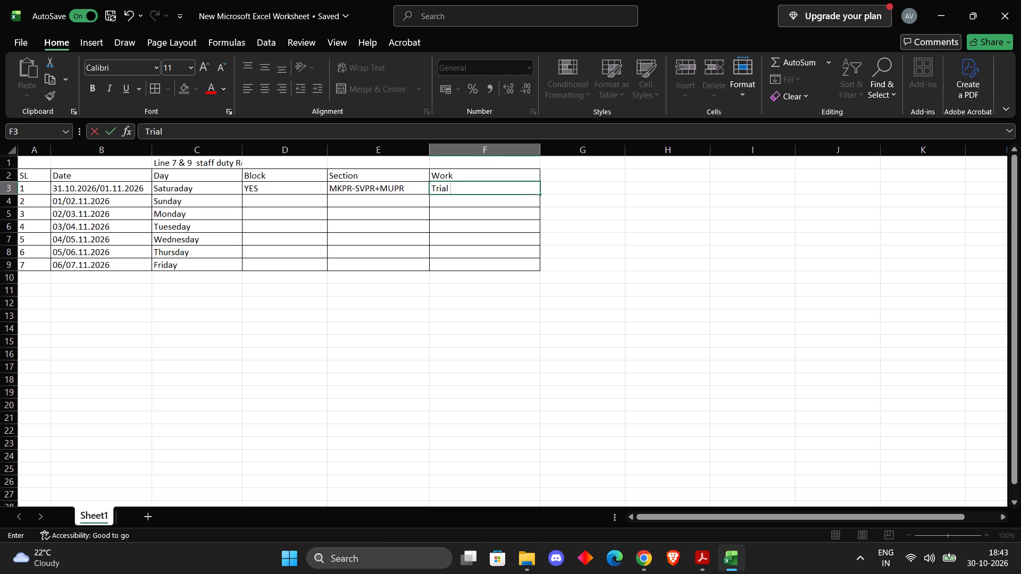
pyautogui.write('5 train for CMRS')
pyautogui.click(625, 229)
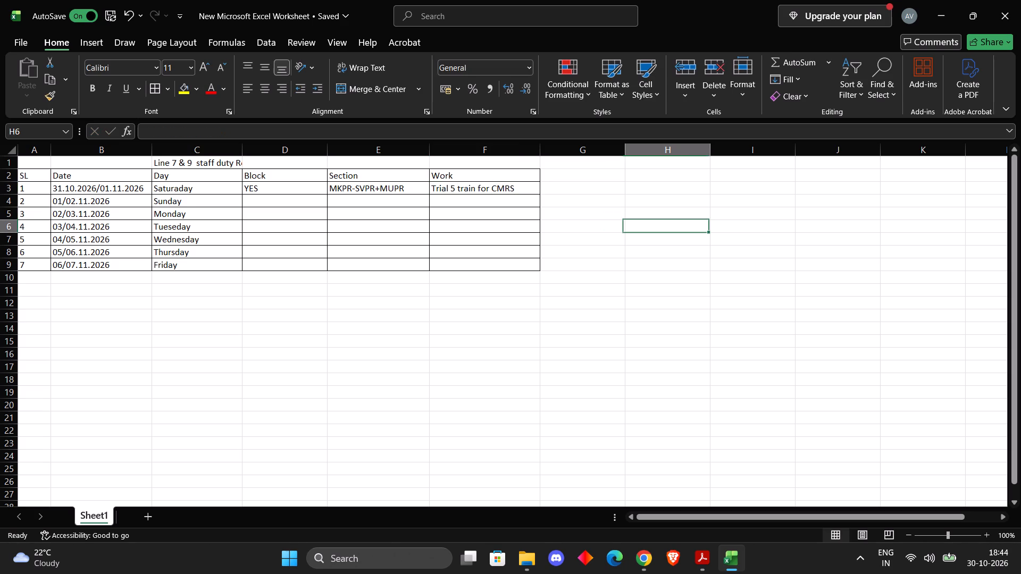
# Apply all borders to the empty range G2:H9 to extend the roster table by two columns.
pyautogui.moveTo(548, 175); pyautogui.dragTo(603, 181)
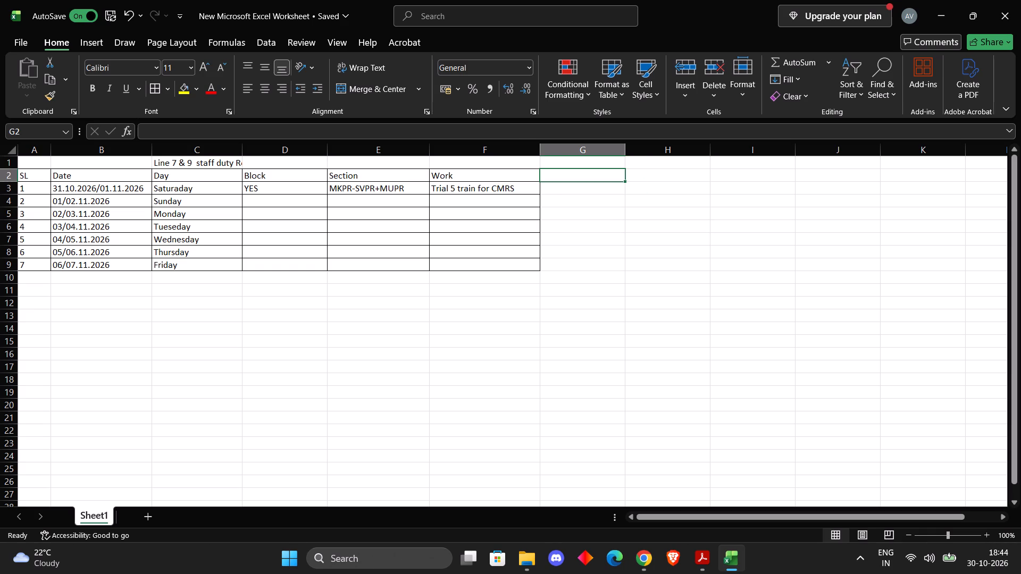
pyautogui.moveTo(603, 181); pyautogui.dragTo(658, 263)
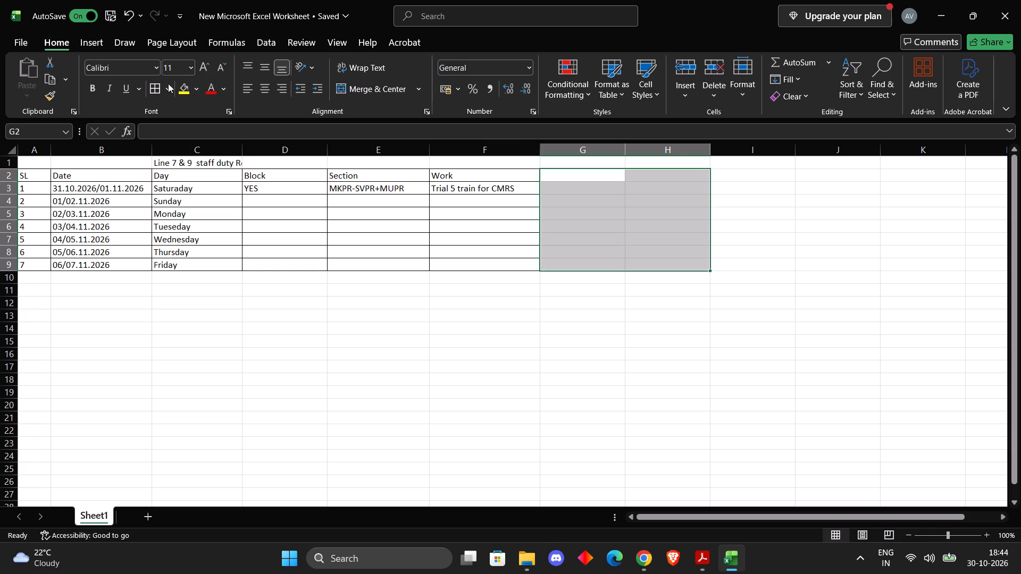
pyautogui.click(154, 94)
pyautogui.click(573, 239)
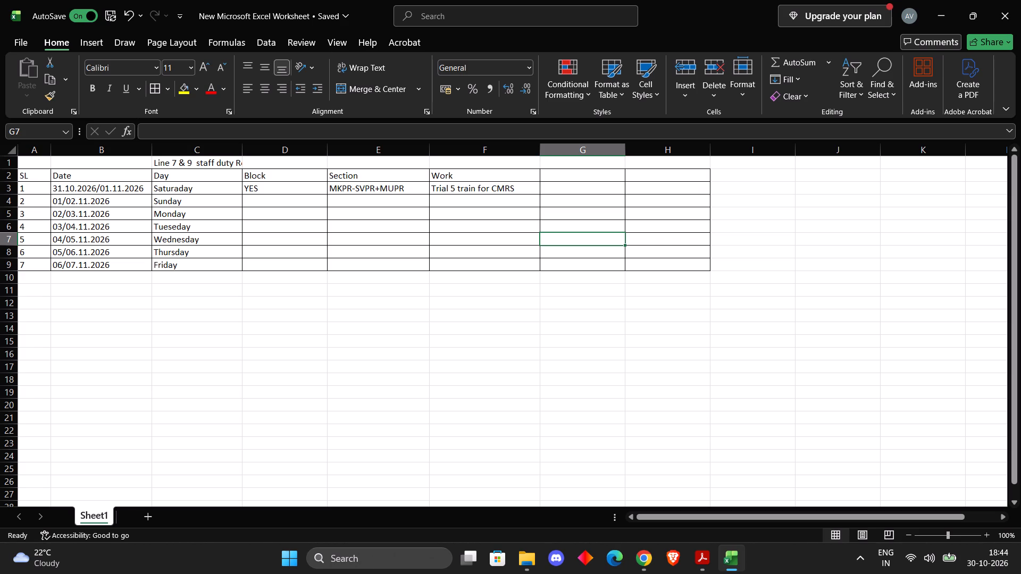
# Check Saturday's nature of work in the Chrome PDF and edit Excel cell F3 to read "Trial with 5 train for CMRS".
pyautogui.click(647, 559)
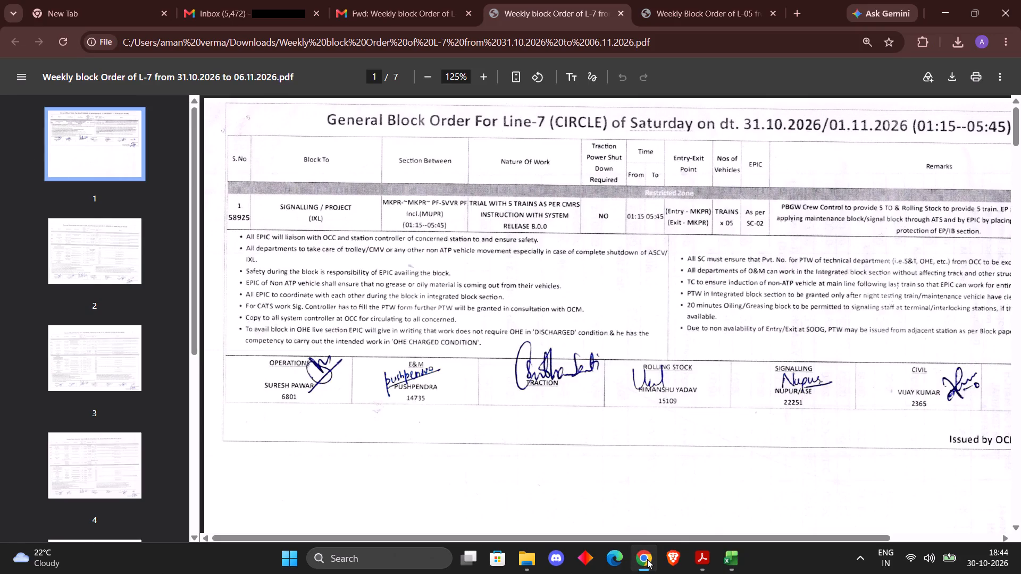
pyautogui.click(730, 560)
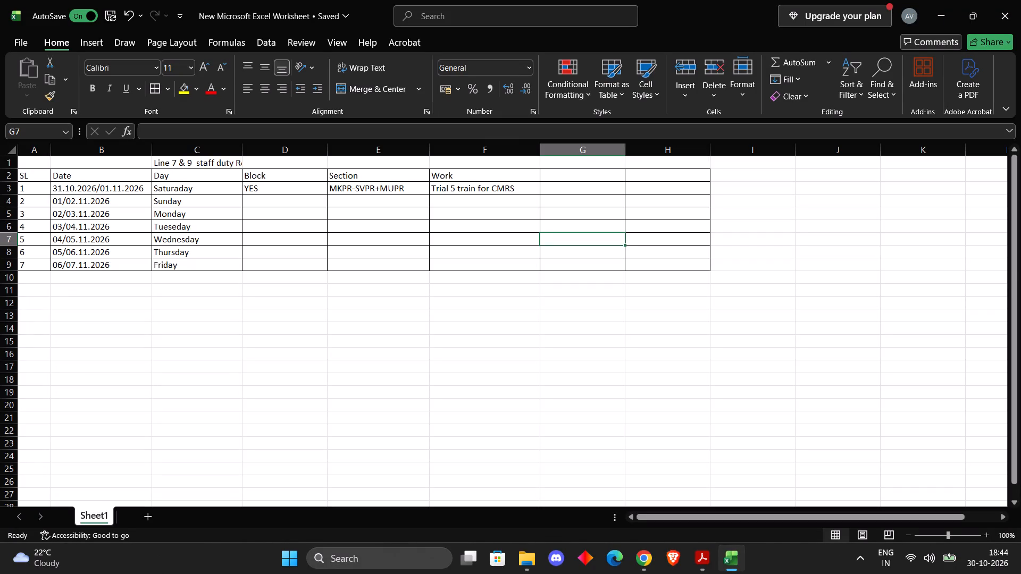
pyautogui.doubleClick(449, 186)
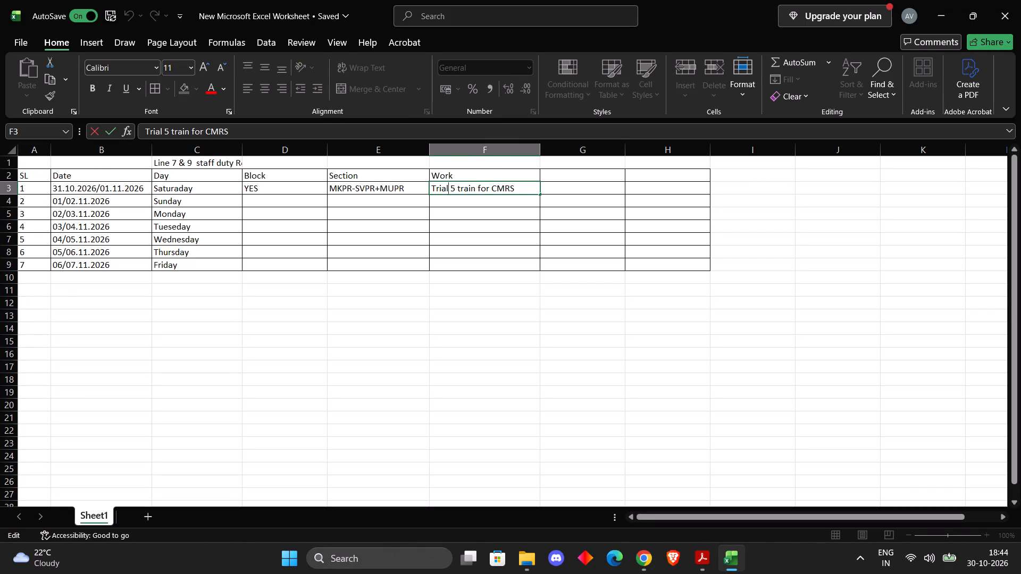
pyautogui.press('space')
pyautogui.write('with')
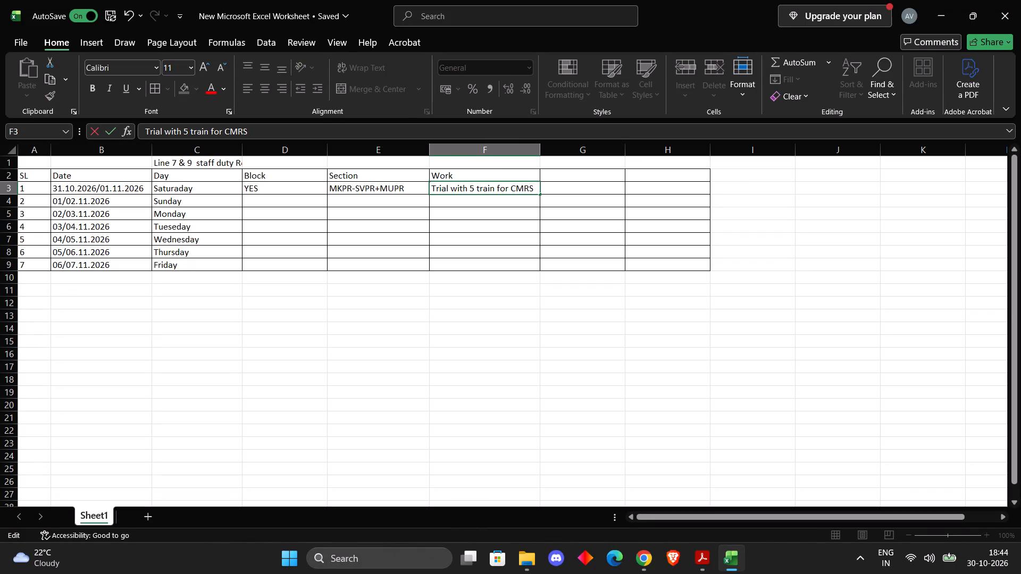
pyautogui.click(642, 555)
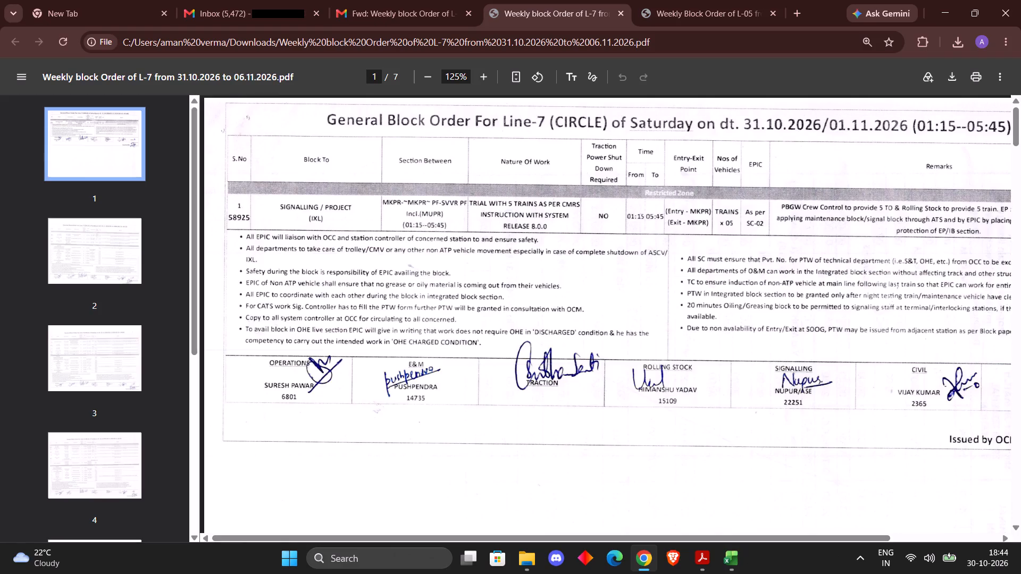
pyautogui.click(866, 540)
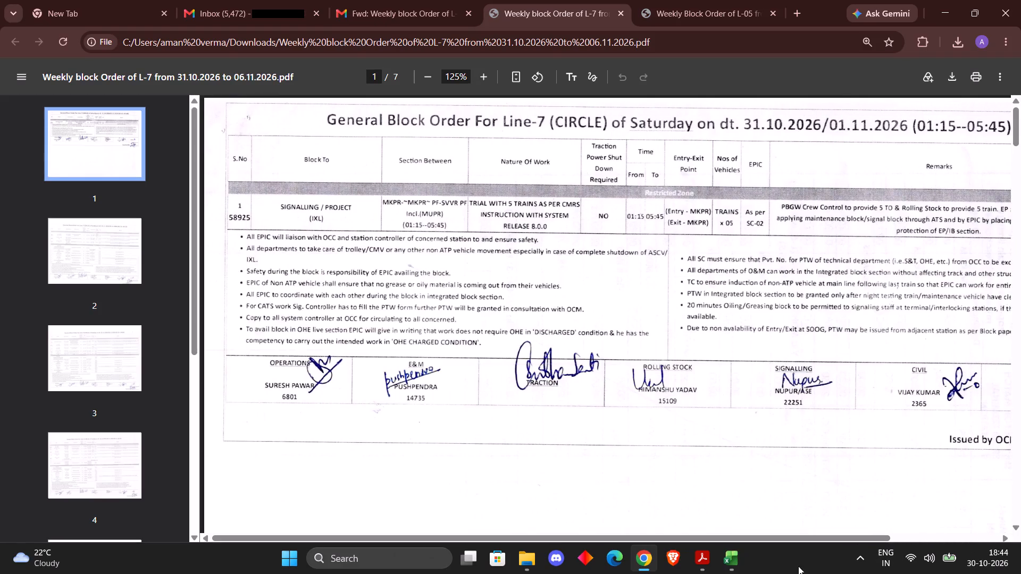
pyautogui.click(734, 561)
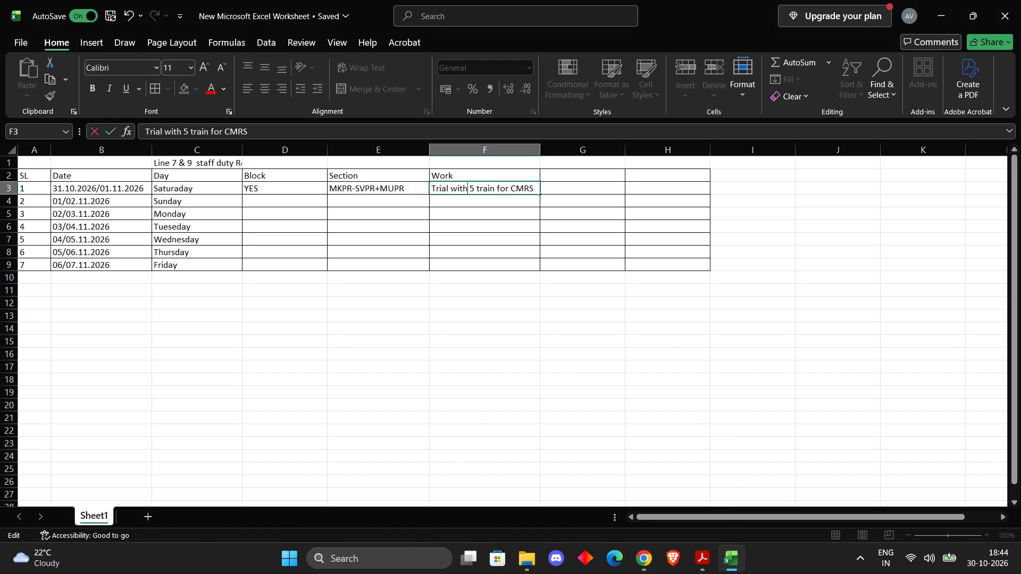
pyautogui.click(604, 179)
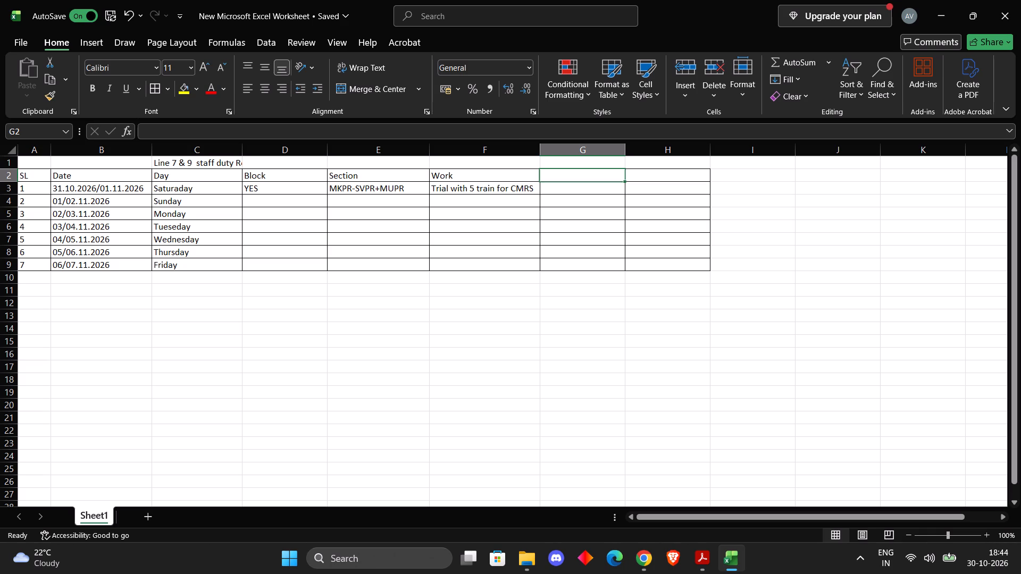
# Check Sunday's Line-7 block order on page 2 of the Chrome PDF and enter NO as Sunday's Block status in Excel cell D4.
pyautogui.click(647, 563)
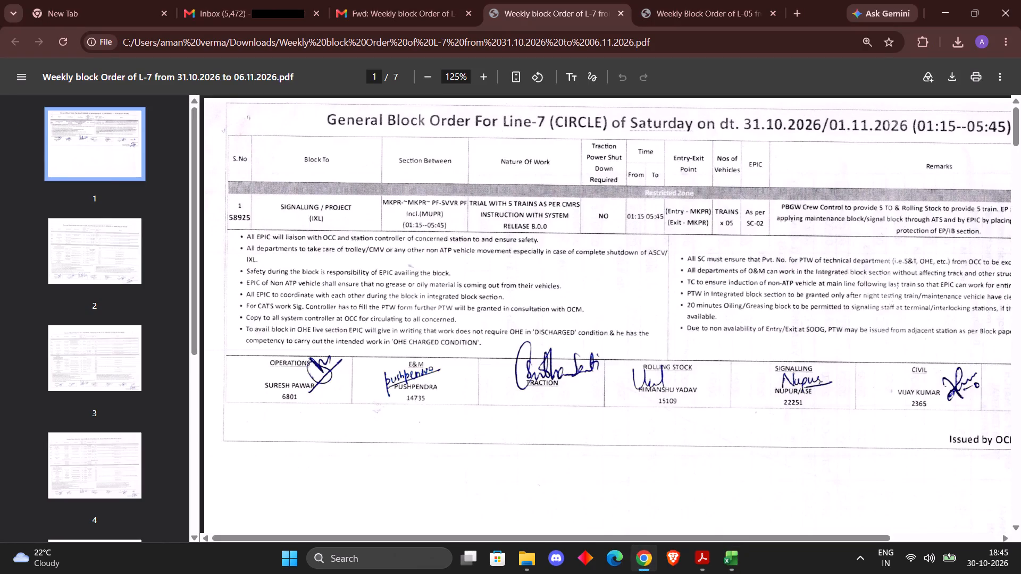
pyautogui.click(123, 262)
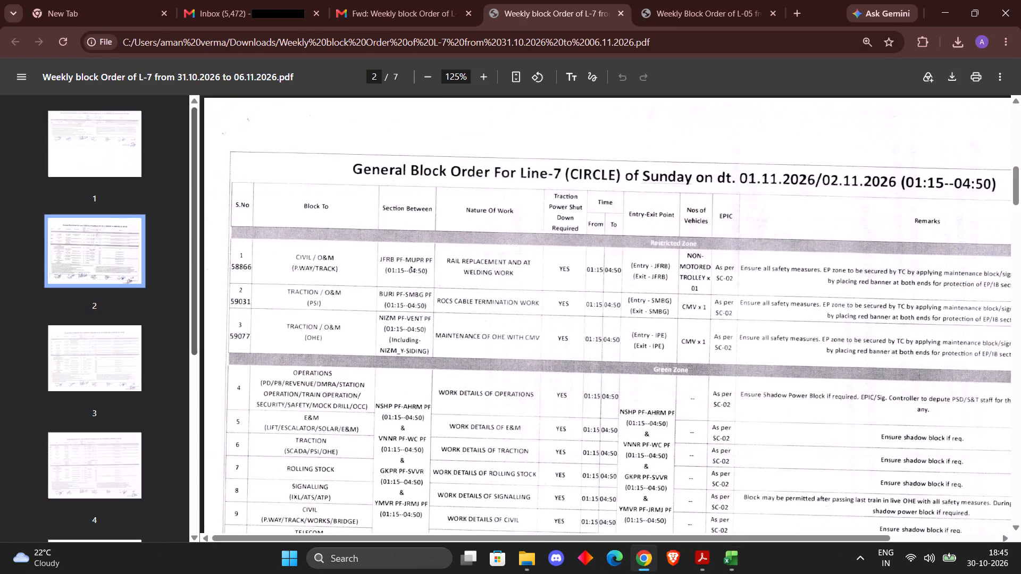
pyautogui.scroll(-2, 354, 377)
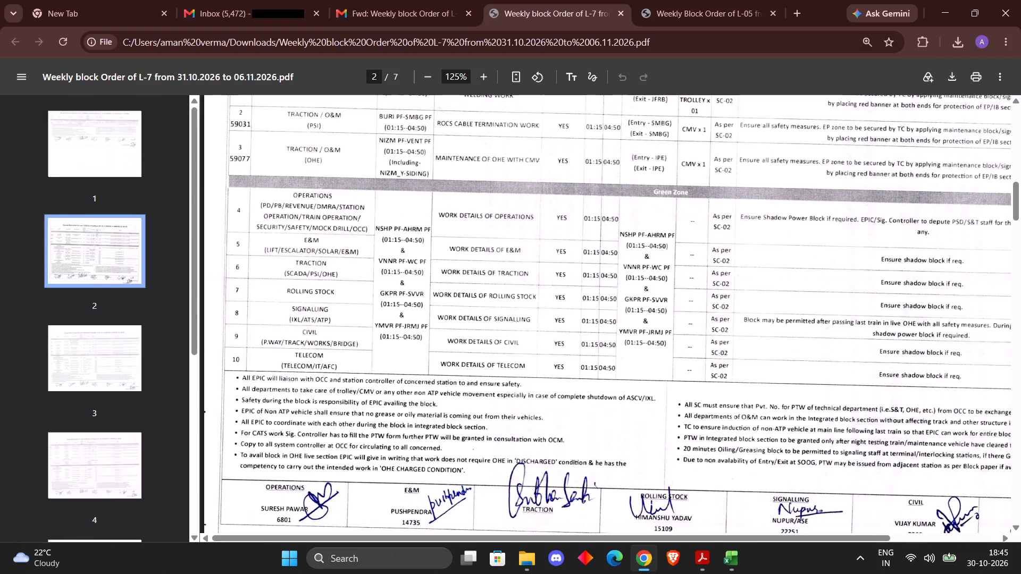
pyautogui.scroll(2, 348, 249)
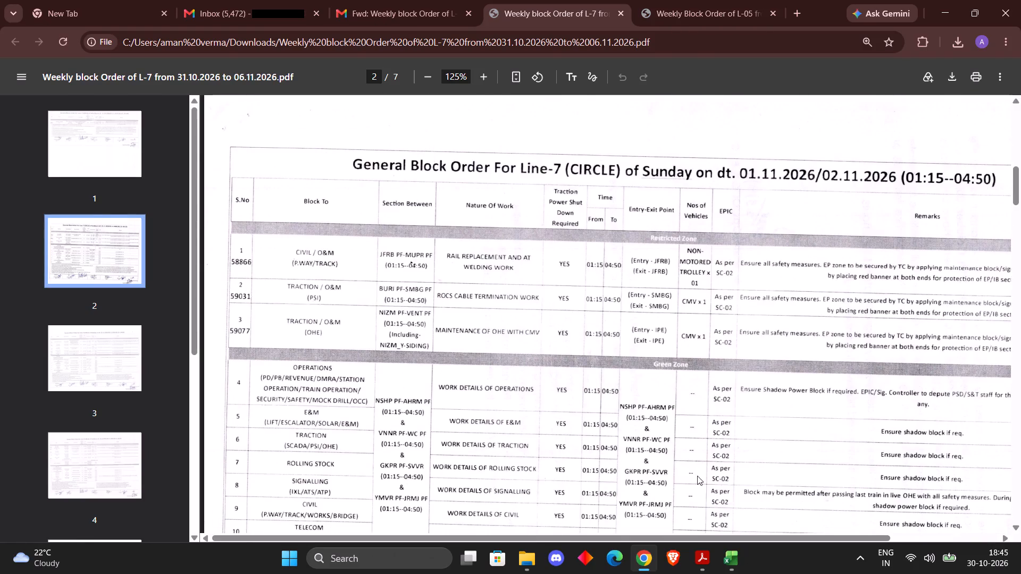
pyautogui.click(733, 559)
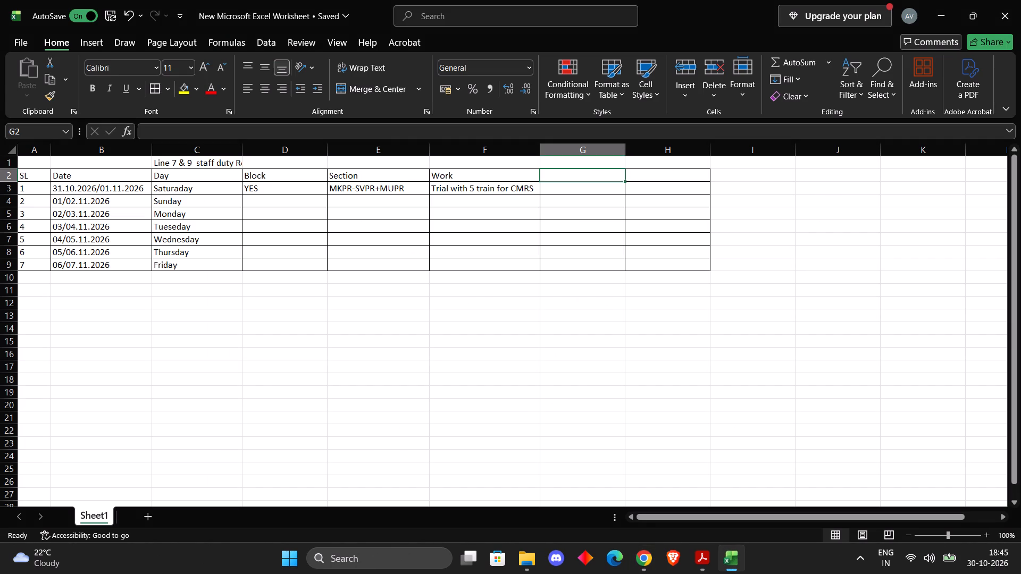
pyautogui.click(266, 204)
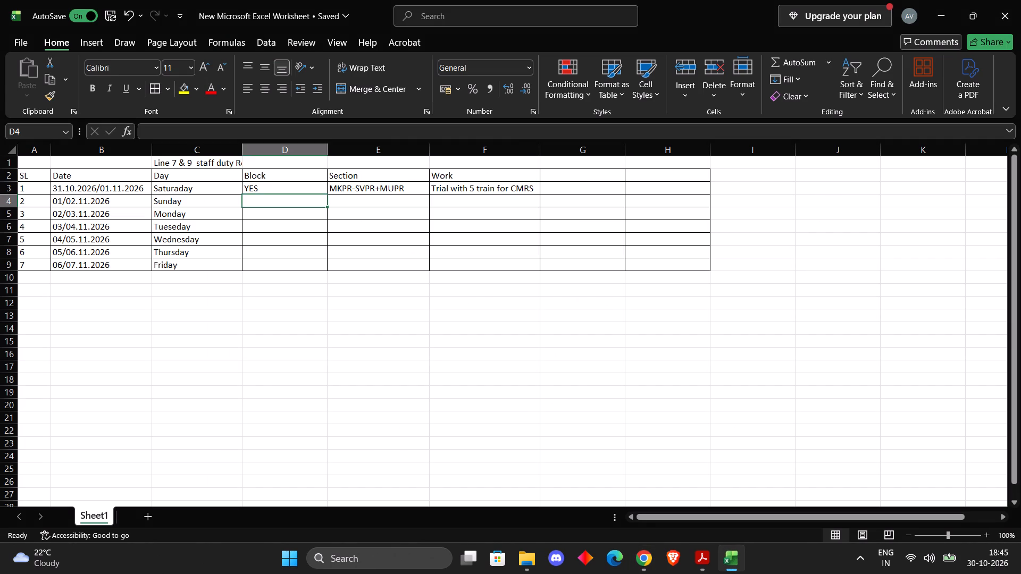
pyautogui.write('NO')
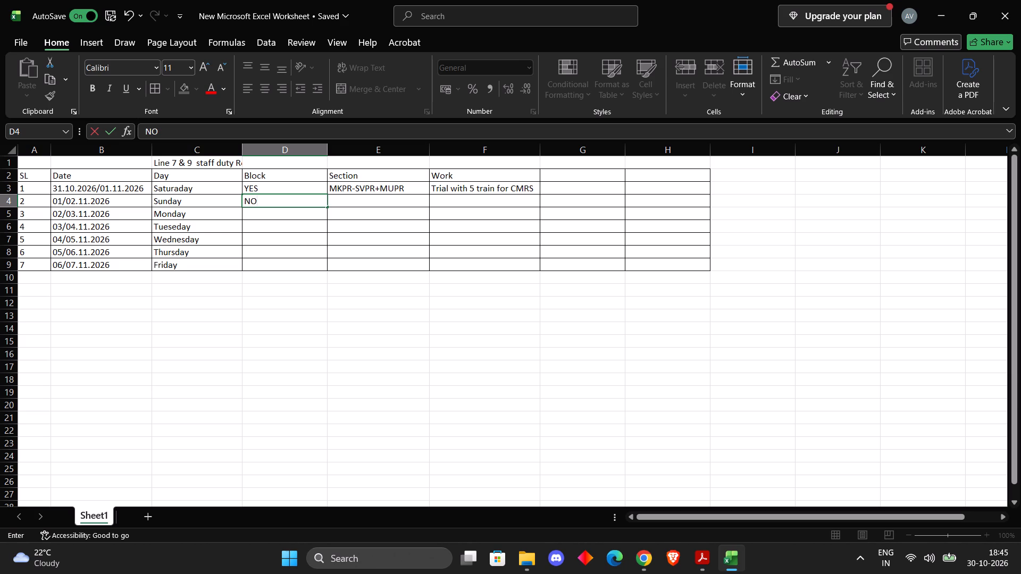
# Check Monday's block order on page 3 of the Chrome PDF and enter NO as Monday's Block status in Excel cell D5.
pyautogui.click(646, 553)
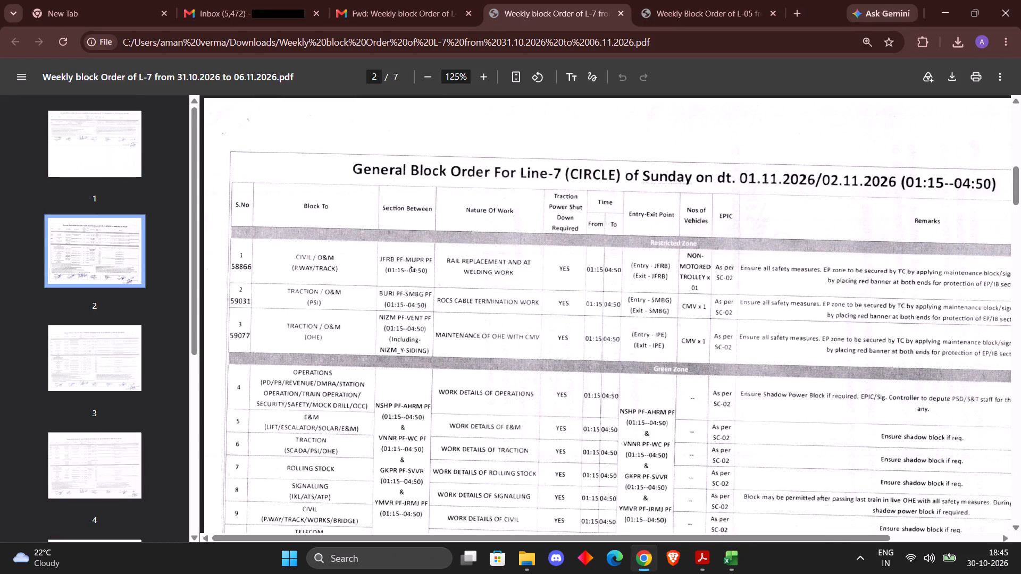
pyautogui.click(121, 360)
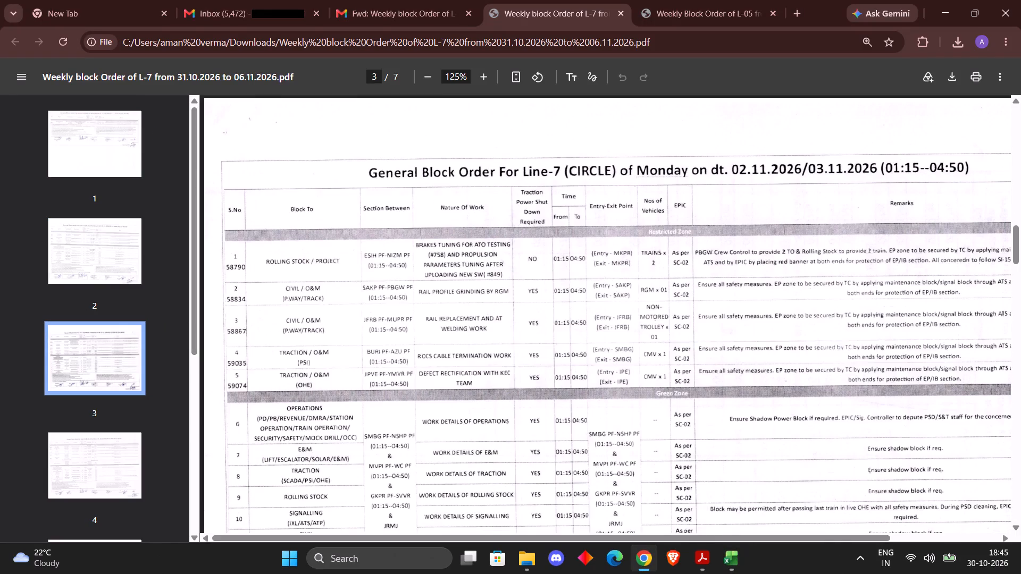
pyautogui.scroll(-2, 314, 386)
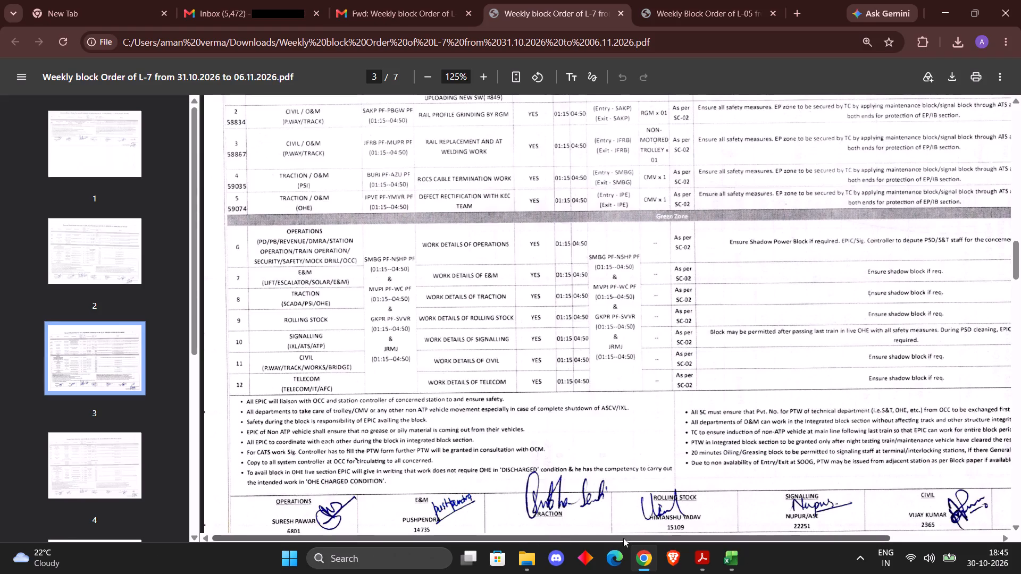
pyautogui.click(730, 559)
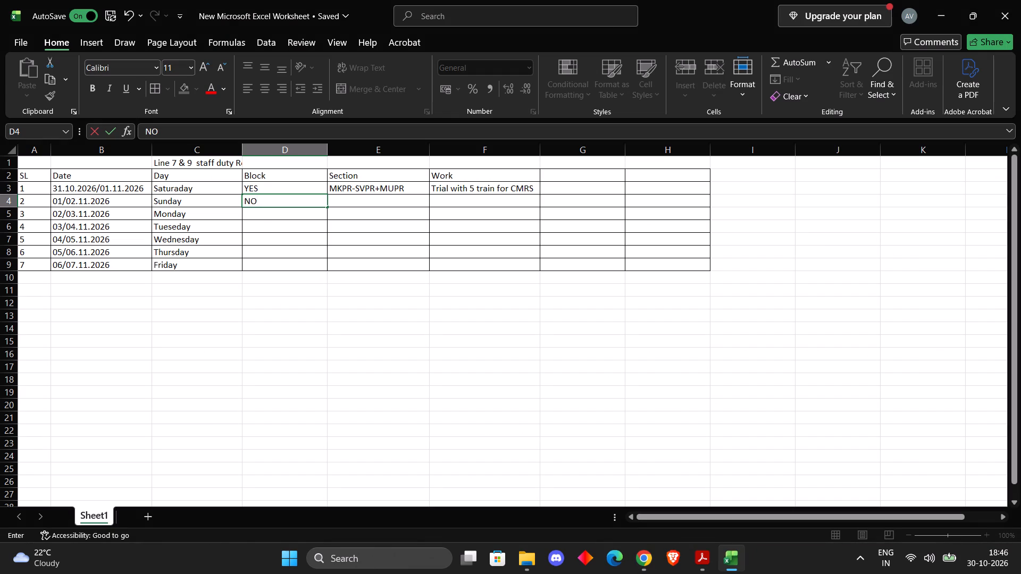
pyautogui.click(287, 215)
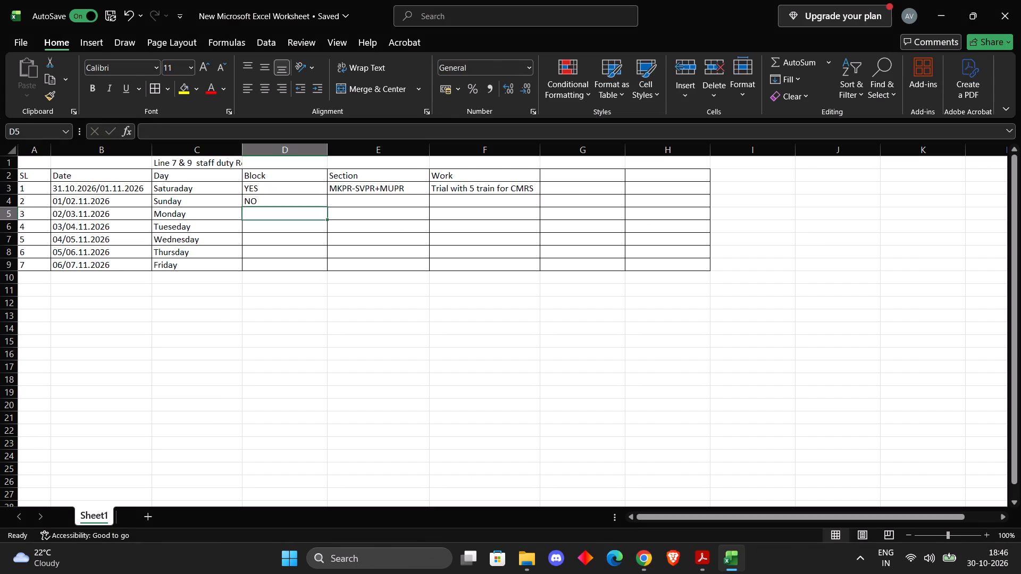
pyautogui.write('NO')
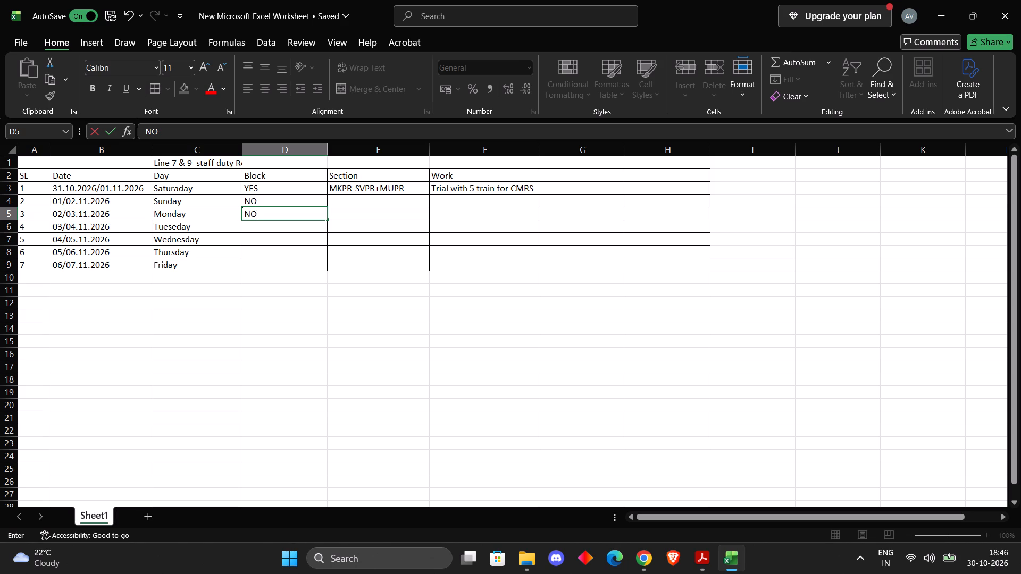
# Check Tuesday's block order on page 4 of the Chrome PDF and enter YES as Tuesday's Block status in Excel cell D6.
pyautogui.click(648, 560)
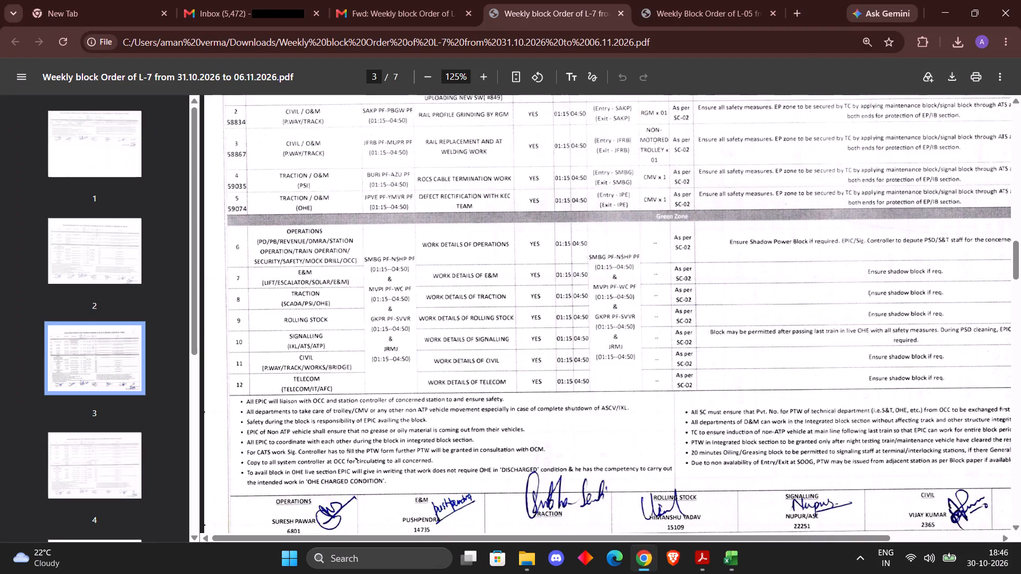
pyautogui.click(103, 471)
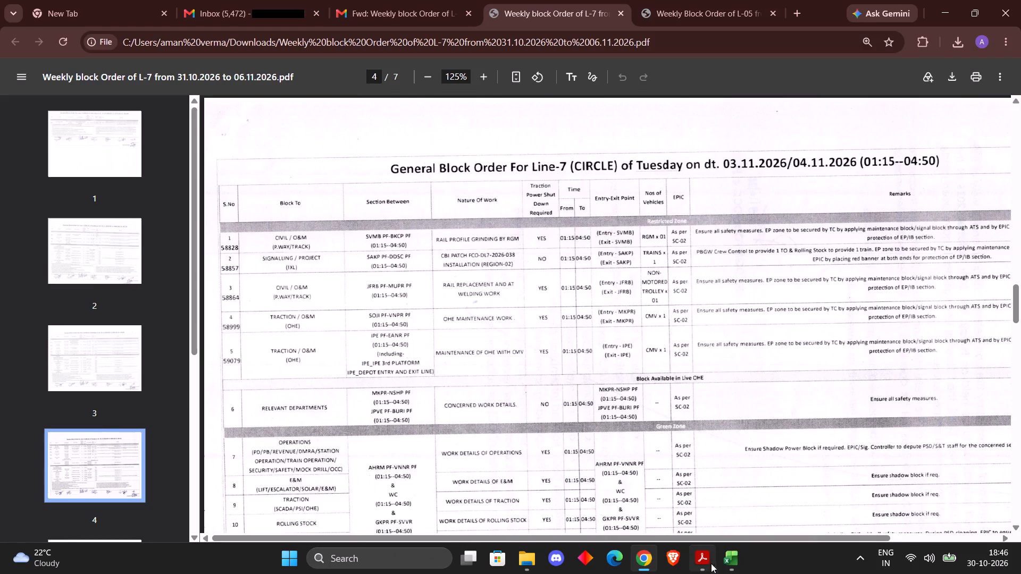
pyautogui.click(730, 560)
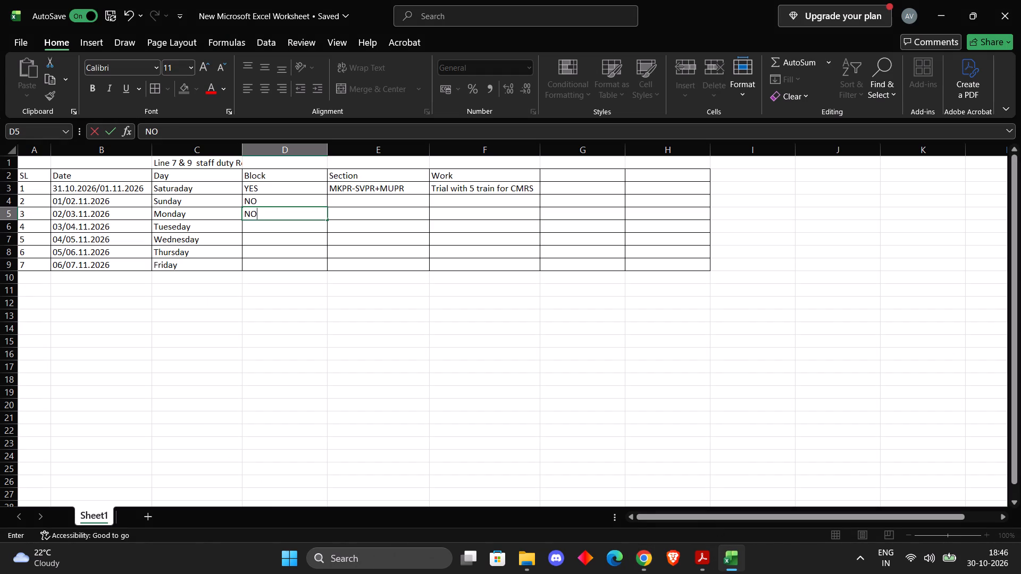
pyautogui.click(290, 227)
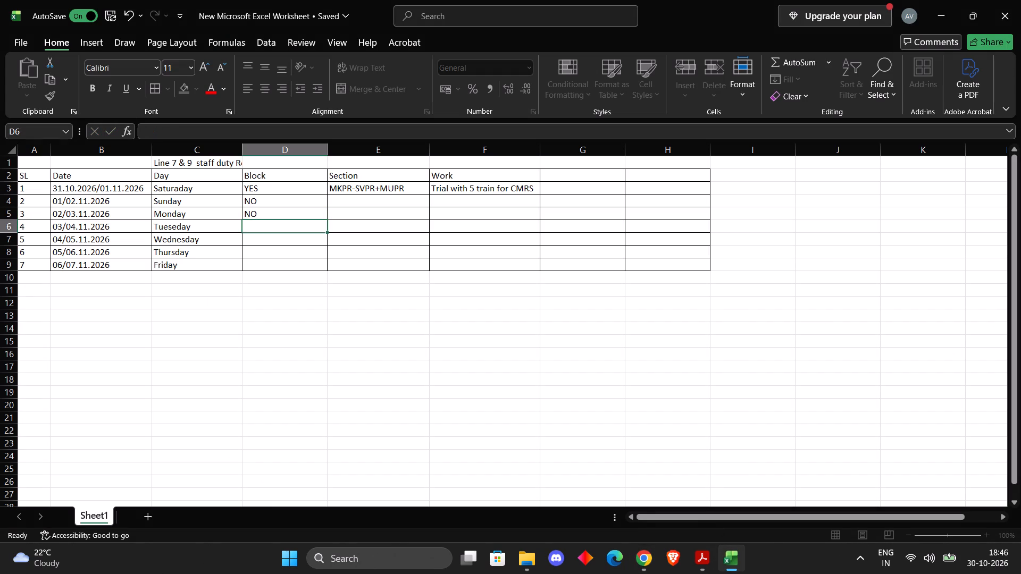
pyautogui.hotkey('shift', 'y')
pyautogui.click(339, 227)
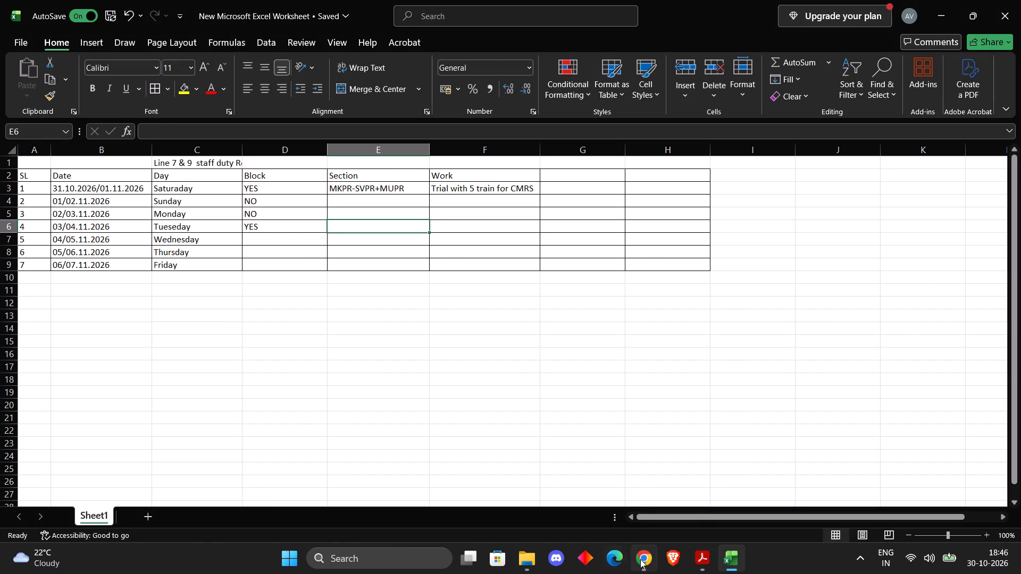
# Look up Tuesday's signalling section in the Chrome PDF and enter SKAP-DDSC as its Section in Excel cell E6.
pyautogui.click(641, 560)
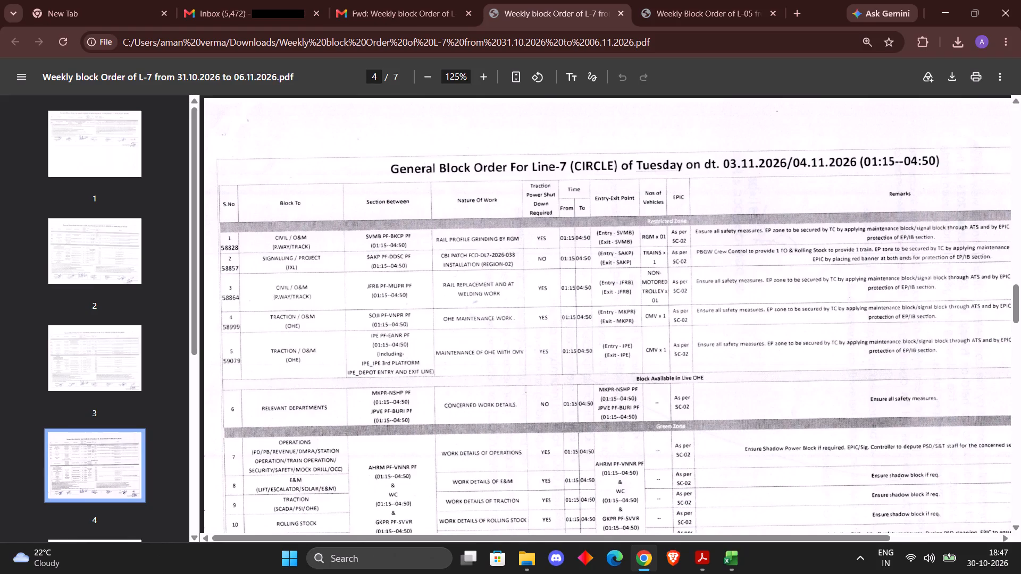
pyautogui.click(729, 560)
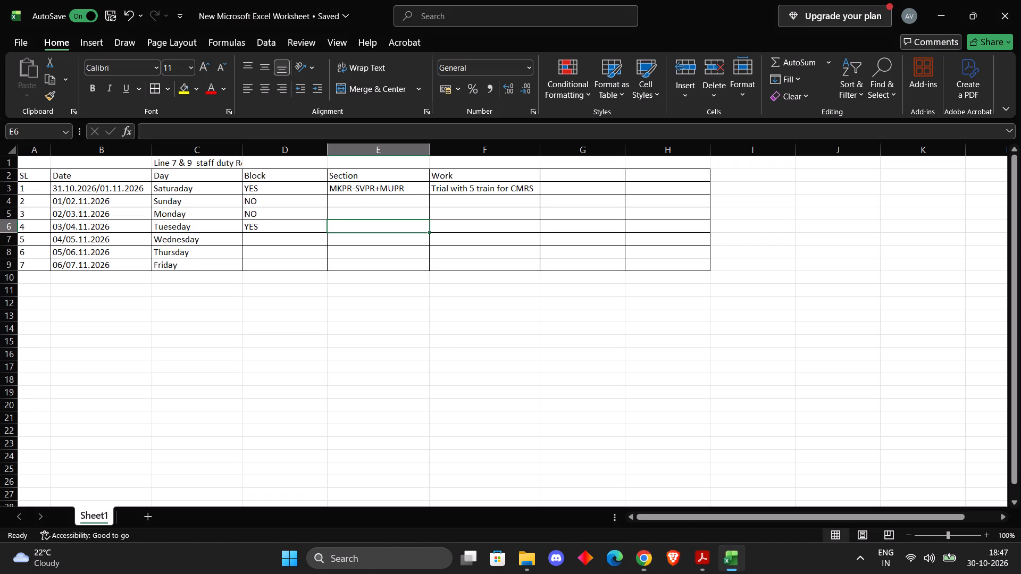
pyautogui.click(366, 228)
pyautogui.write('SK')
pyautogui.write('AP')
pyautogui.write('-DDS')
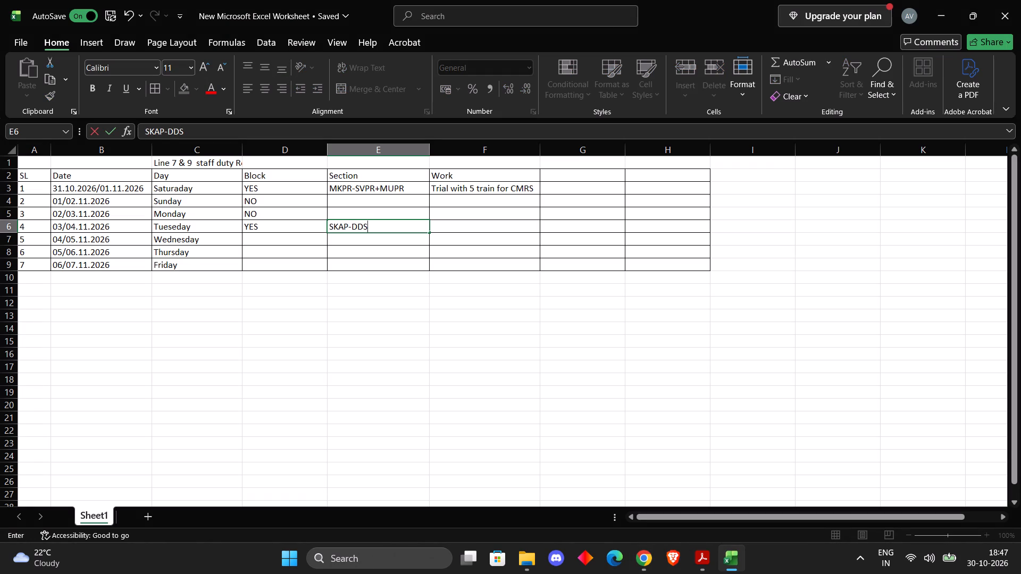
pyautogui.click(648, 560)
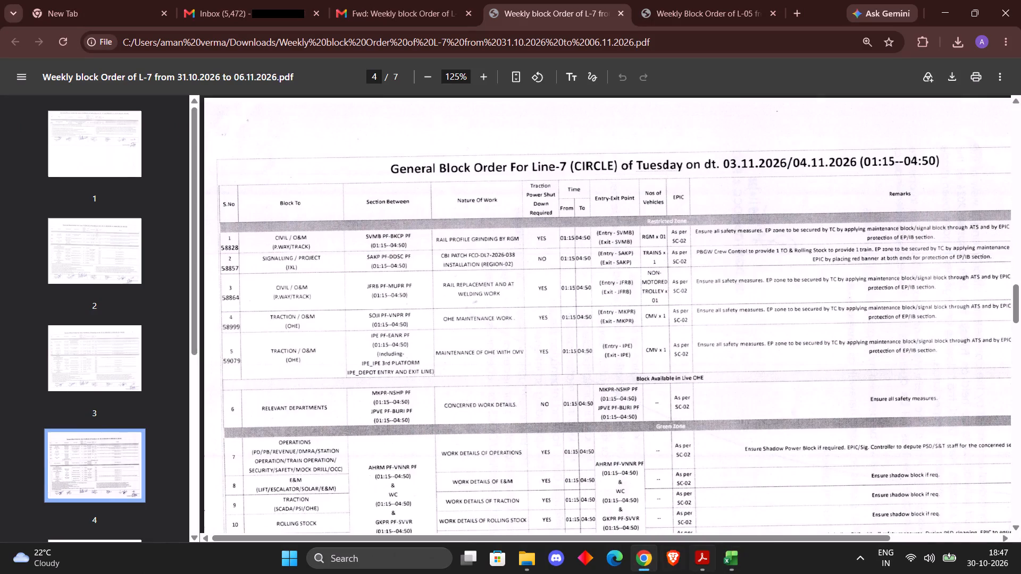
pyautogui.click(731, 560)
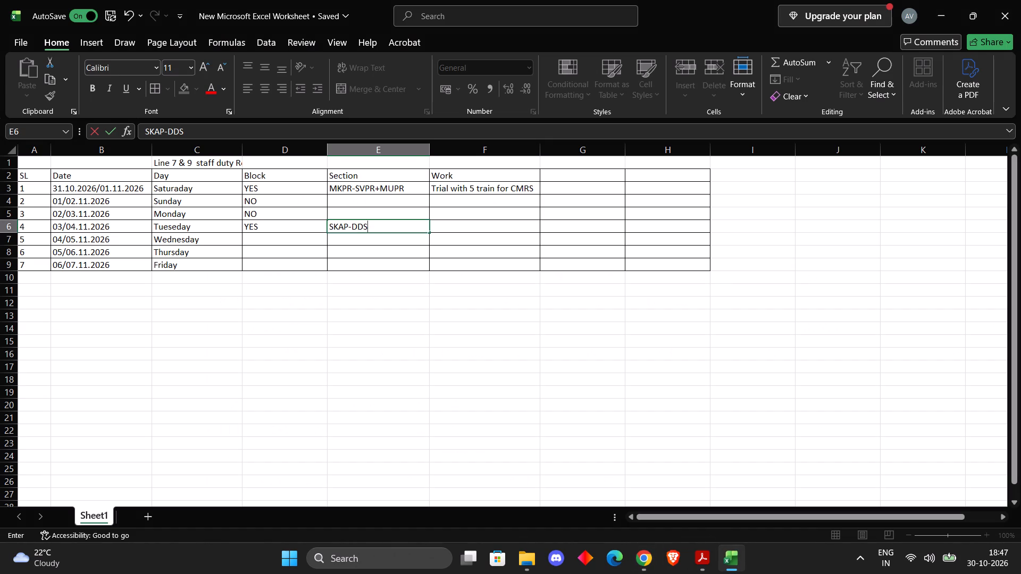
pyautogui.hotkey('shift', 'c')
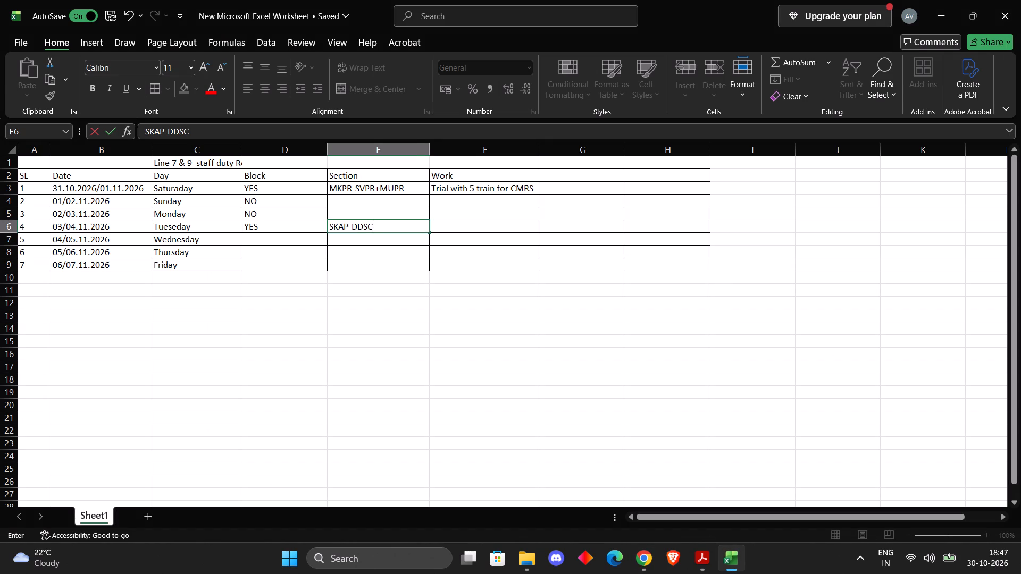
# Look up Tuesday's signalling nature of work in the Chrome PDF and enter "CBI PATCH FCO" as its Work in Excel cell F6.
pyautogui.click(471, 228)
pyautogui.click(642, 563)
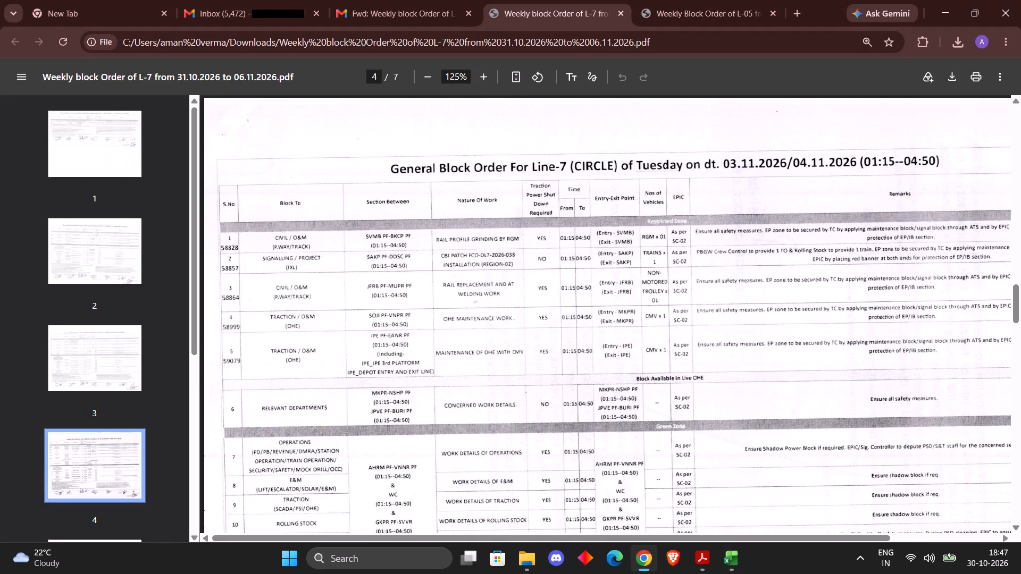
pyautogui.click(732, 556)
pyautogui.click(470, 227)
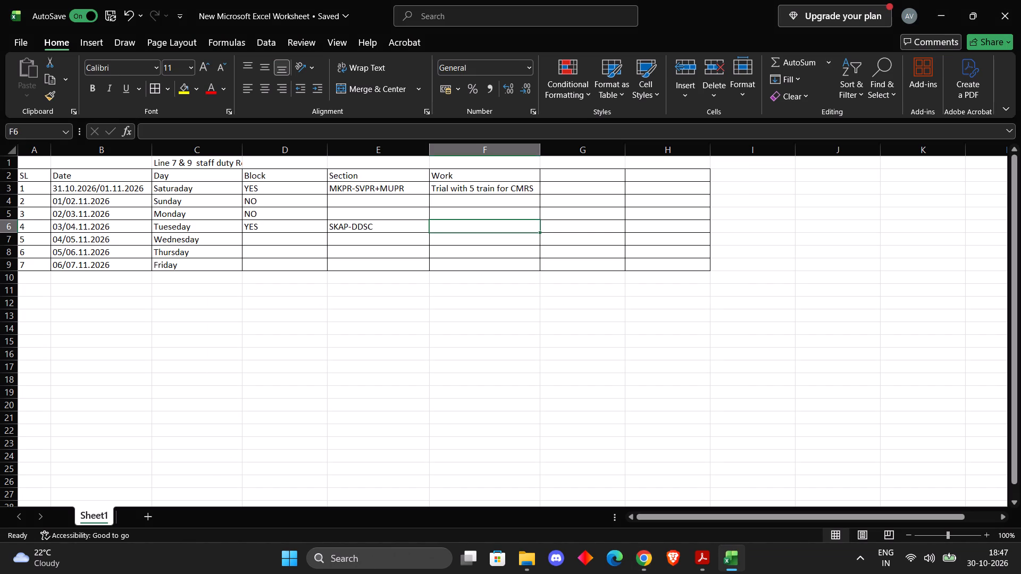
pyautogui.write('CBI')
pyautogui.press('space')
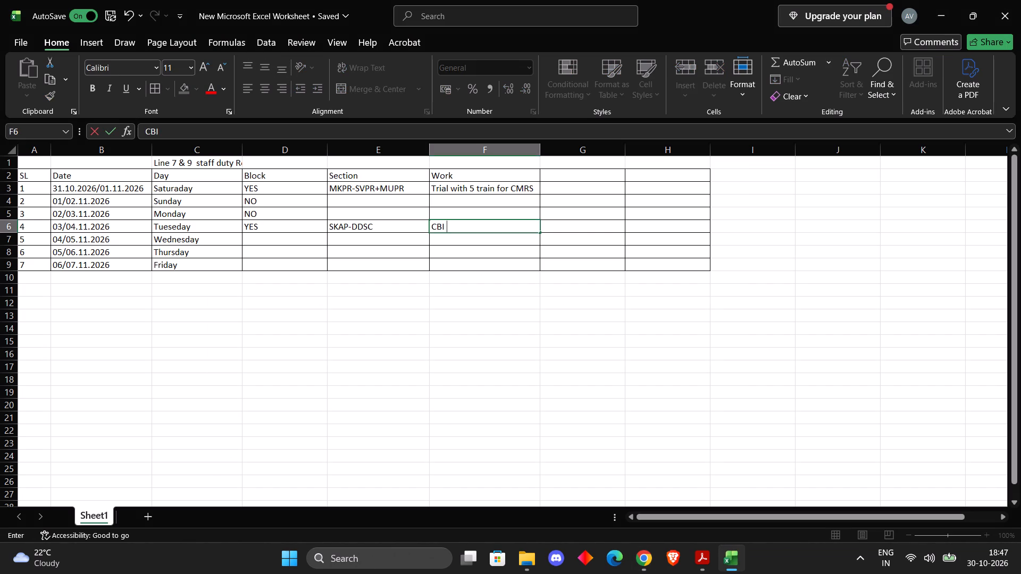
pyautogui.hotkey('shift', 'p')
pyautogui.write('aTCH')
pyautogui.press('space')
pyautogui.press('BackSpace')
pyautogui.press('BackSpace')
pyautogui.press('BackSpace')
pyautogui.press('BackSpace')
pyautogui.press('BackSpace')
pyautogui.write('ATCH')
pyautogui.press('space')
pyautogui.write('FCO')
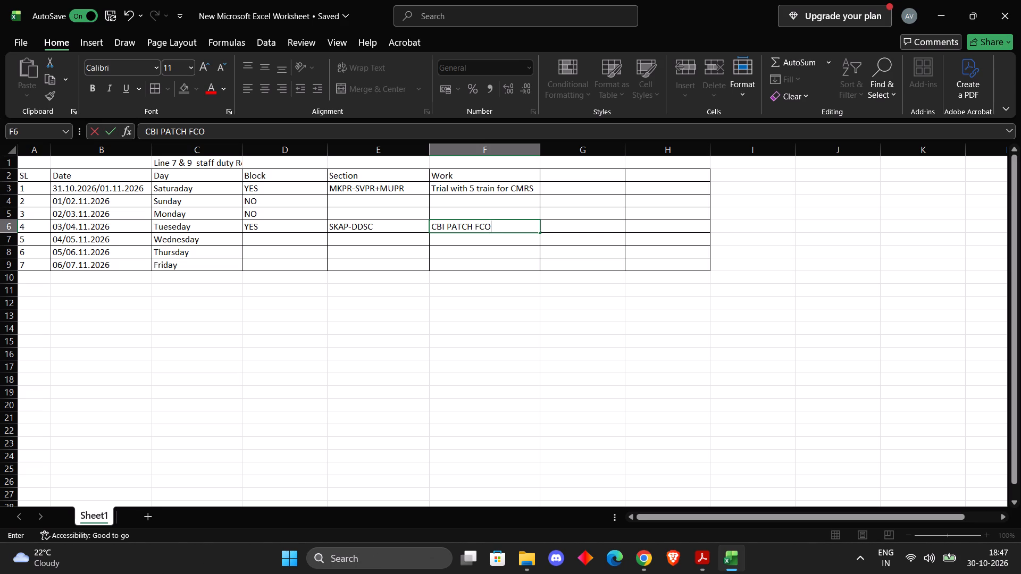
pyautogui.click(571, 176)
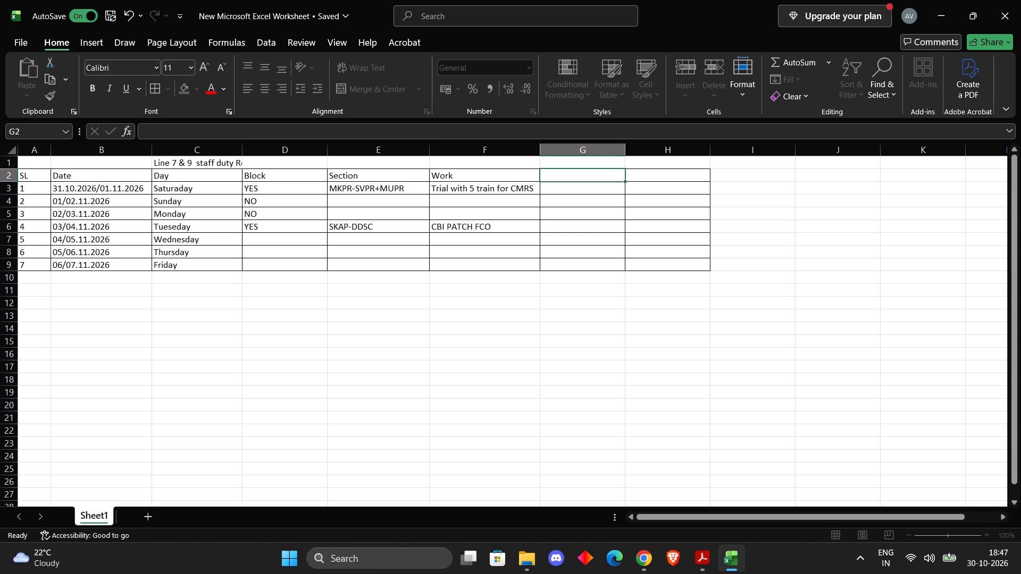
# Check Wednesday's block order on page 5 of the Chrome PDF and enter YES as Wednesday's Block status in Excel cell D7.
pyautogui.click(643, 559)
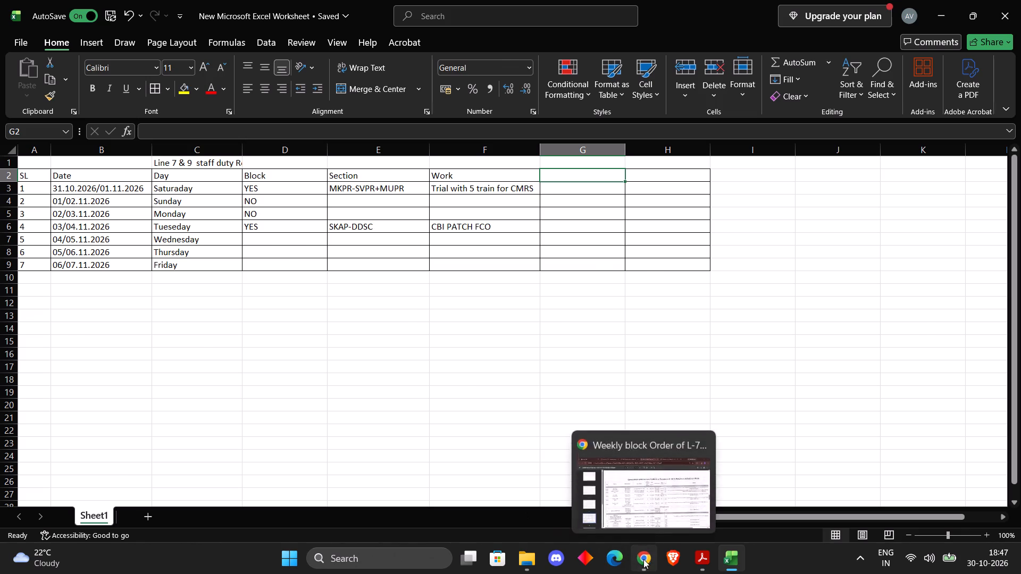
pyautogui.scroll(-1, 489, 414)
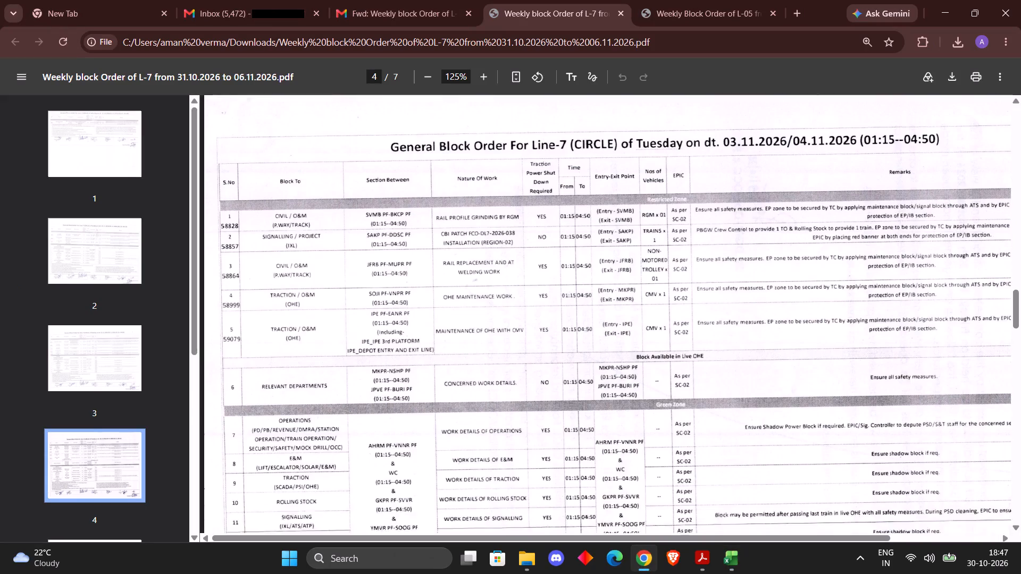
pyautogui.scroll(-2, 489, 414)
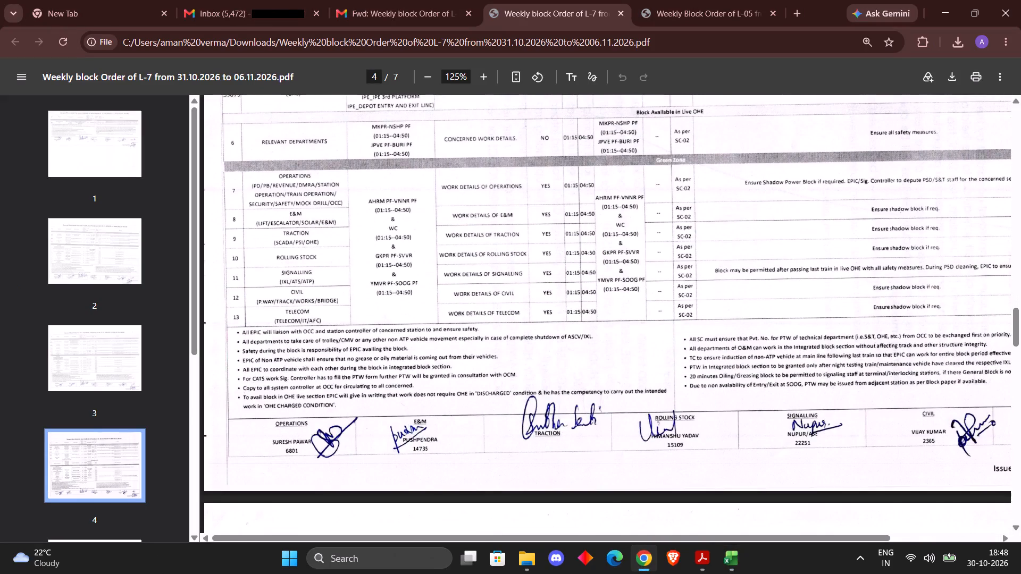
pyautogui.scroll(2, 492, 364)
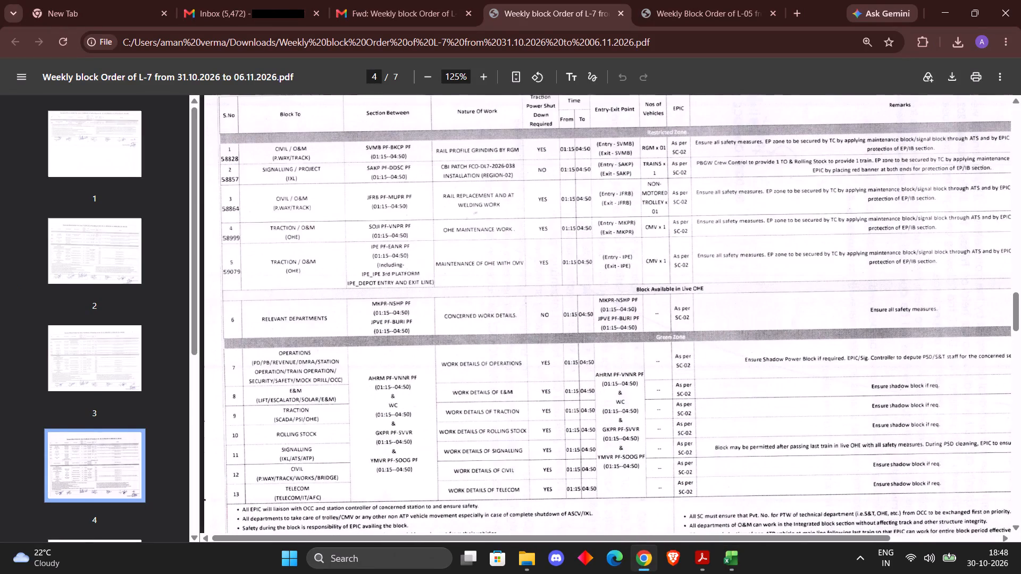
pyautogui.scroll(3, 537, 303)
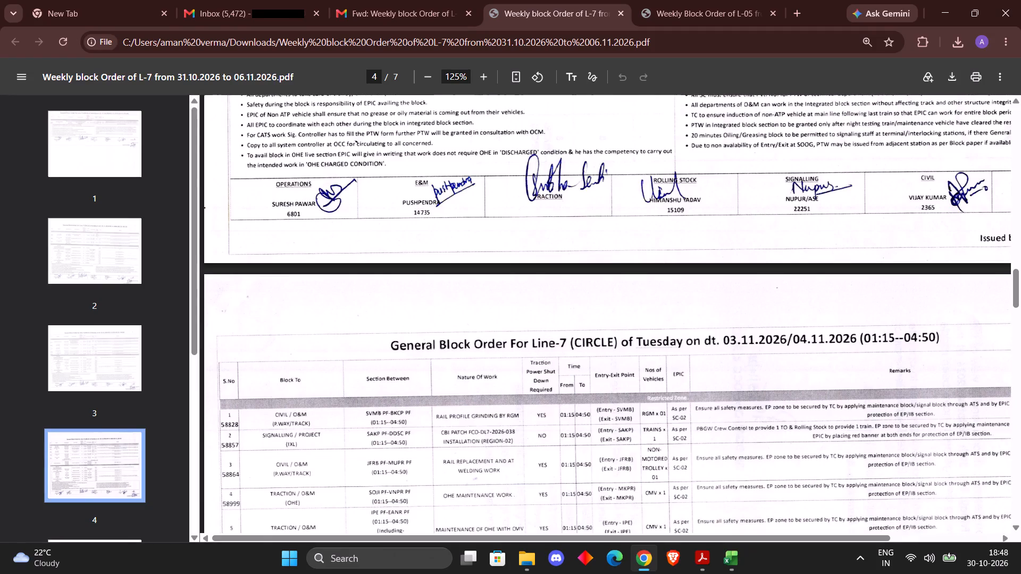
pyautogui.scroll(-3, 538, 303)
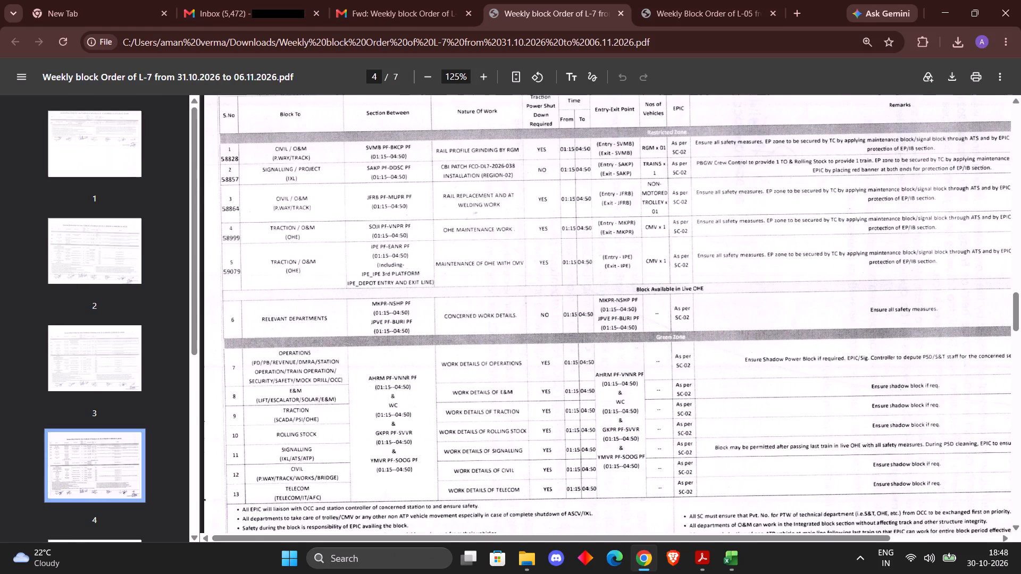
pyautogui.scroll(-4, 398, 470)
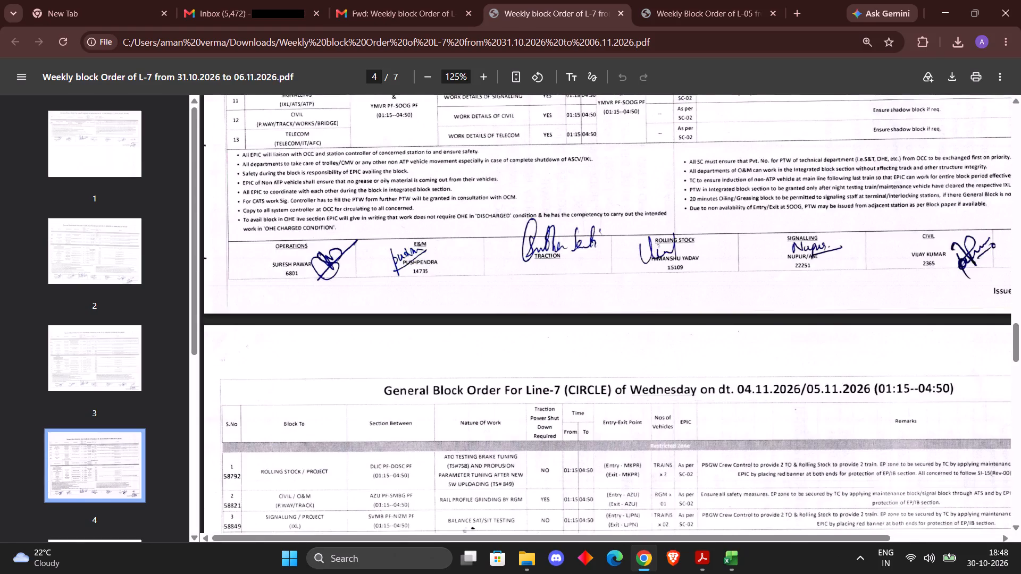
pyautogui.scroll(-2, 399, 463)
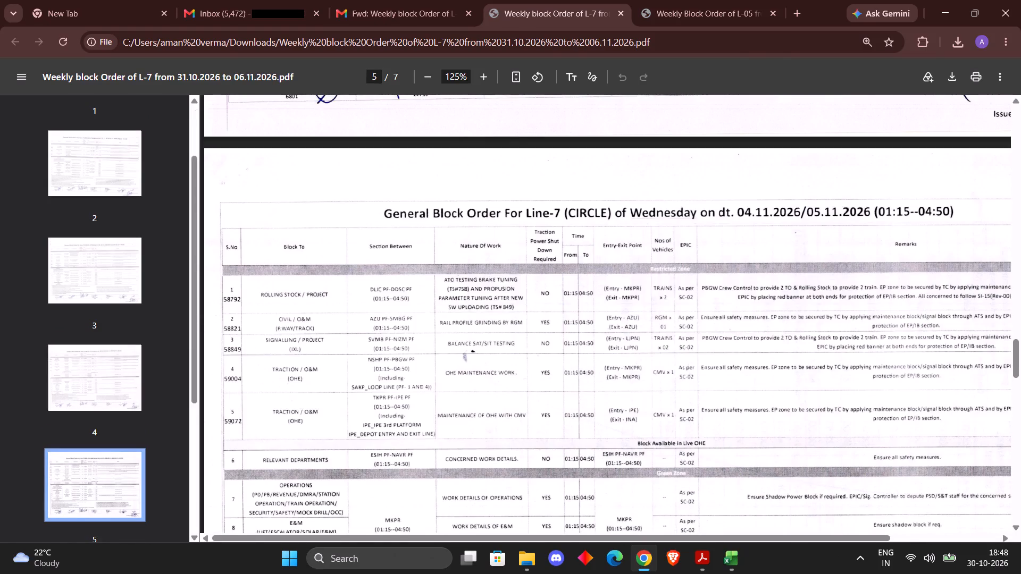
pyautogui.click(730, 554)
pyautogui.click(287, 240)
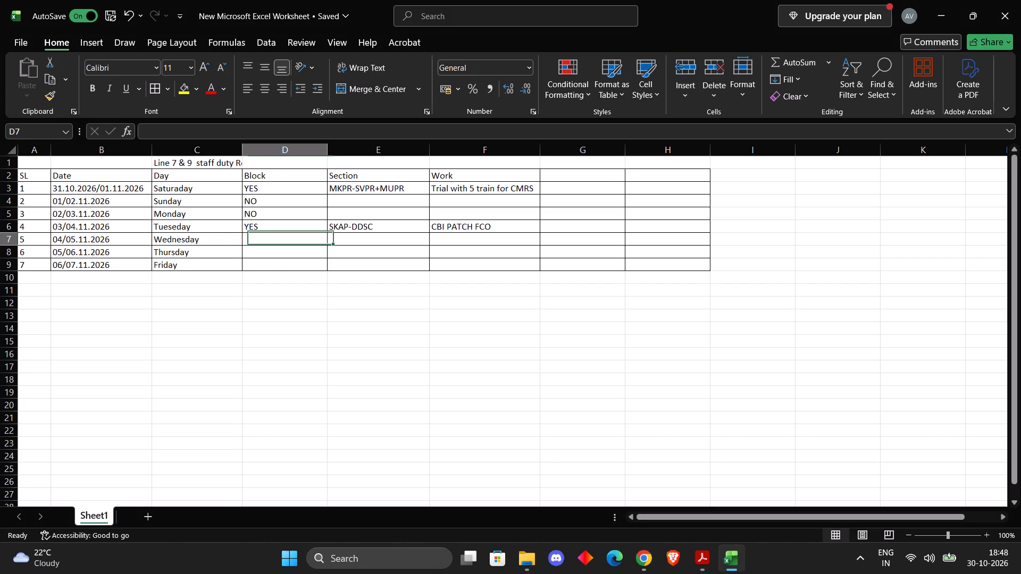
pyautogui.press('y')
pyautogui.click(363, 244)
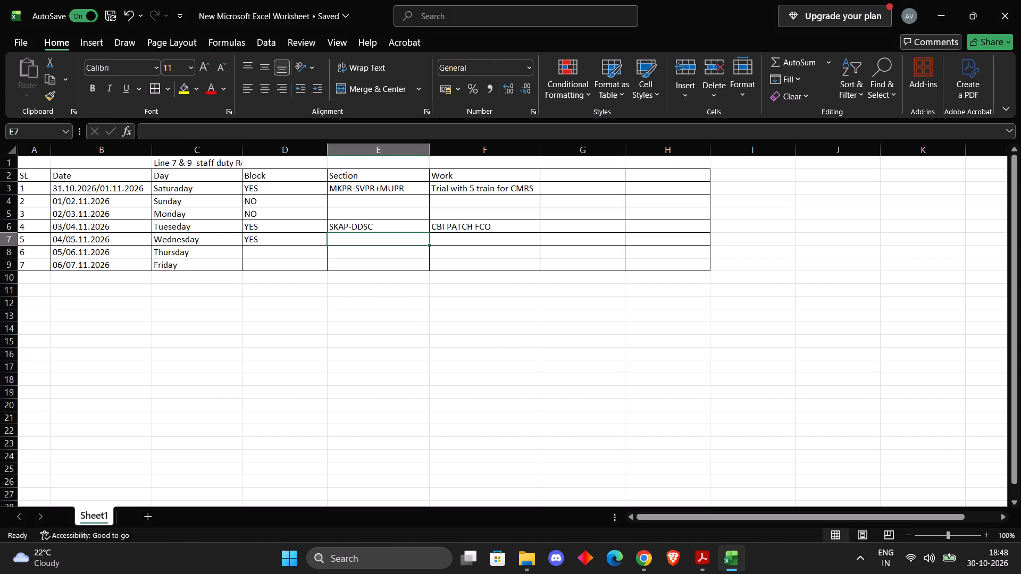
# Look up Wednesday's signalling section in the Chrome PDF and enter SVMB-NIZM as its Section in Excel cell E7.
pyautogui.click(646, 562)
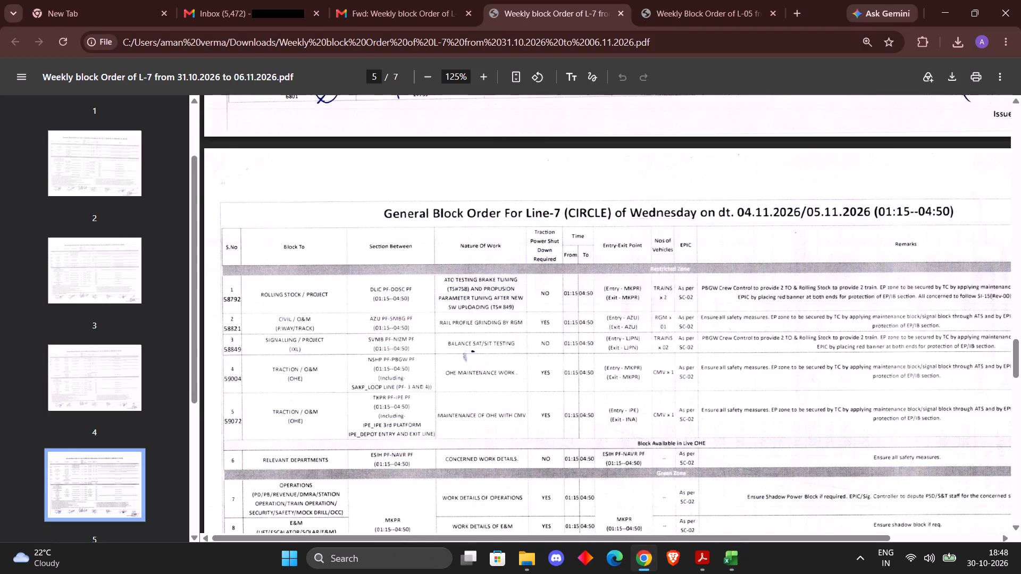
pyautogui.scroll(-2, 483, 415)
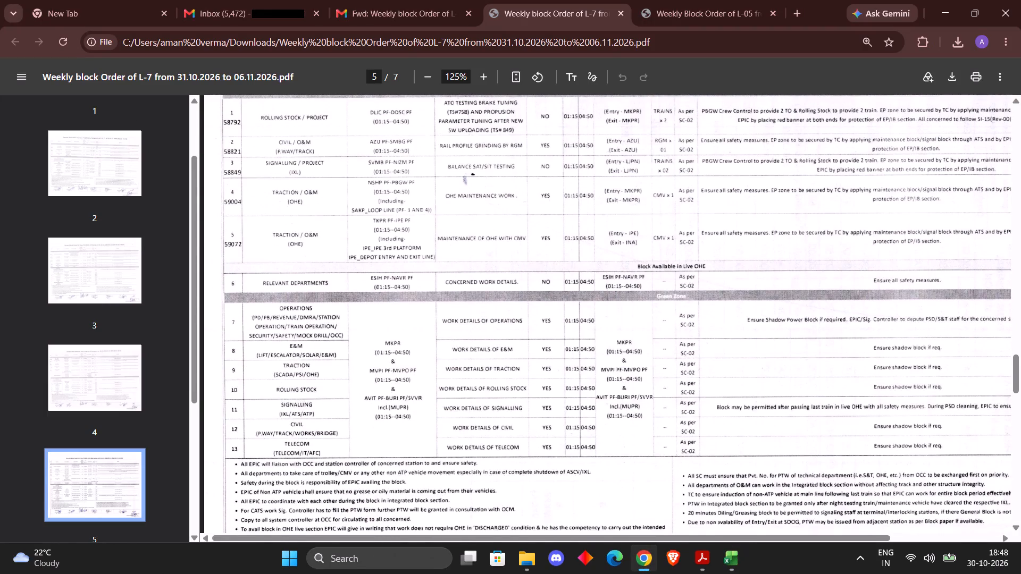
pyautogui.click(729, 556)
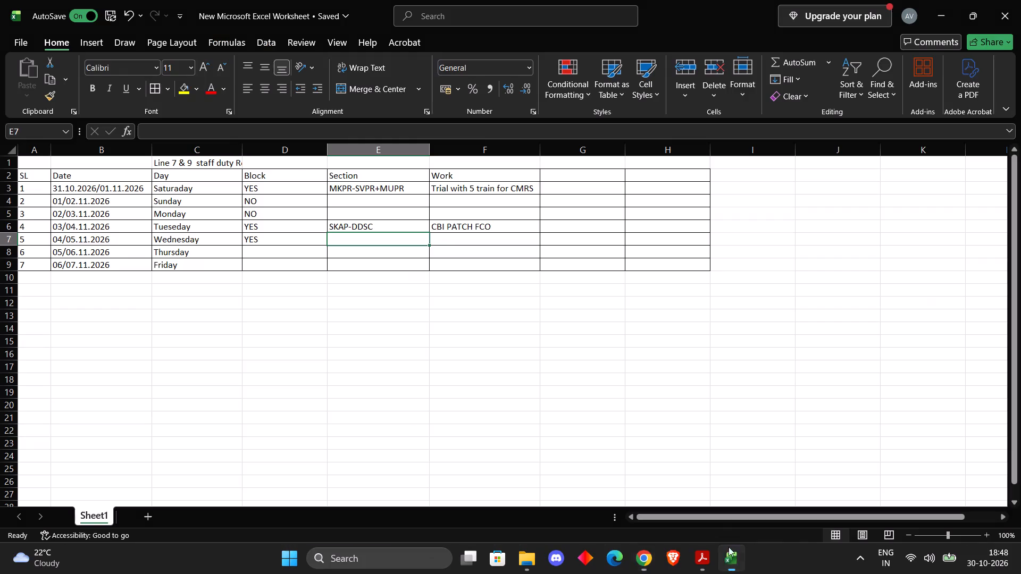
pyautogui.click(365, 241)
pyautogui.write('SVMB')
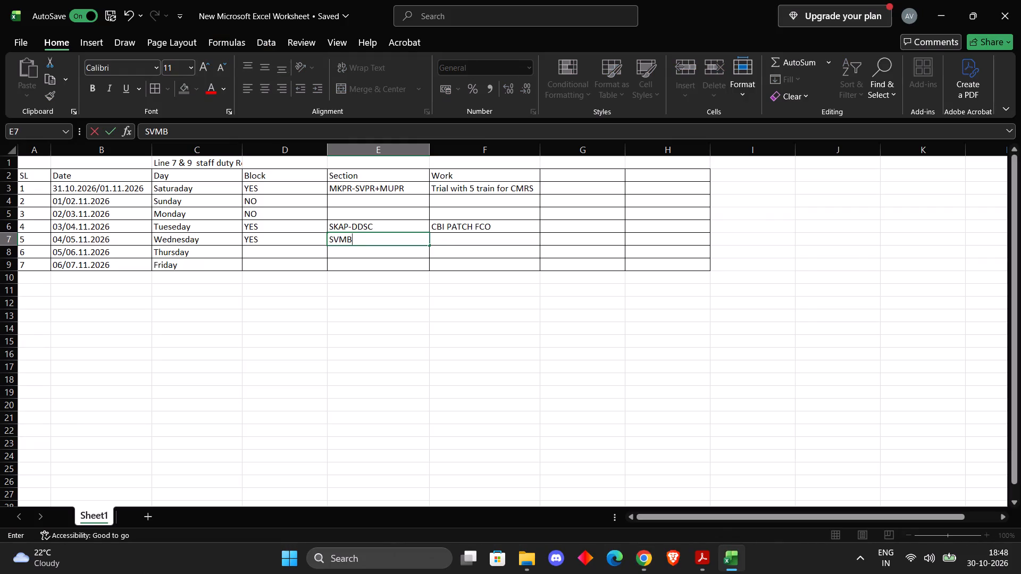
pyautogui.press('-')
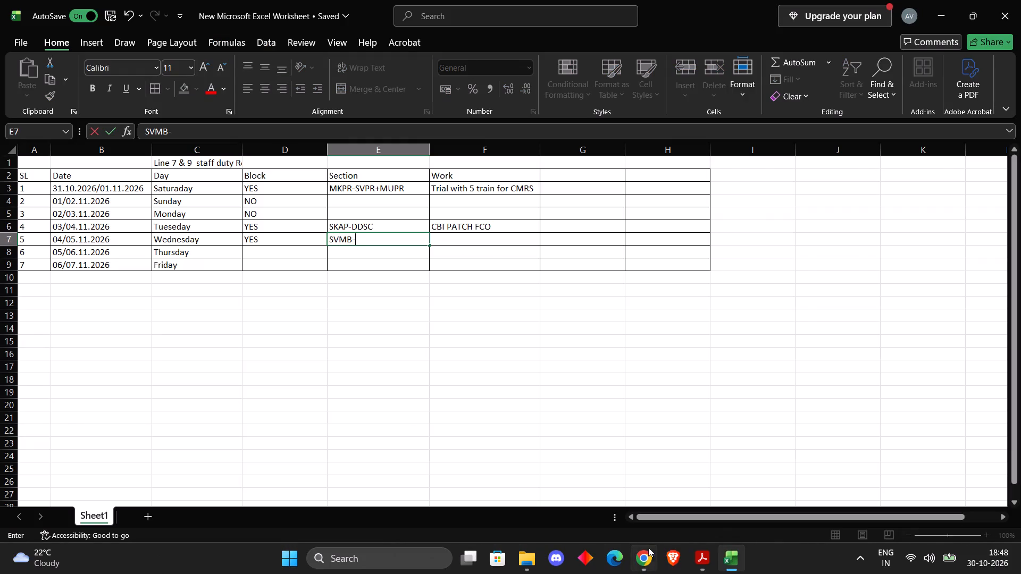
pyautogui.click(646, 558)
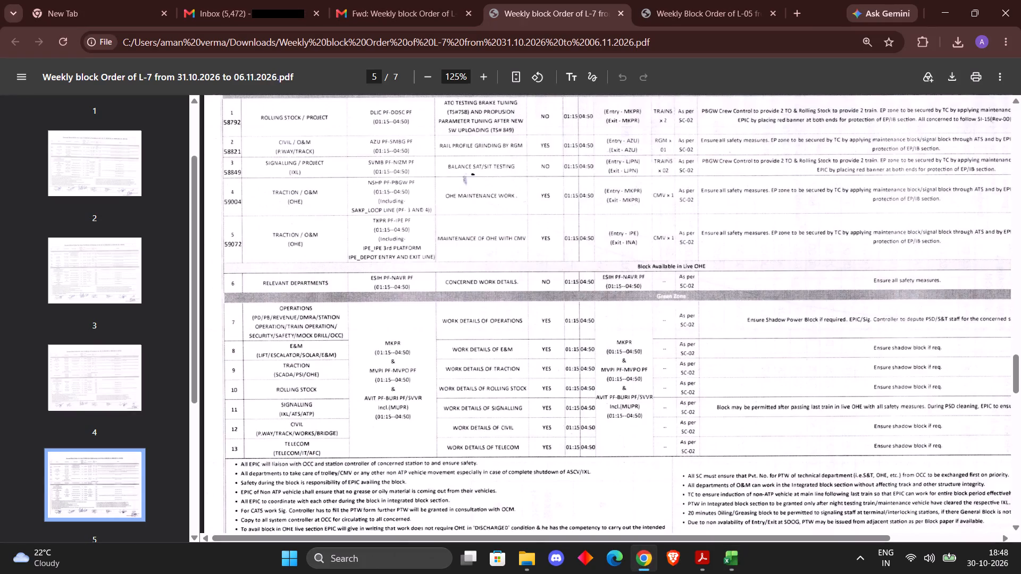
pyautogui.doubleClick(489, 75)
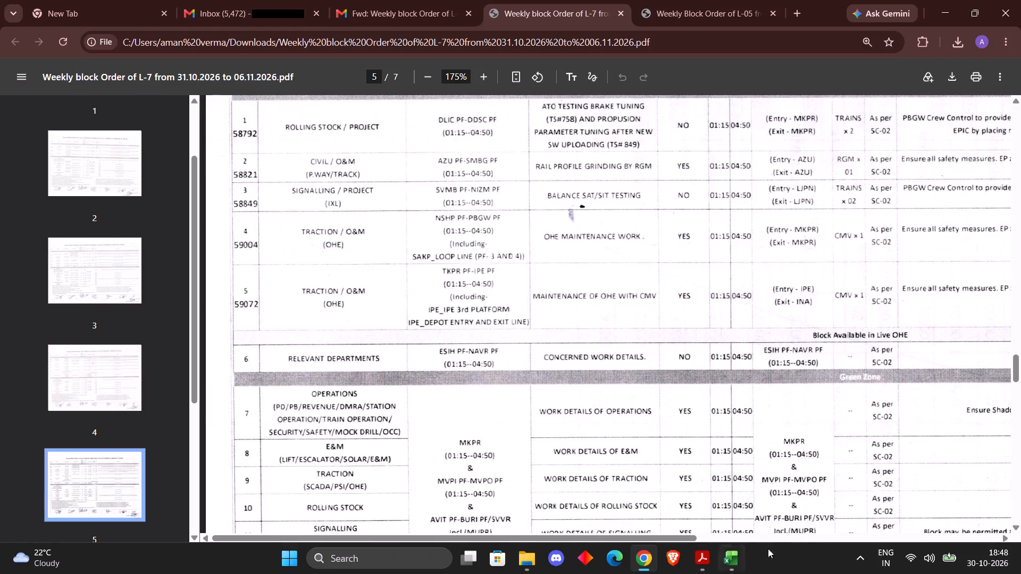
pyautogui.click(732, 557)
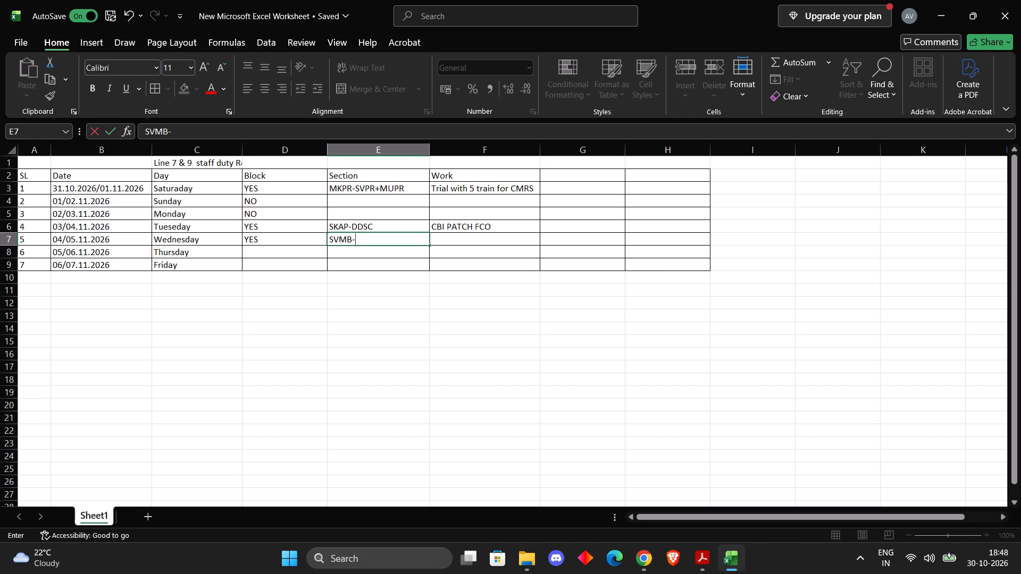
pyautogui.write('NIZM')
pyautogui.click(524, 367)
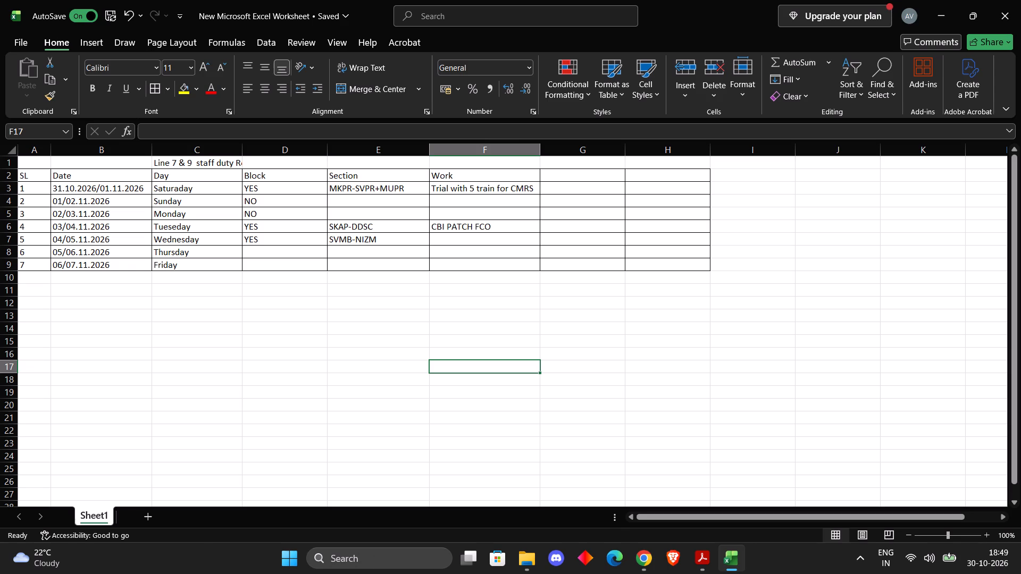
# Copy Wednesday's signalling nature of work, "BALANCE SAT/SIT TESTING", from the Chrome PDF into its Work cell F7 in Excel.
pyautogui.click(646, 557)
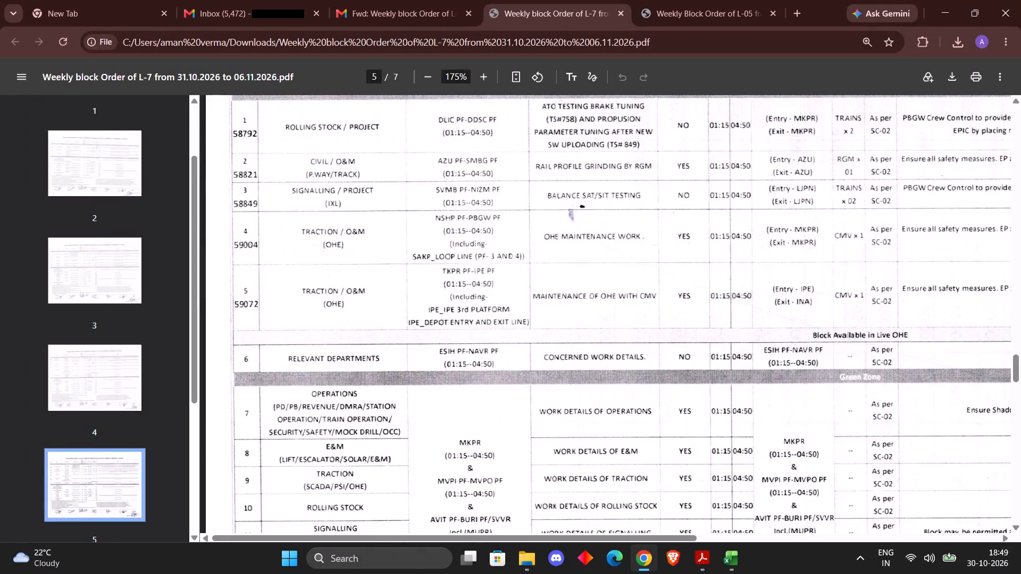
pyautogui.moveTo(548, 199); pyautogui.dragTo(648, 196)
pyautogui.hotkey('ctrl', 'c')
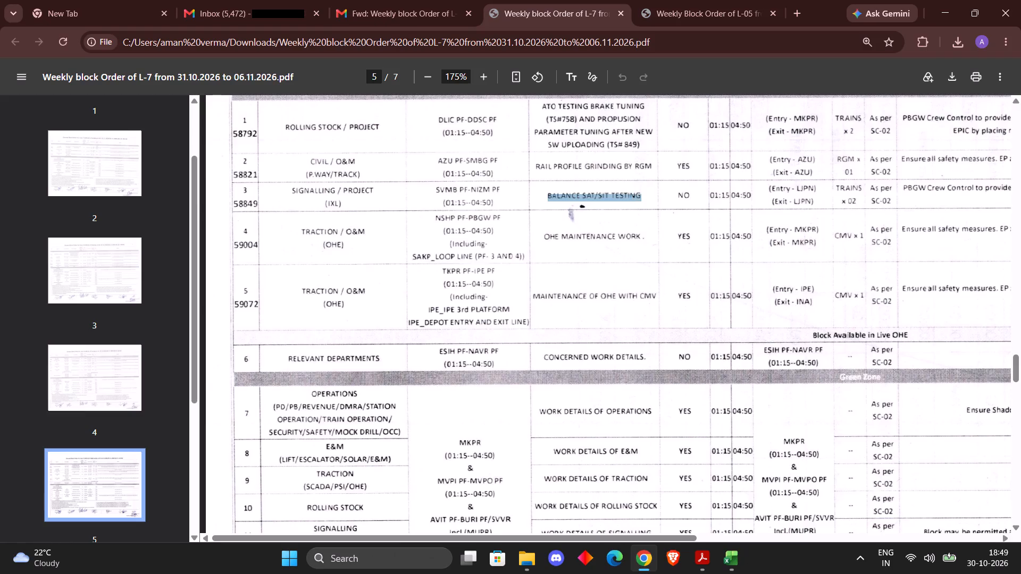
pyautogui.click(730, 556)
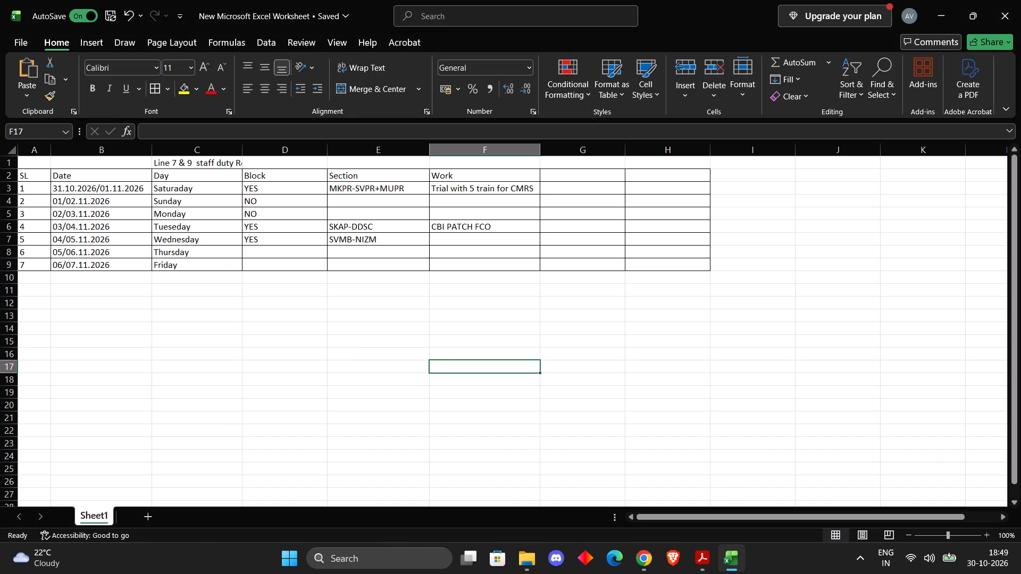
pyautogui.click(475, 243)
pyautogui.hotkey('ctrl', 'v')
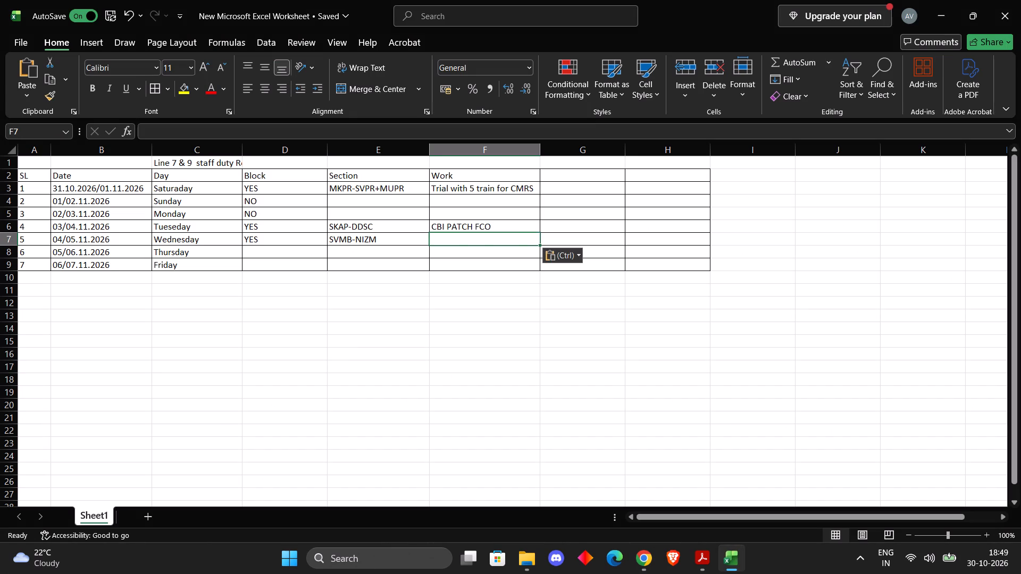
pyautogui.click(540, 294)
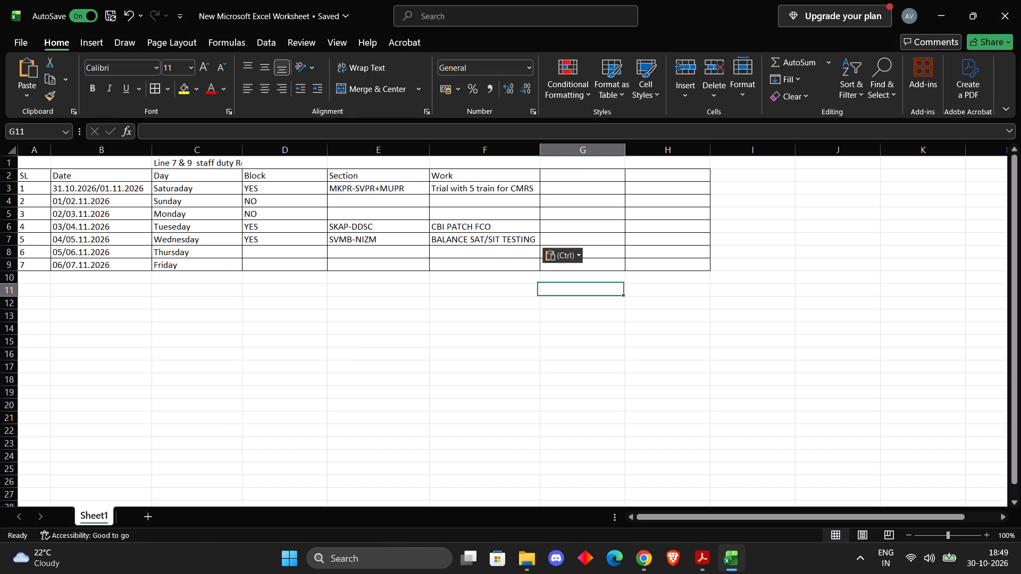
pyautogui.click(691, 434)
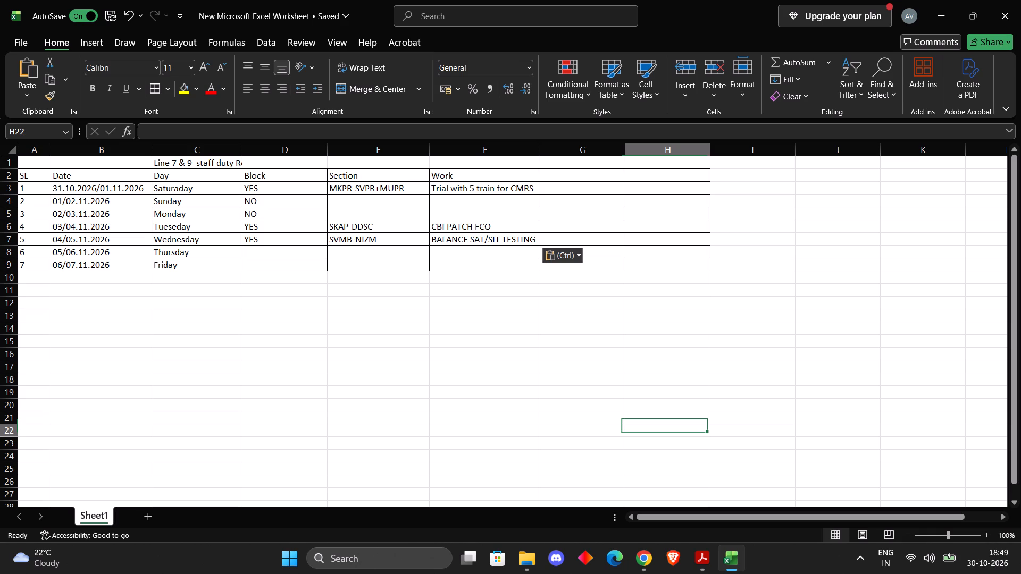
pyautogui.doubleClick(631, 332)
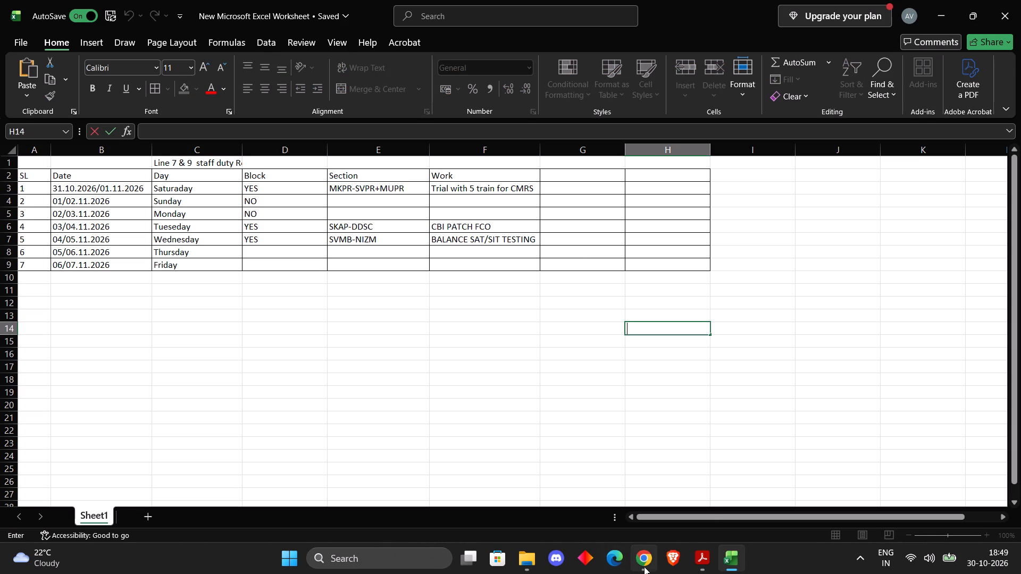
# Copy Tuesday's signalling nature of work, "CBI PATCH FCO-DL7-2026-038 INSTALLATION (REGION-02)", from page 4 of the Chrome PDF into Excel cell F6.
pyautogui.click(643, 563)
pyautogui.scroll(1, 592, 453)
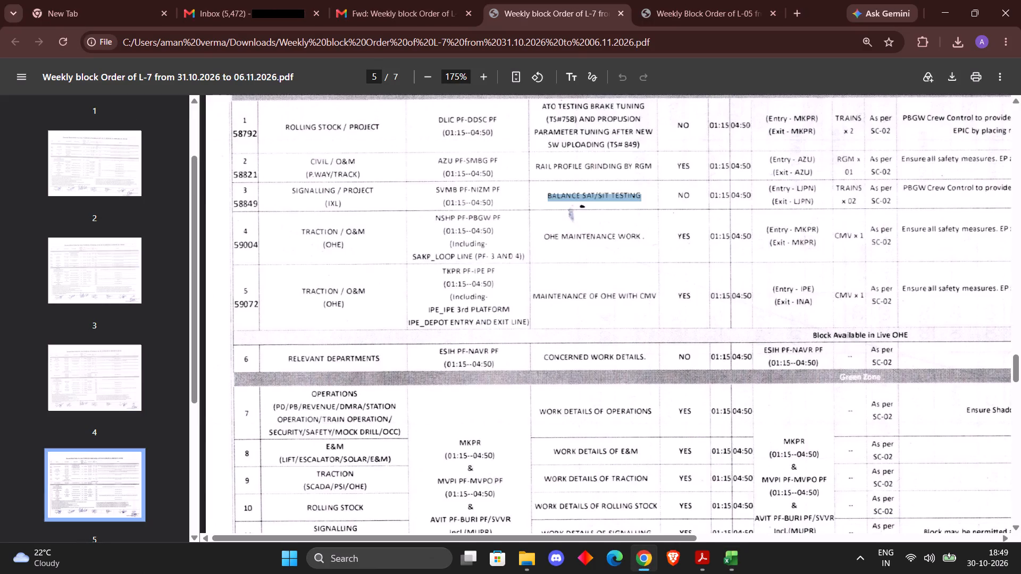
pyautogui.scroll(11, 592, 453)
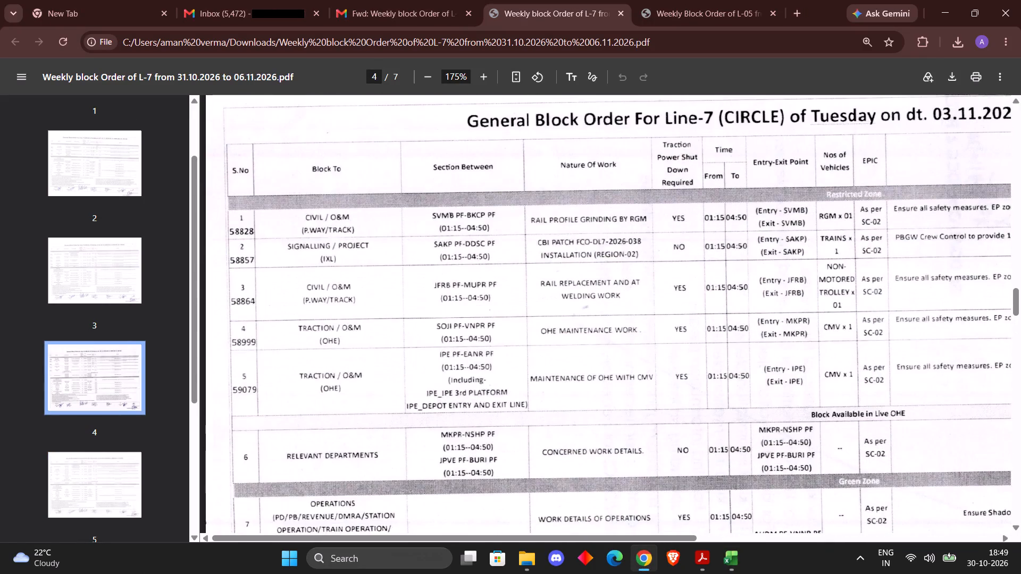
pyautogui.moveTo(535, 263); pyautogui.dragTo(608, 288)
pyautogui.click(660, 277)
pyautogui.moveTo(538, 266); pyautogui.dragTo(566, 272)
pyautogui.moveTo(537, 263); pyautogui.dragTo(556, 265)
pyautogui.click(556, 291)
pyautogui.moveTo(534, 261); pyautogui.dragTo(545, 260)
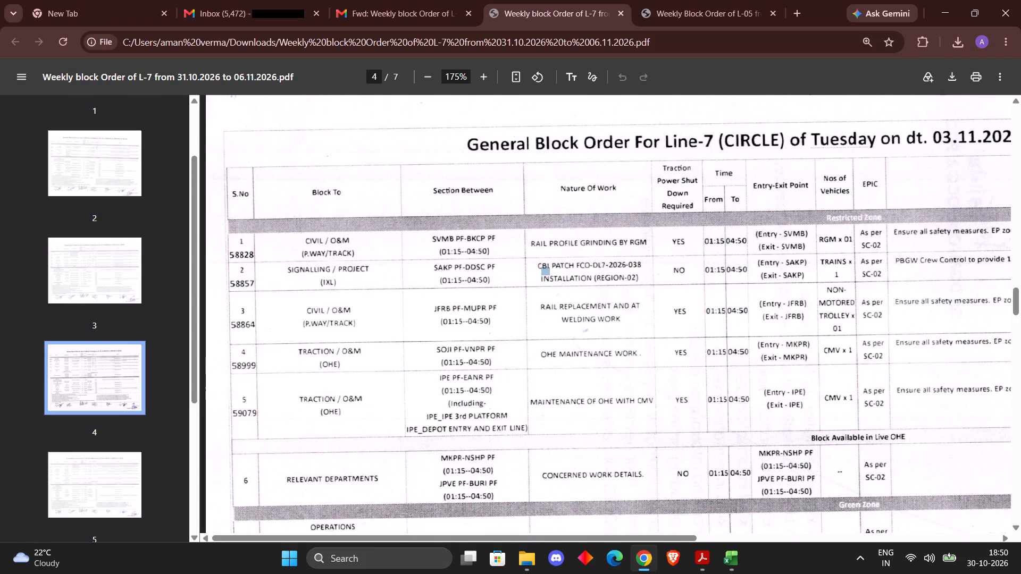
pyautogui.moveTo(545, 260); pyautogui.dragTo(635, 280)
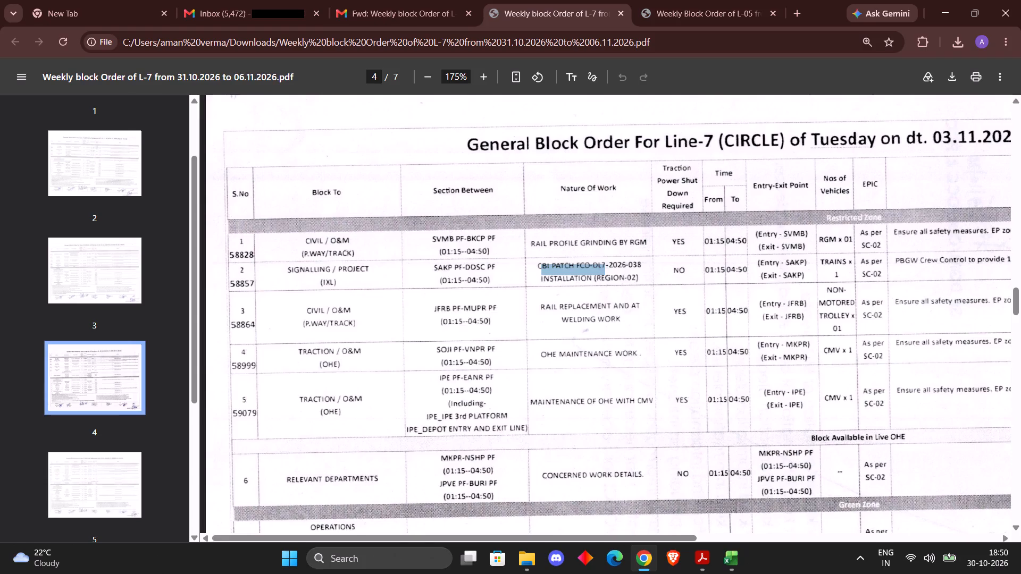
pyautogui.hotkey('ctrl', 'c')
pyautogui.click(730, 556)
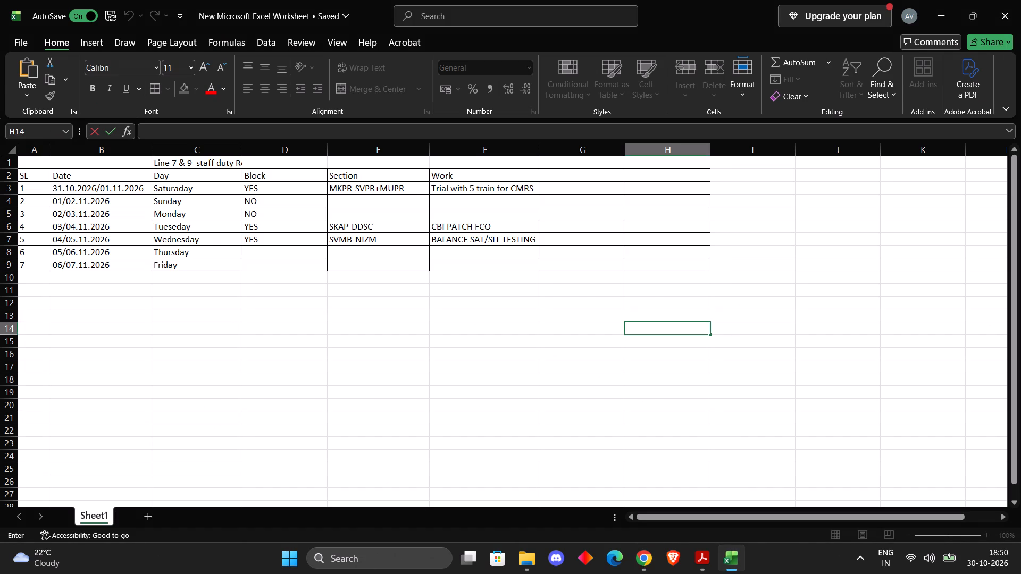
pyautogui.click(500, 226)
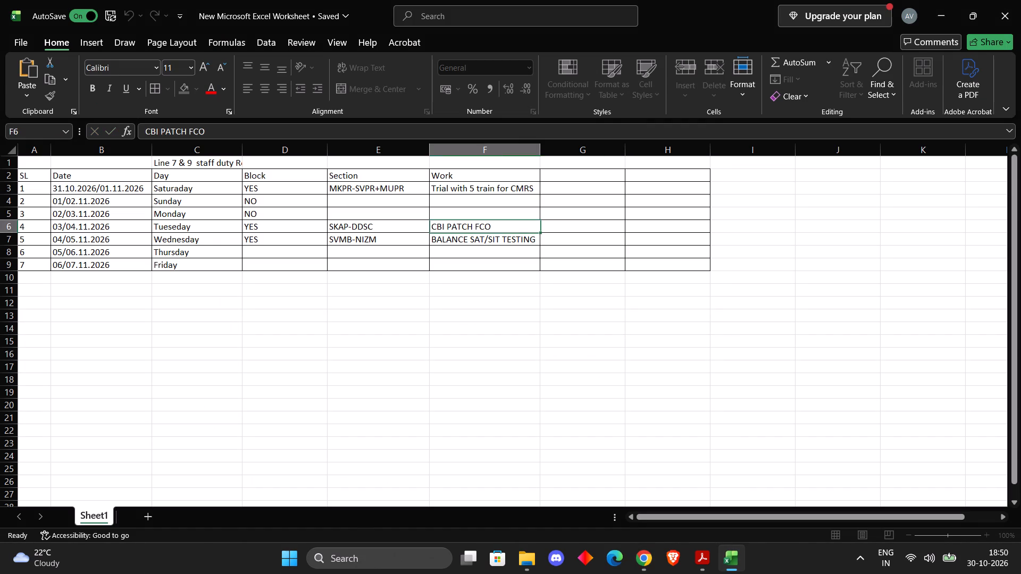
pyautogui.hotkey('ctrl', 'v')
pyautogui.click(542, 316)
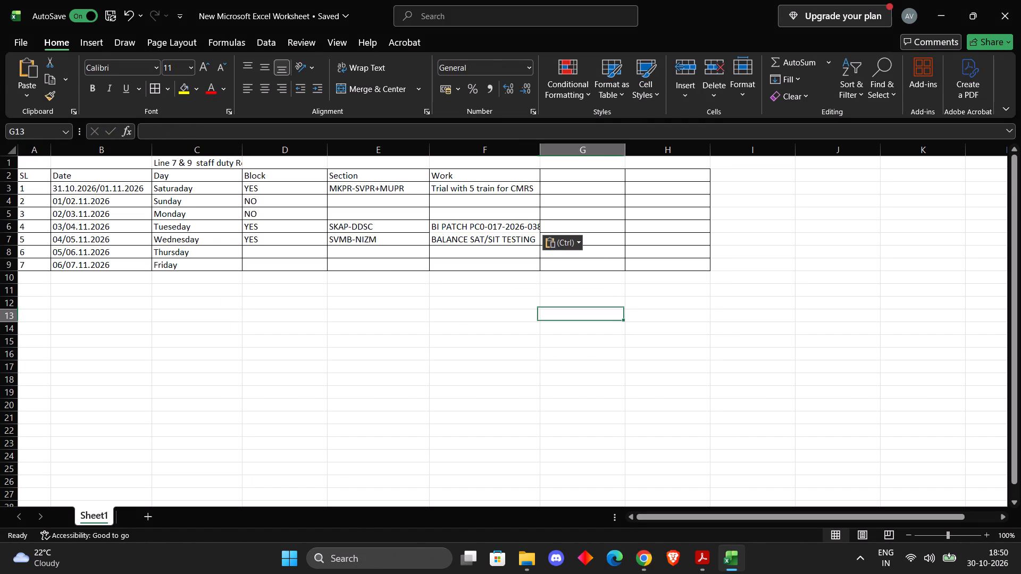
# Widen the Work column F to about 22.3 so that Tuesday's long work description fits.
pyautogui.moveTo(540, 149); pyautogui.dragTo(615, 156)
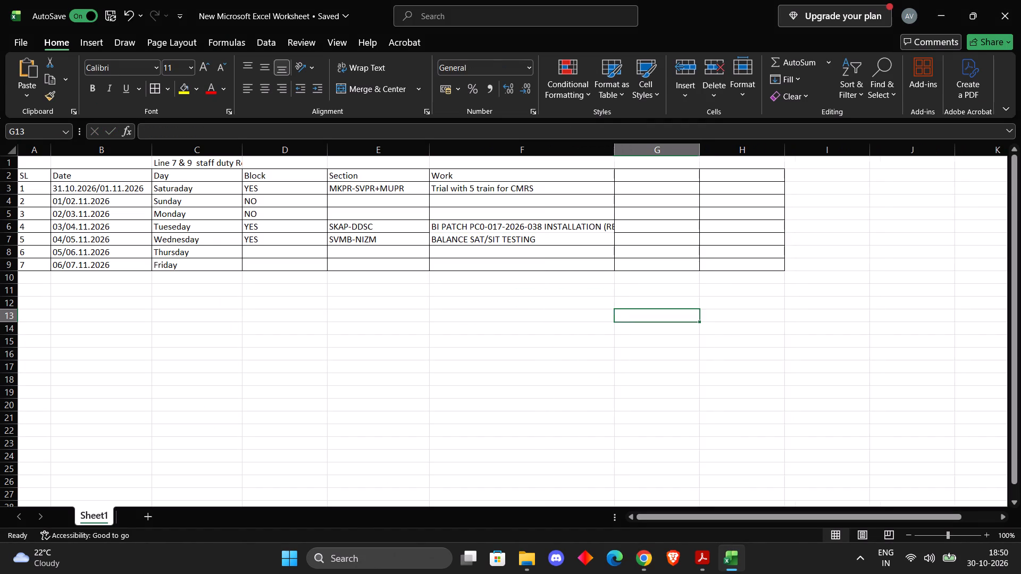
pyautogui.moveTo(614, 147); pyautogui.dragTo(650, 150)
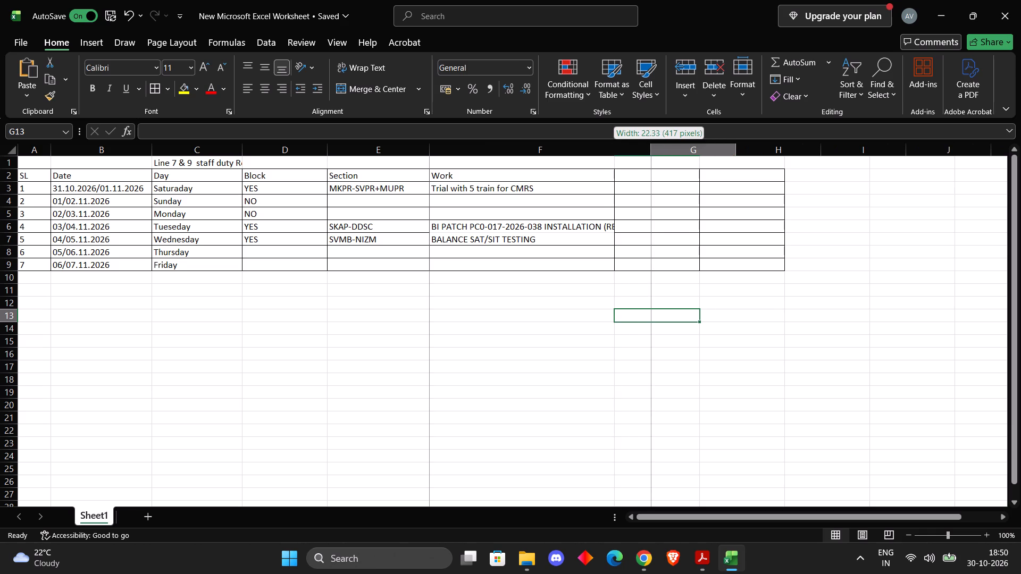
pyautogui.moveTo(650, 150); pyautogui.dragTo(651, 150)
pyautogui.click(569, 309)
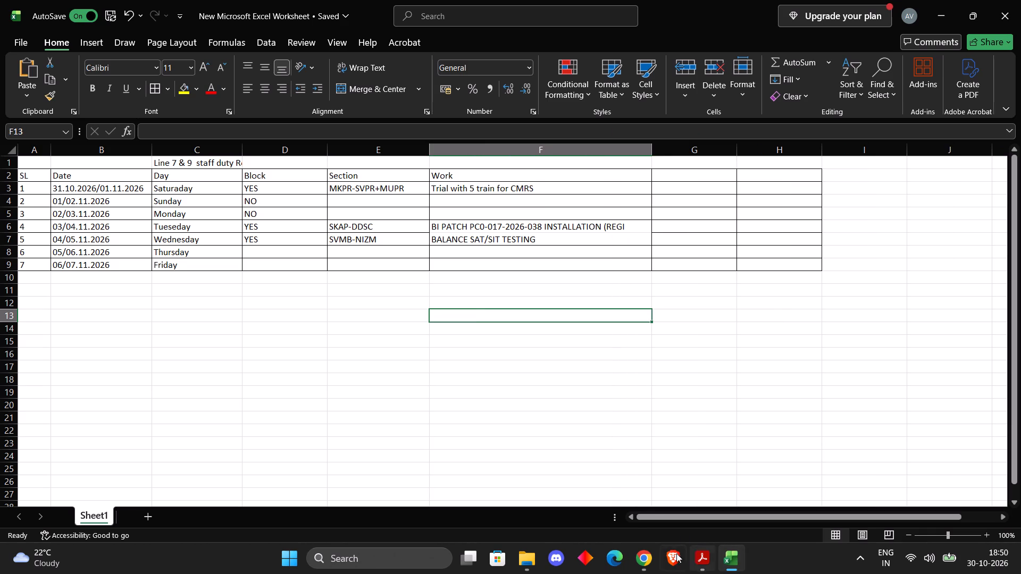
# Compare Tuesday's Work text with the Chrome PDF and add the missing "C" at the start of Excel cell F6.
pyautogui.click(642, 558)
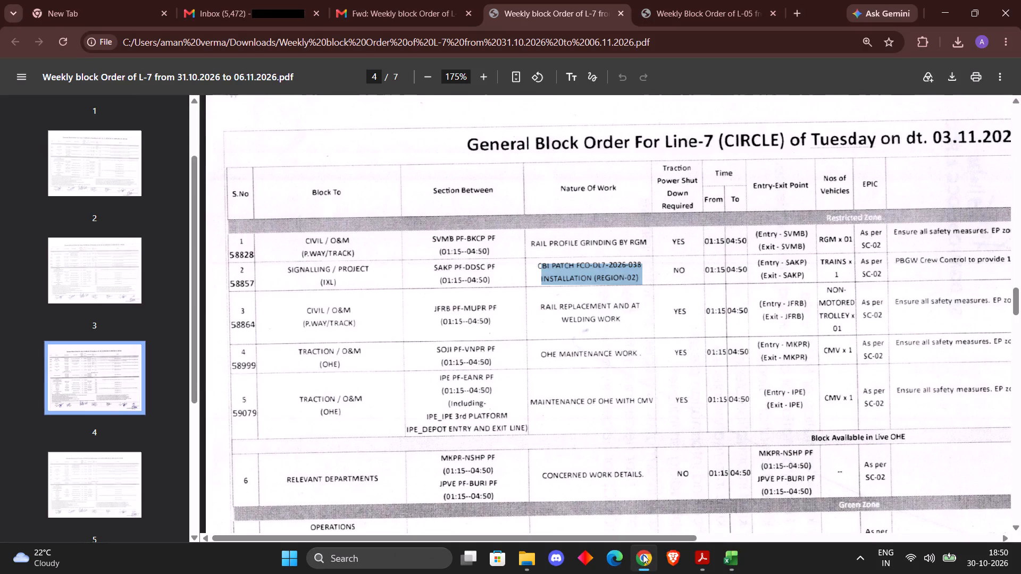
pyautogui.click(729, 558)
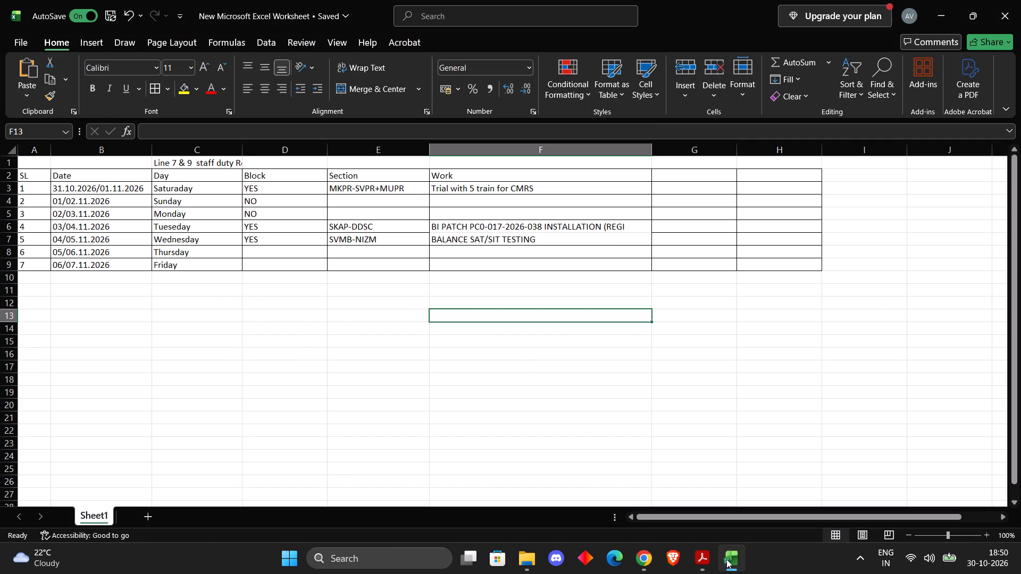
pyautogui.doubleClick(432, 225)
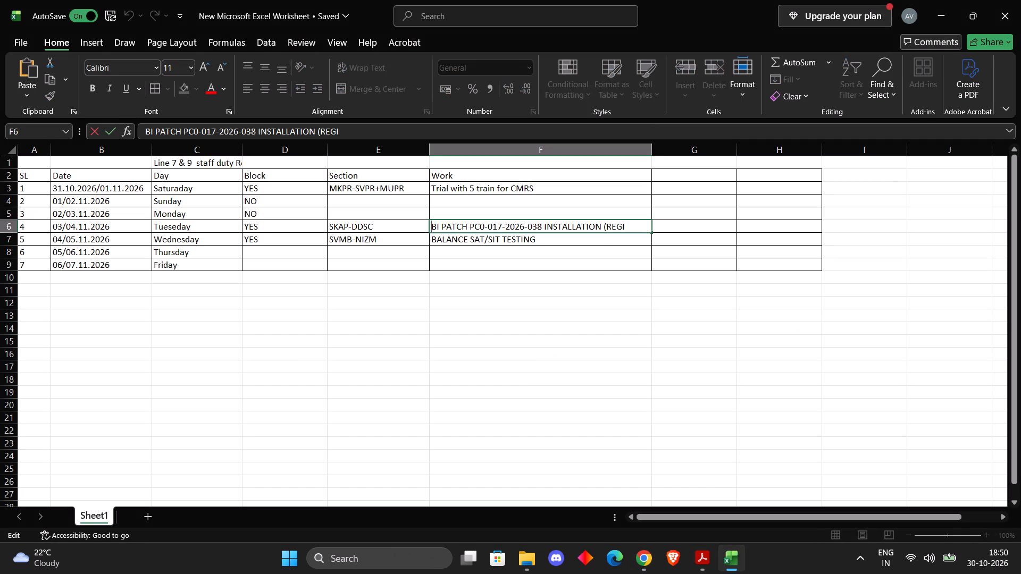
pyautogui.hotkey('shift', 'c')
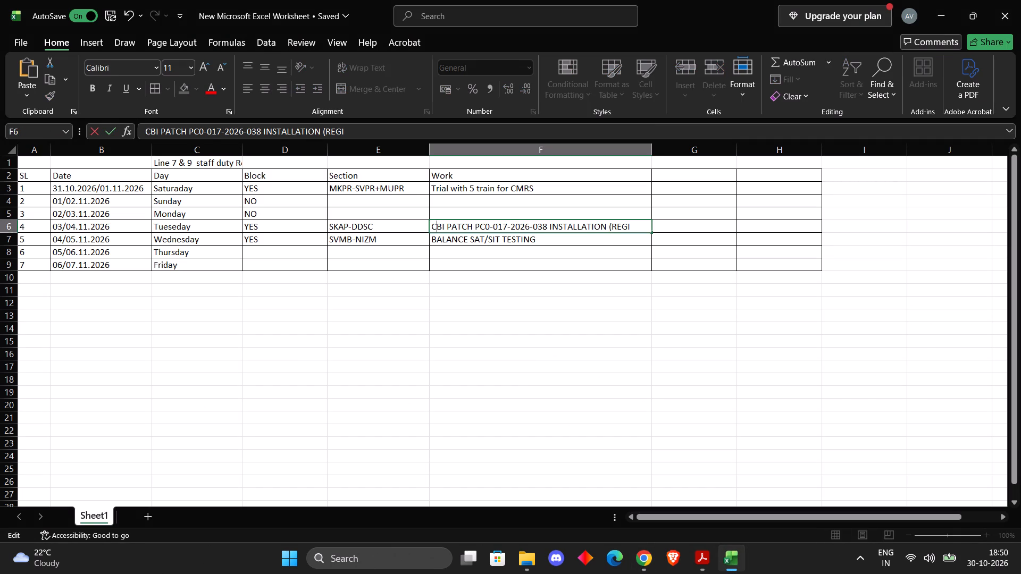
# Recheck Tuesday's signalling work in the Chrome PDF and shorten the Work entry in Excel cell F6 to "CBI PATCH FCO".
pyautogui.click(639, 553)
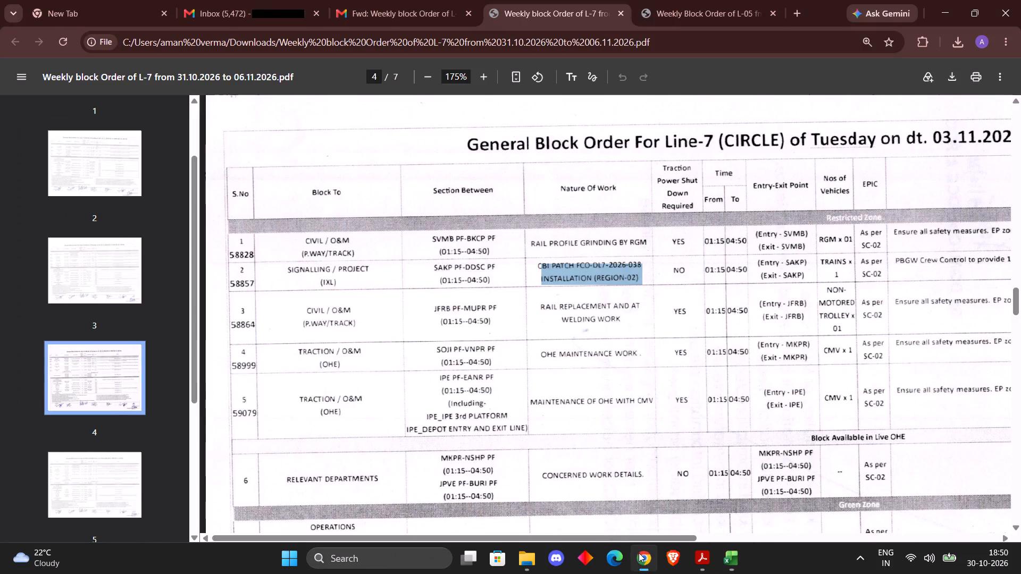
pyautogui.click(734, 556)
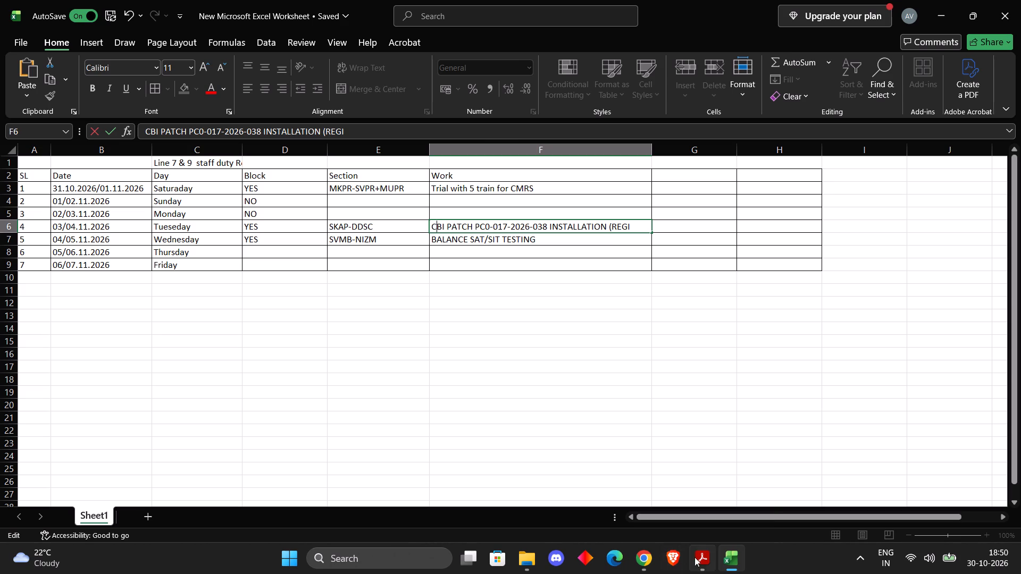
pyautogui.click(643, 558)
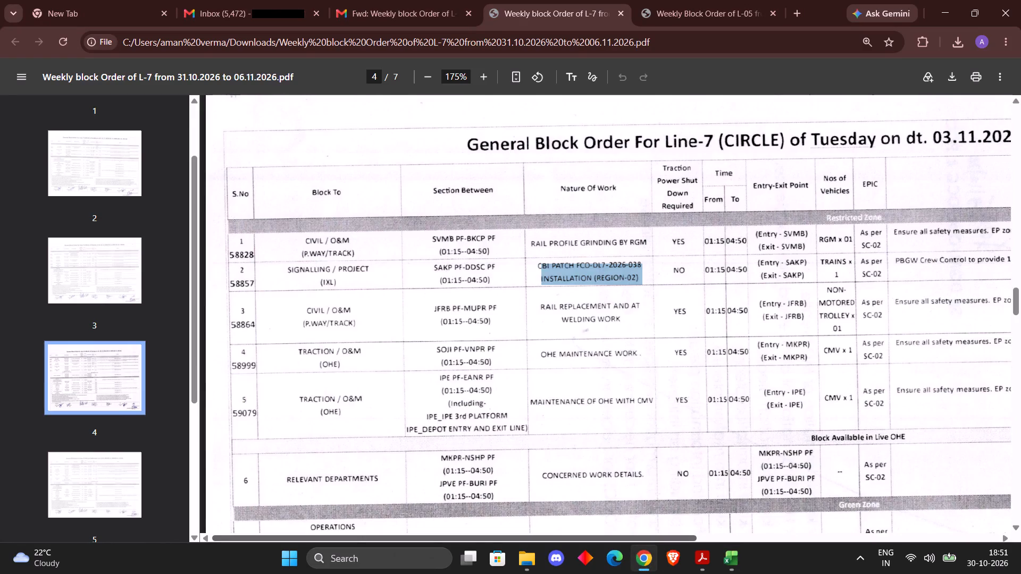
pyautogui.click(733, 556)
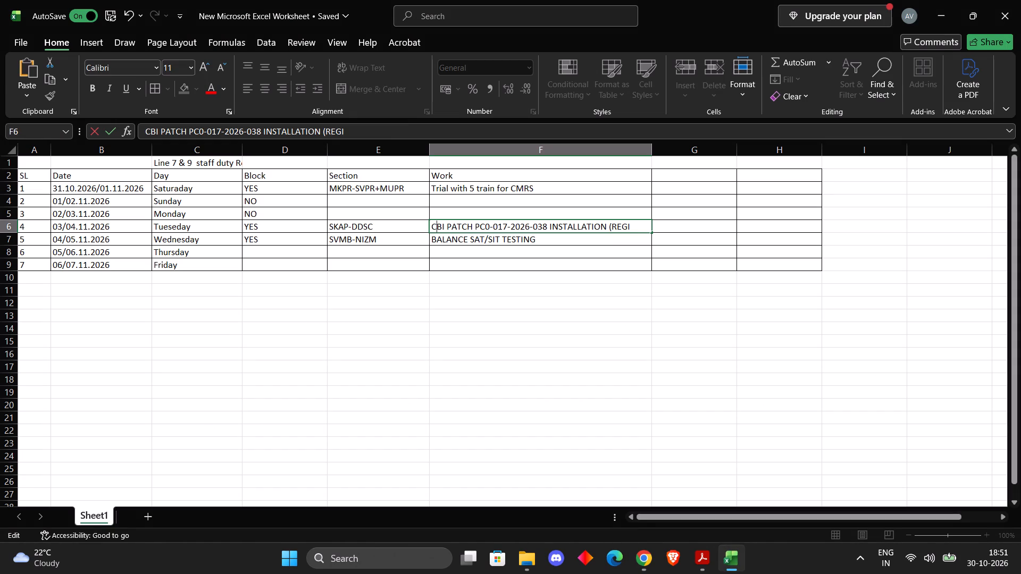
pyautogui.click(639, 225)
pyautogui.press('BackSpace')
pyautogui.press('BackSpace')
pyautogui.press('BackSpace')
pyautogui.press('BackSpace')
pyautogui.press('BackSpace')
pyautogui.press('BackSpace')
pyautogui.press('BackSpace')
pyautogui.press('BackSpace')
pyautogui.press('BackSpace')
pyautogui.press('BackSpace')
pyautogui.press('BackSpace')
pyautogui.press('BackSpace')
pyautogui.press('BackSpace')
pyautogui.press('BackSpace')
pyautogui.press('BackSpace')
pyautogui.press('BackSpace')
pyautogui.press('BackSpace')
pyautogui.press('BackSpace')
pyautogui.press('BackSpace')
pyautogui.press('BackSpace')
pyautogui.press('BackSpace')
pyautogui.press('BackSpace')
pyautogui.press('BackSpace')
pyautogui.press('BackSpace')
pyautogui.press('BackSpace')
pyautogui.press('BackSpace')
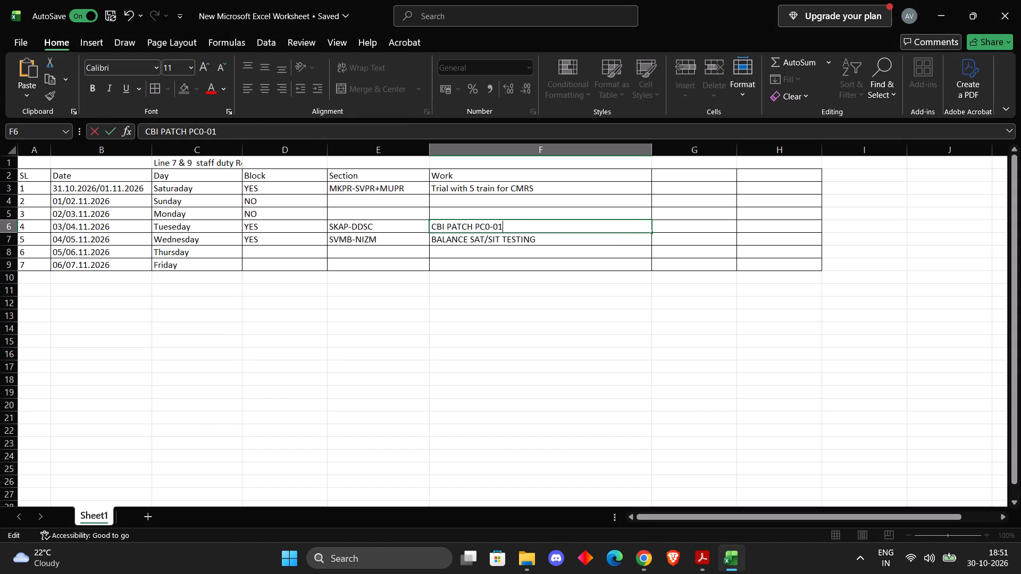
pyautogui.press('BackSpace')
pyautogui.press('BackSpace')
pyautogui.press('BackSpace')
pyautogui.press('BackSpace')
pyautogui.press('BackSpace')
pyautogui.press('BackSpace')
pyautogui.write('FCO')
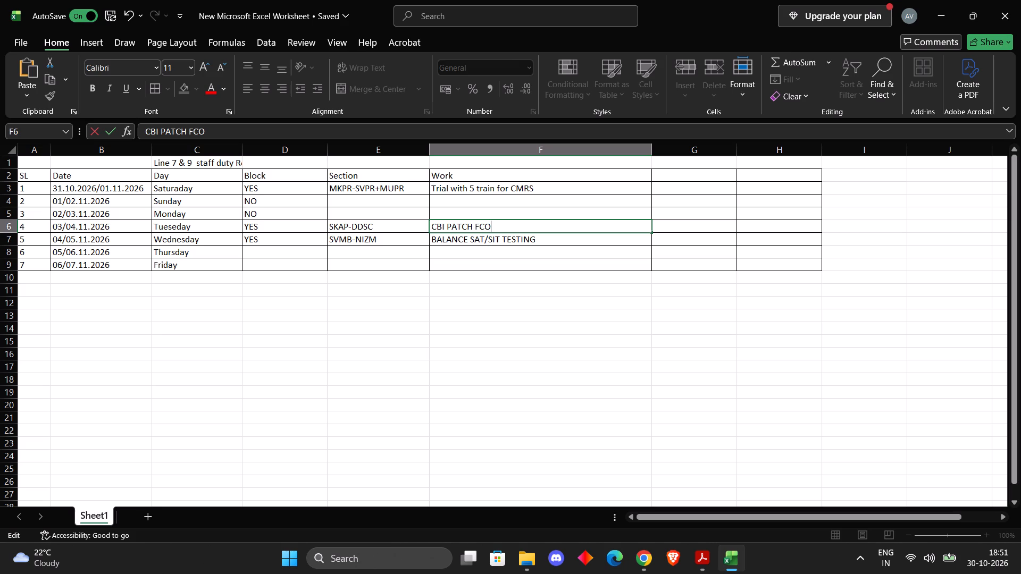
pyautogui.click(531, 362)
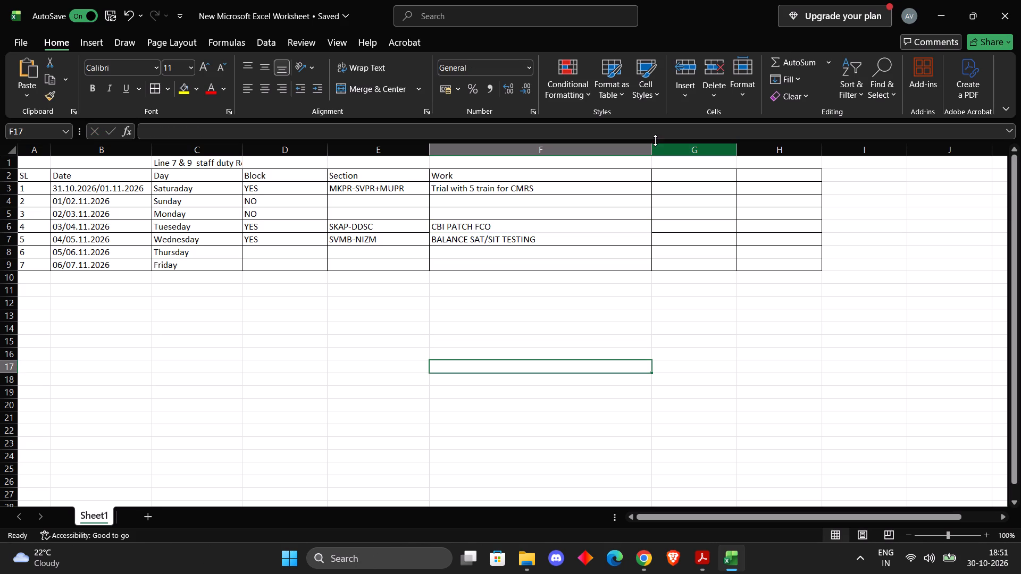
# Narrow the Work column F to just fit its longest entry.
pyautogui.moveTo(654, 147); pyautogui.dragTo(546, 181)
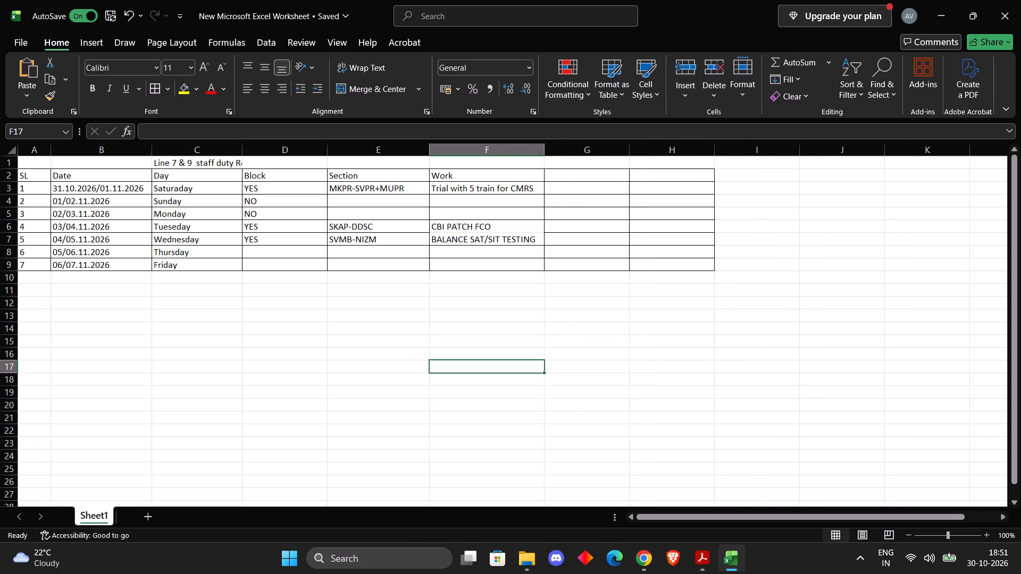
pyautogui.click(601, 216)
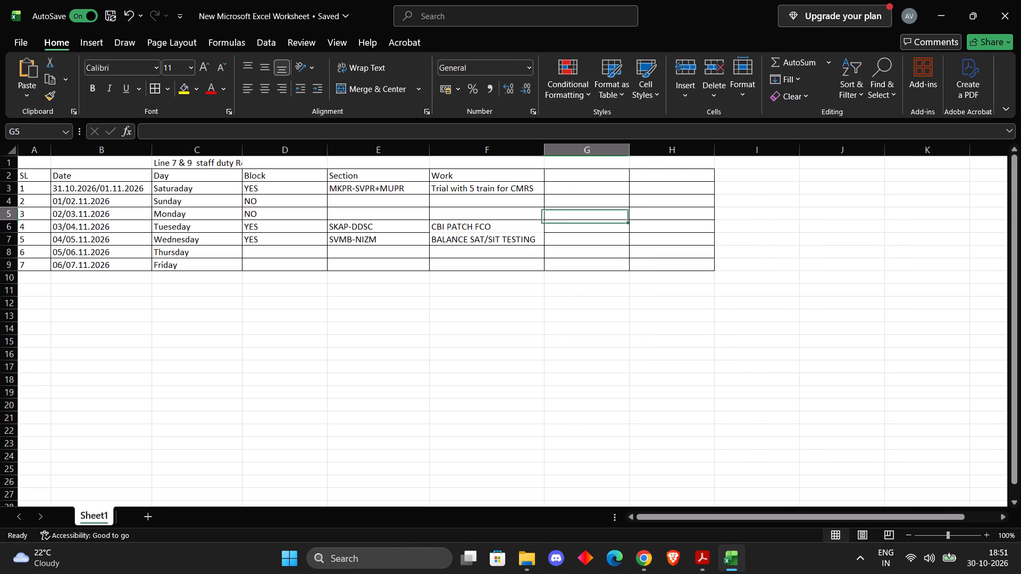
# Review the Tuesday and Wednesday block orders in the Chrome PDF against the roster rows, returning to Excel.
pyautogui.click(643, 559)
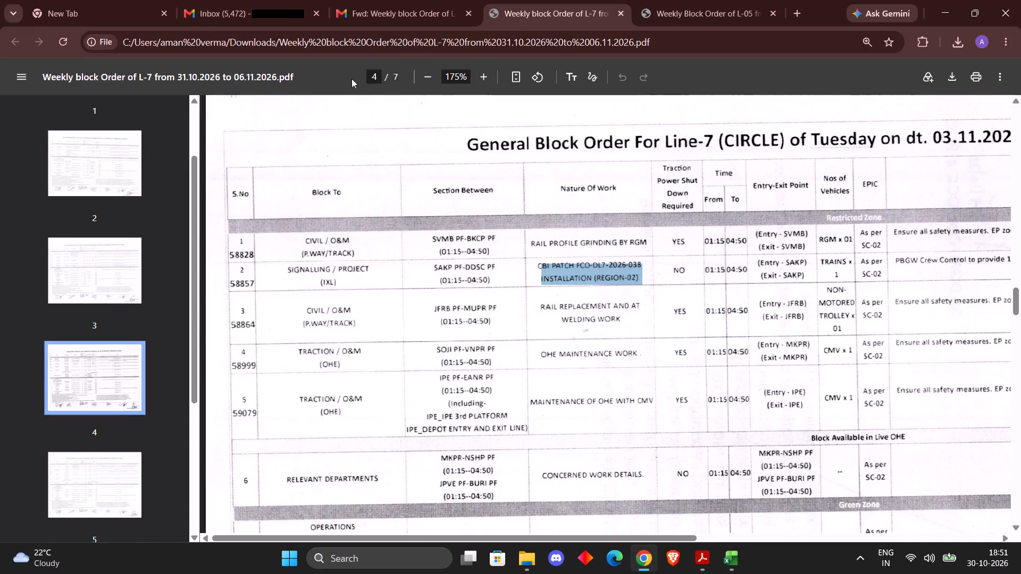
pyautogui.click(430, 75)
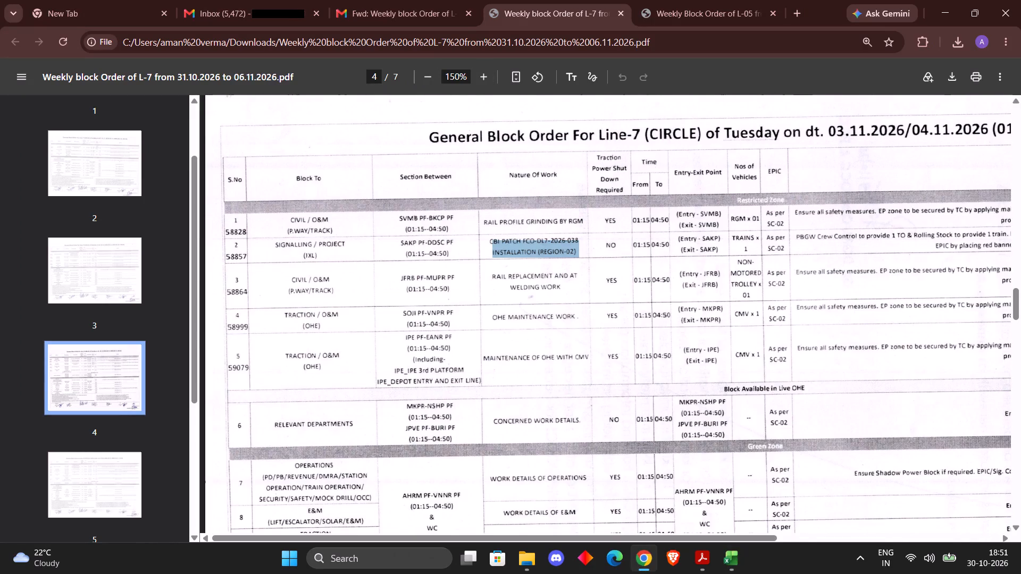
pyautogui.scroll(-5, 567, 306)
pyautogui.scroll(3, 567, 306)
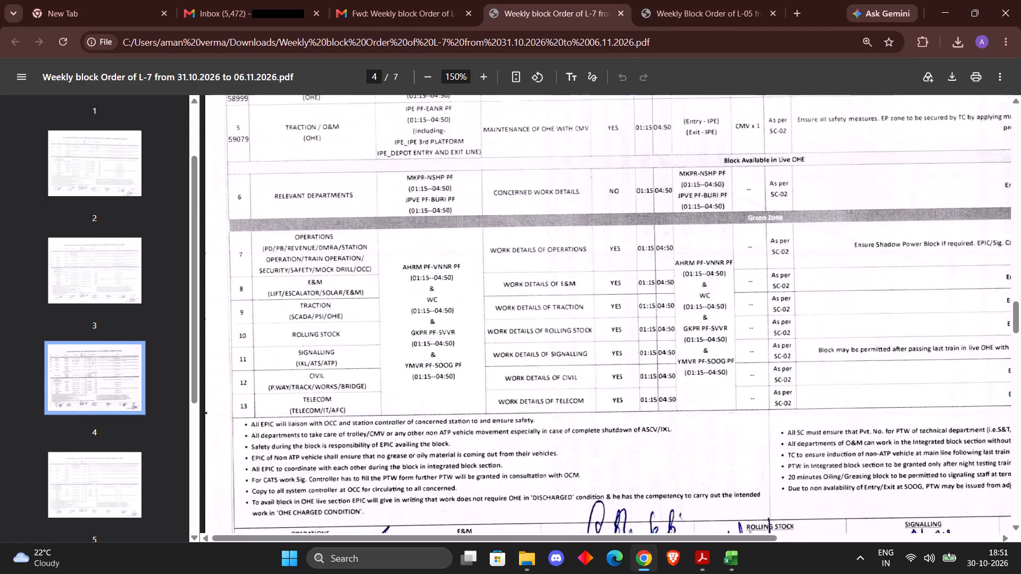
pyautogui.scroll(1, 567, 306)
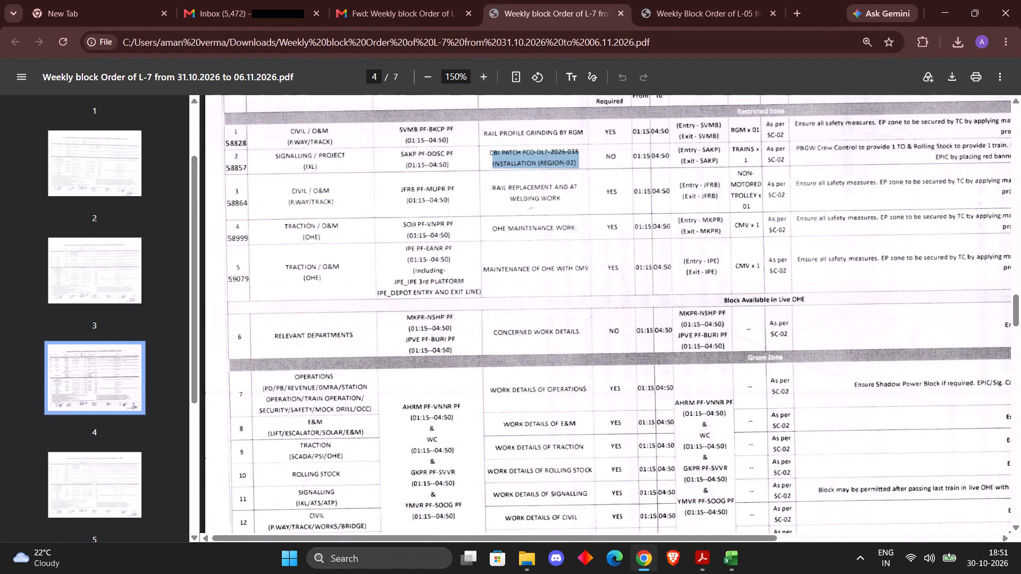
pyautogui.scroll(-9, 446, 237)
pyautogui.scroll(1, 446, 238)
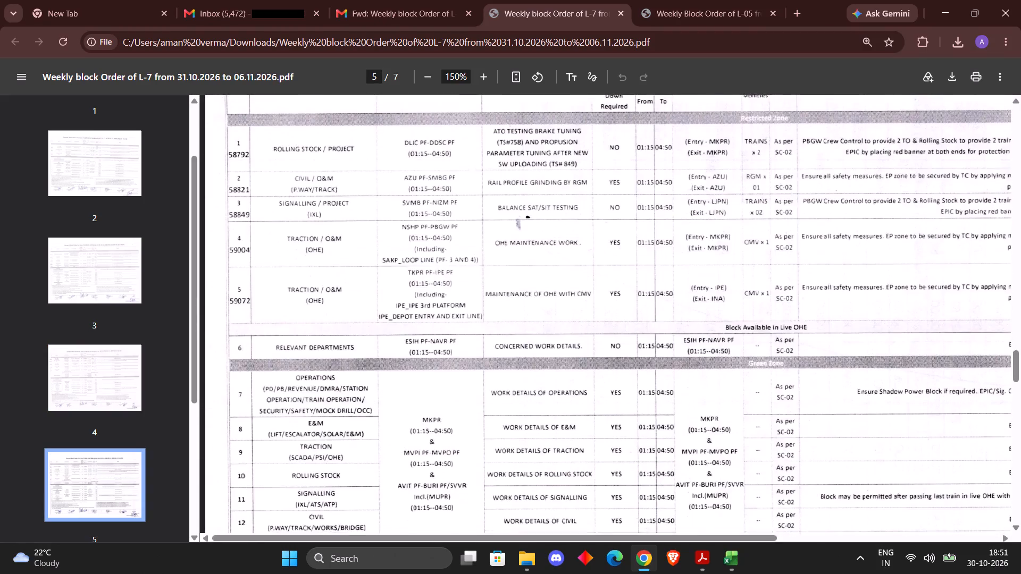
pyautogui.scroll(1, 446, 238)
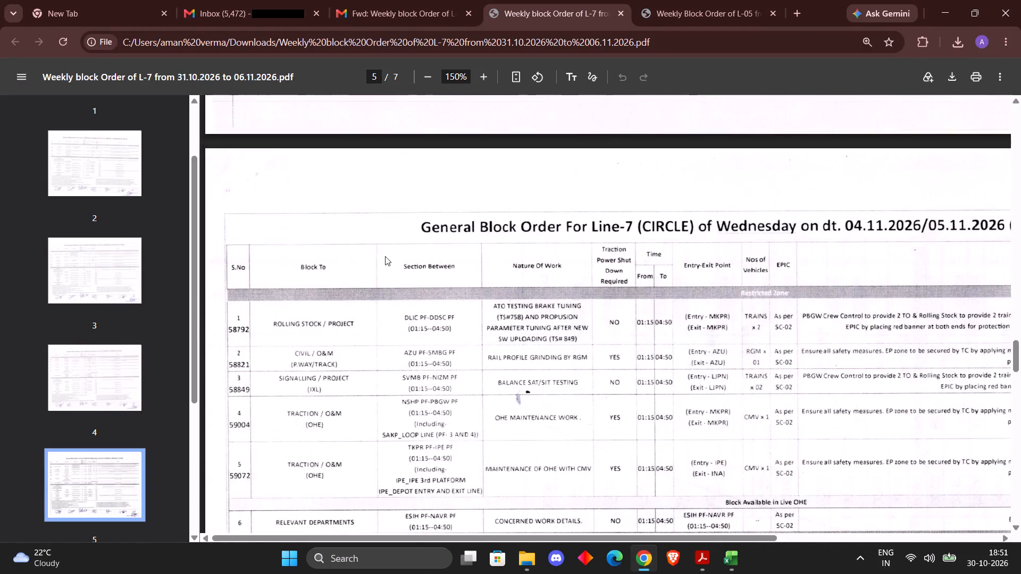
pyautogui.scroll(1, 356, 302)
pyautogui.scroll(-3, 378, 319)
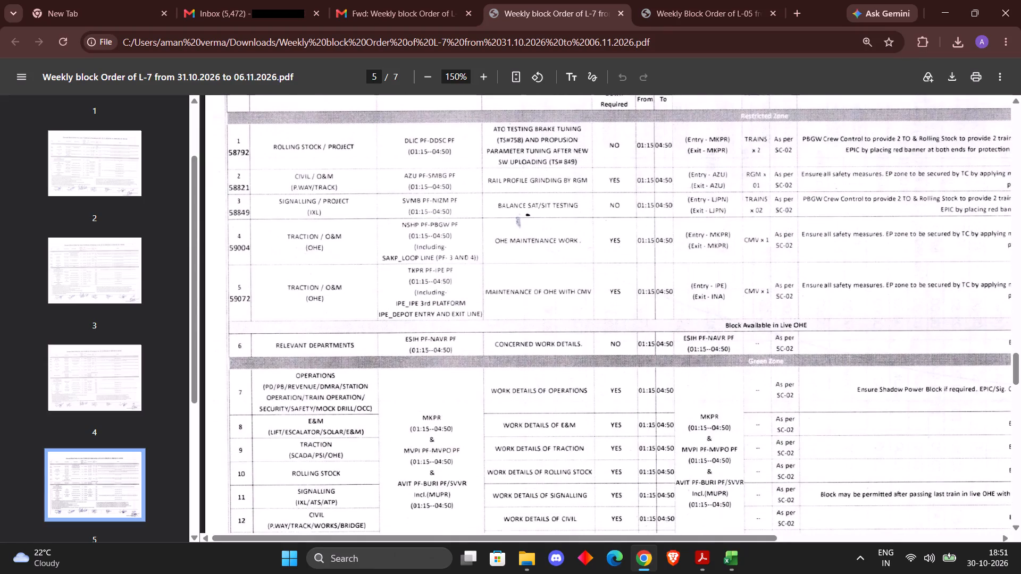
pyautogui.click(732, 557)
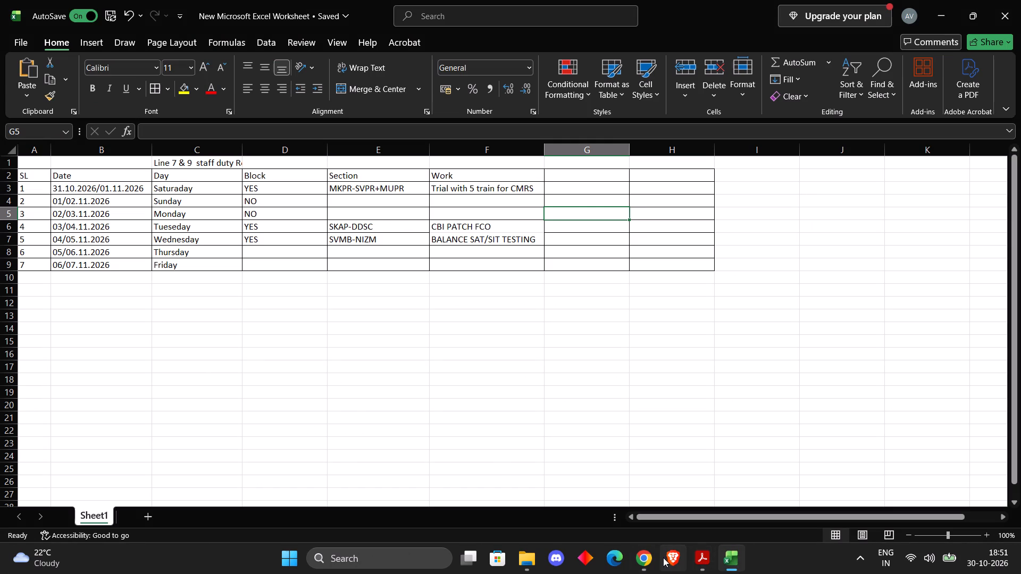
# Check Thursday's block order in the Chrome PDF for signalling work and enter YES as Thursday's Block status in Excel cell D8.
pyautogui.click(639, 559)
pyautogui.scroll(2, 607, 428)
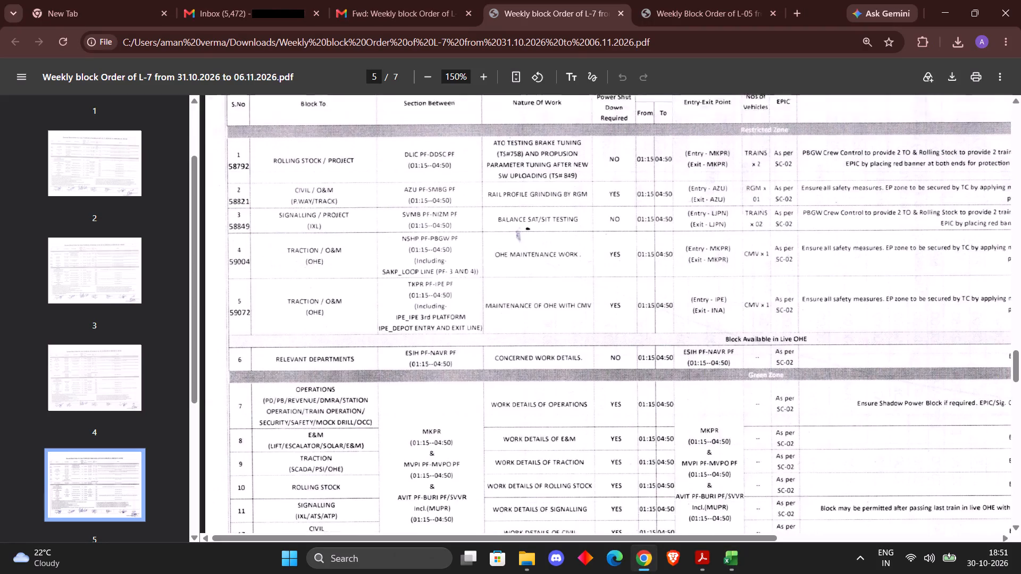
pyautogui.scroll(-1, 607, 428)
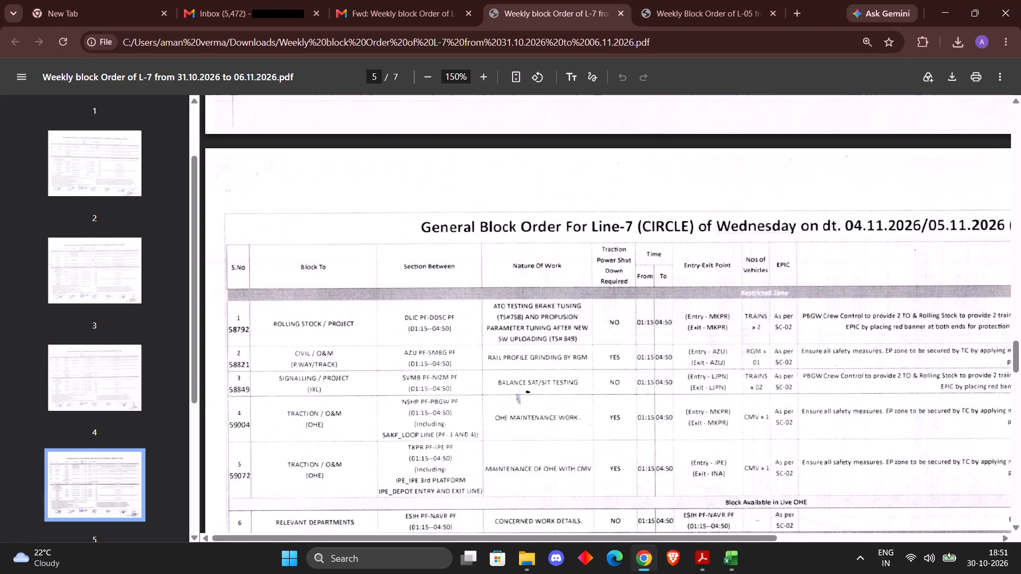
pyautogui.scroll(-8, 607, 428)
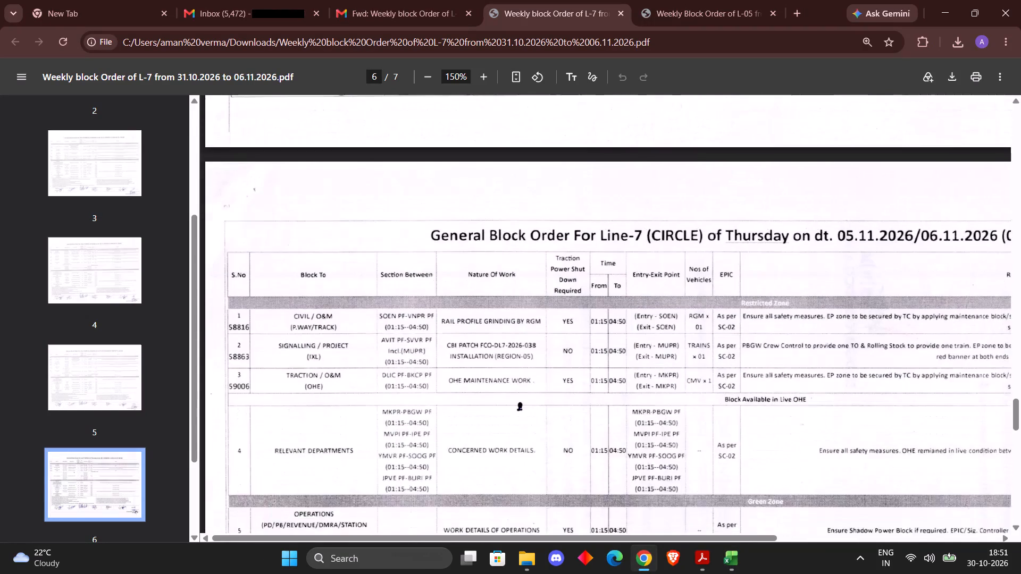
pyautogui.scroll(-2, 607, 428)
pyautogui.scroll(1, 607, 428)
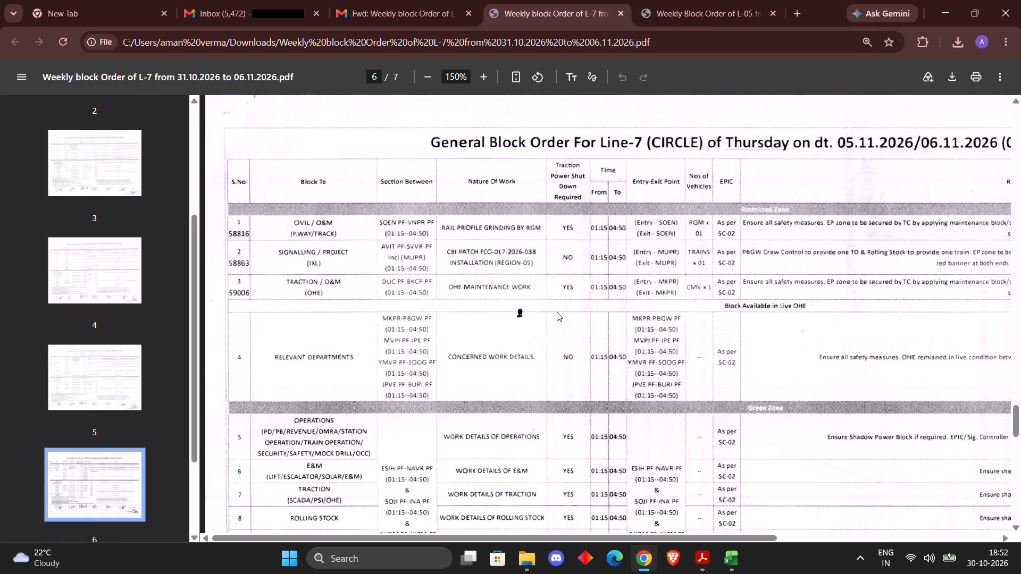
pyautogui.click(733, 561)
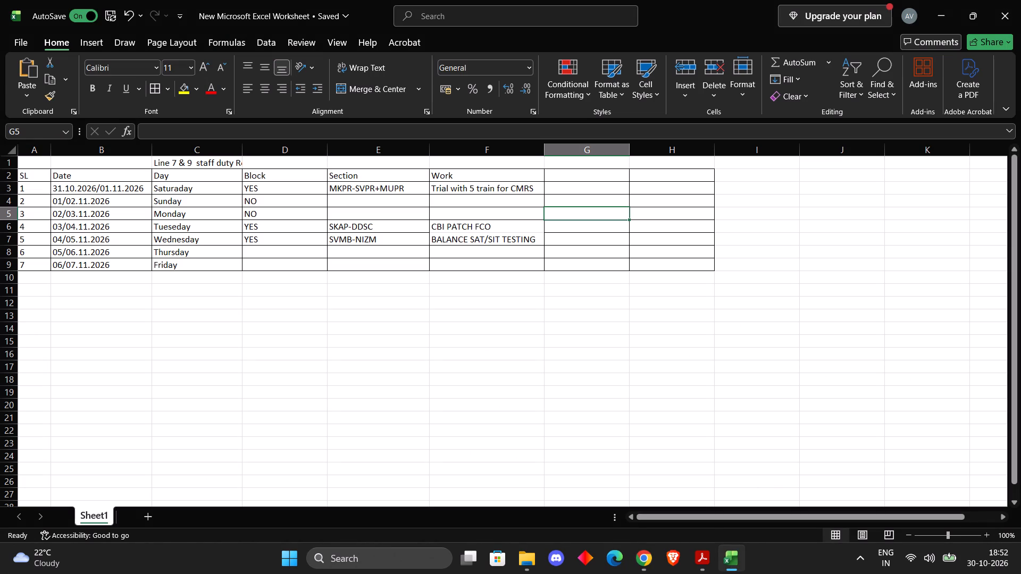
pyautogui.click(285, 249)
pyautogui.press('y')
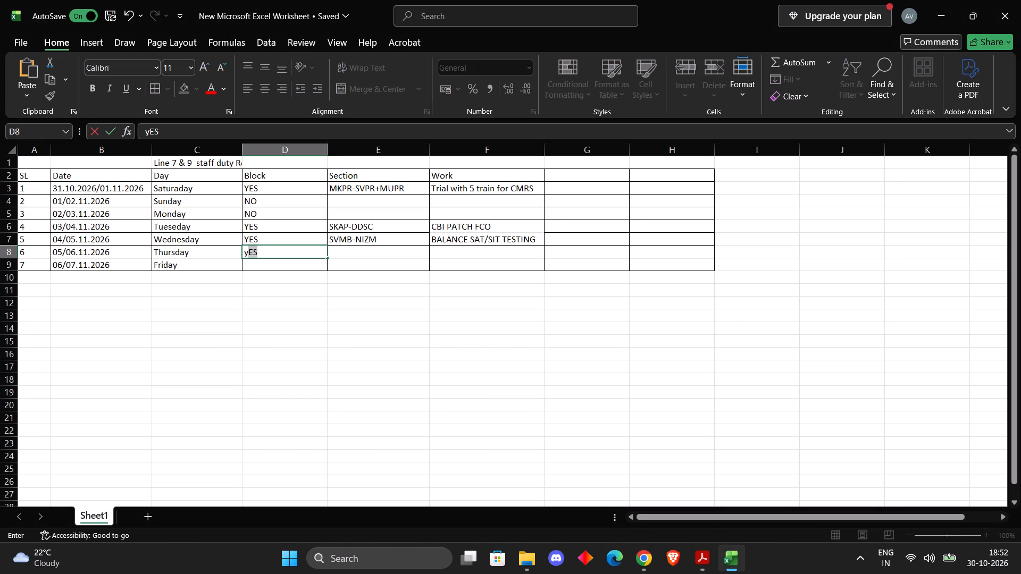
pyautogui.click(404, 306)
# Check Thursday's signalling work in the Chrome PDF and copy "CBI PATCH FCO" from Excel cell F6 into Thursday's Work cell F8.
pyautogui.click(367, 250)
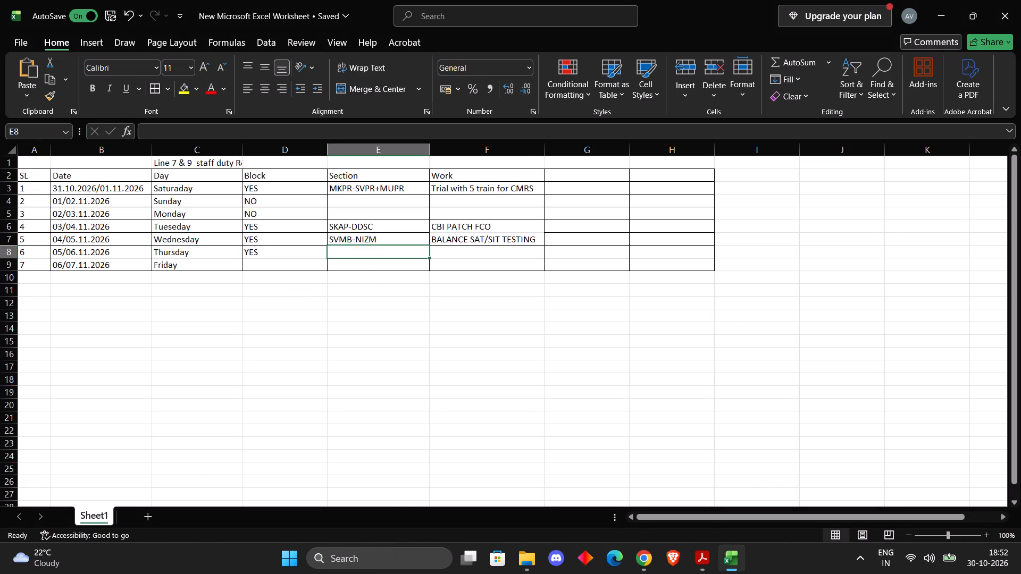
pyautogui.click(640, 558)
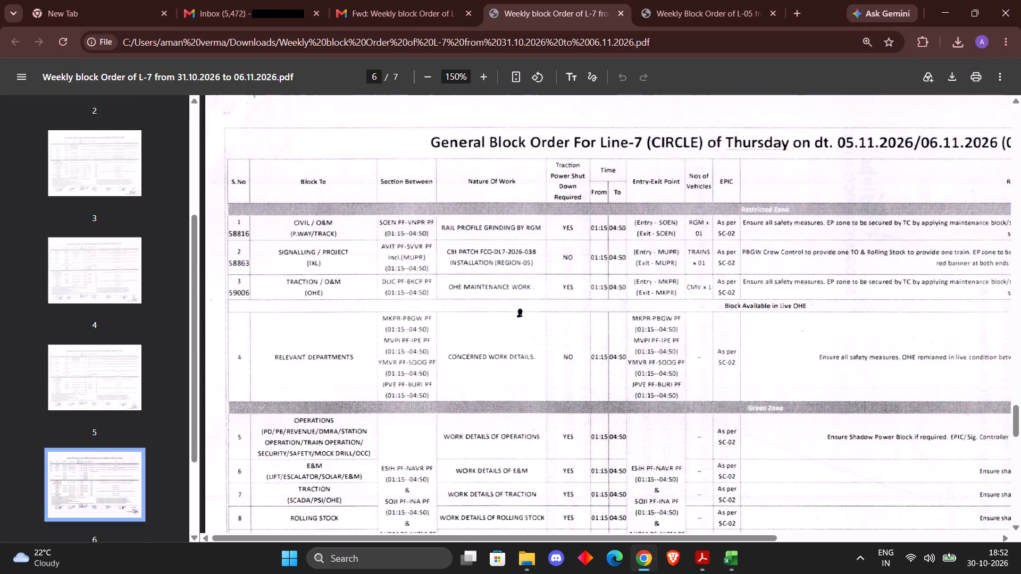
pyautogui.moveTo(442, 250); pyautogui.dragTo(505, 256)
pyautogui.click(506, 276)
pyautogui.click(726, 561)
pyautogui.click(470, 229)
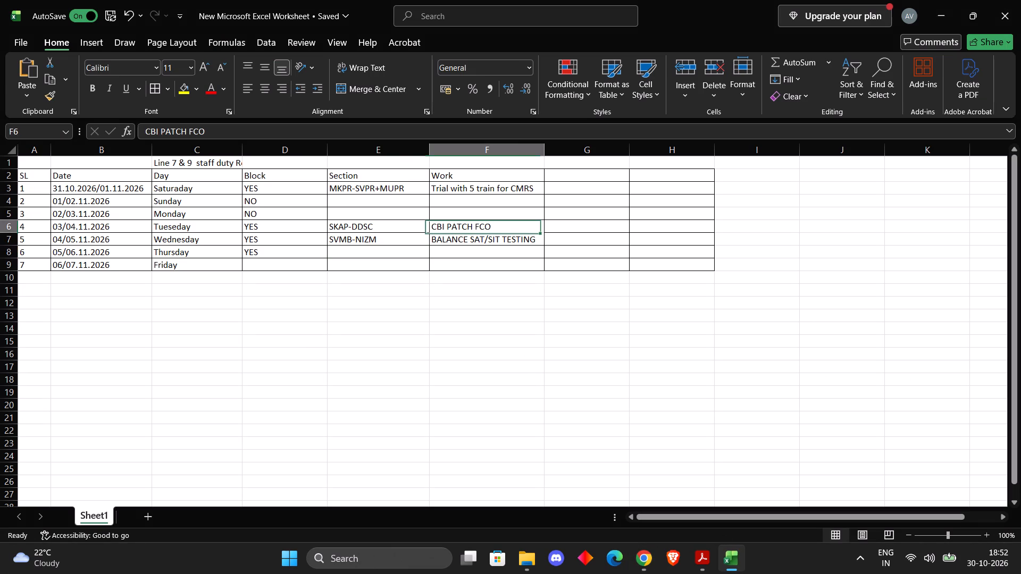
pyautogui.hotkey('ctrl', 'c')
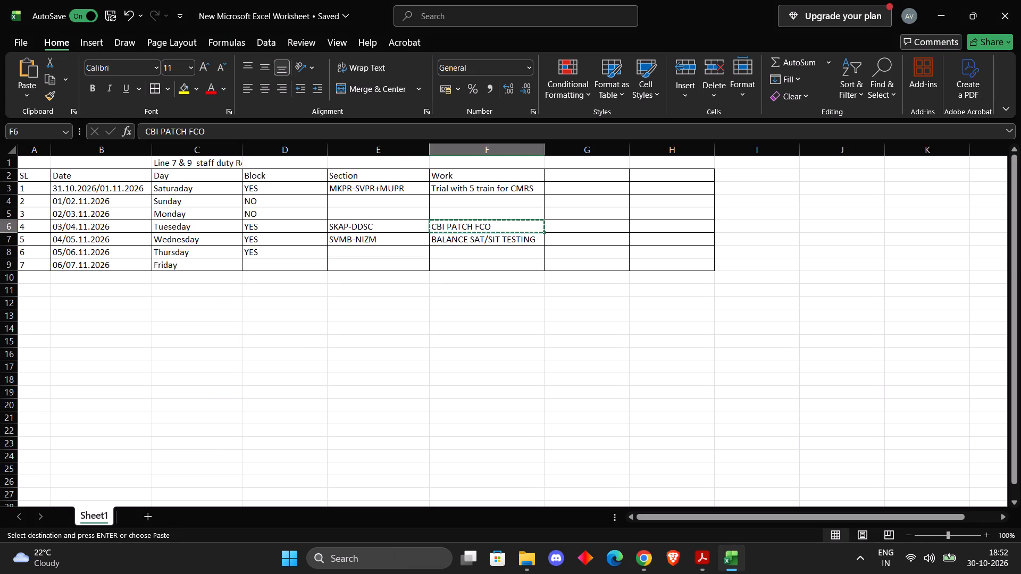
pyautogui.click(449, 253)
pyautogui.hotkey('ctrl', 'v')
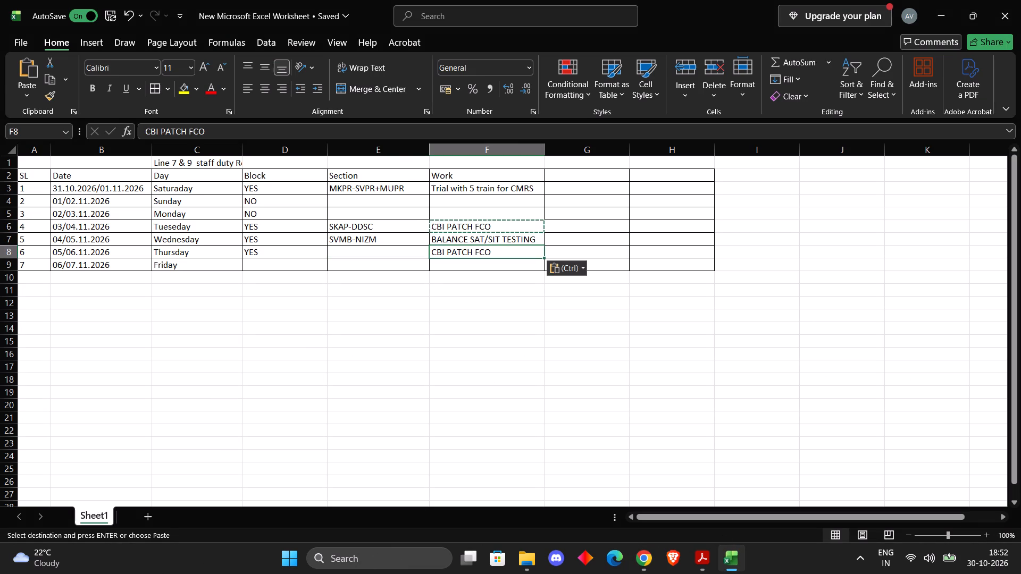
# Look up Thursday's signalling section in the Chrome PDF and enter "AVIT-SVVT" as the Section in Excel cell E8.
pyautogui.click(646, 556)
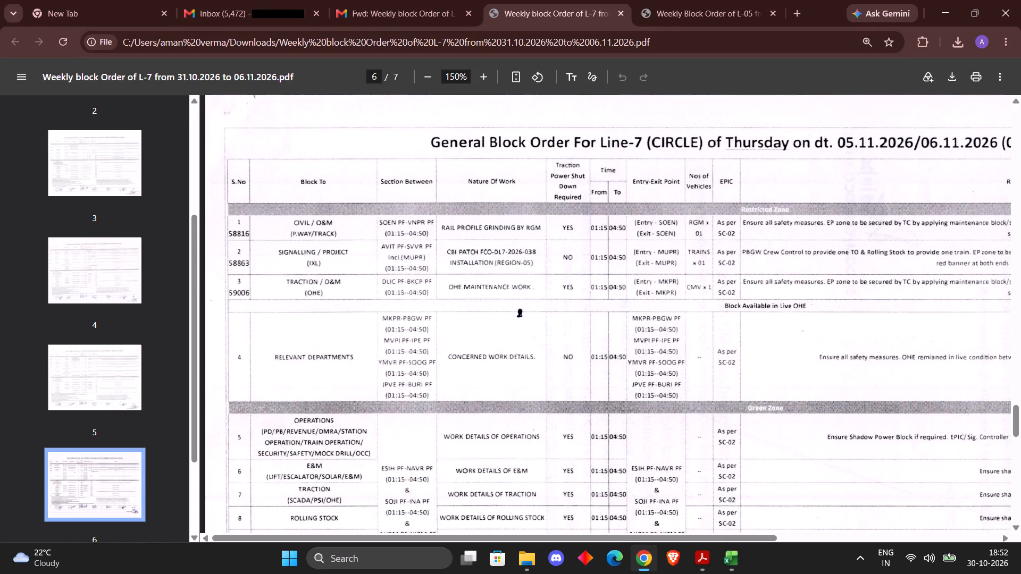
pyautogui.moveTo(380, 246); pyautogui.dragTo(435, 261)
pyautogui.moveTo(435, 261); pyautogui.dragTo(433, 260)
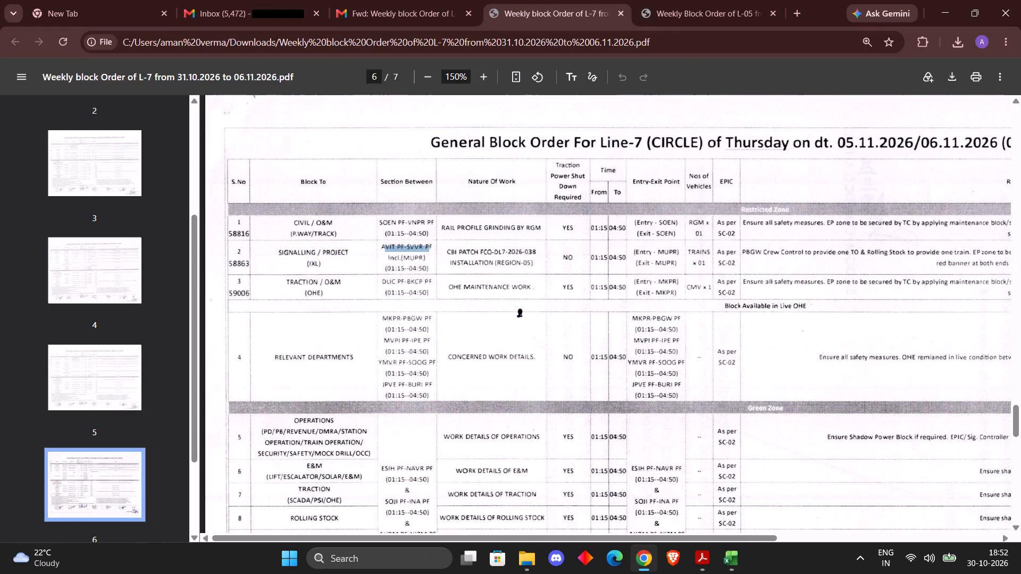
pyautogui.moveTo(433, 260); pyautogui.dragTo(432, 262)
pyautogui.click(465, 288)
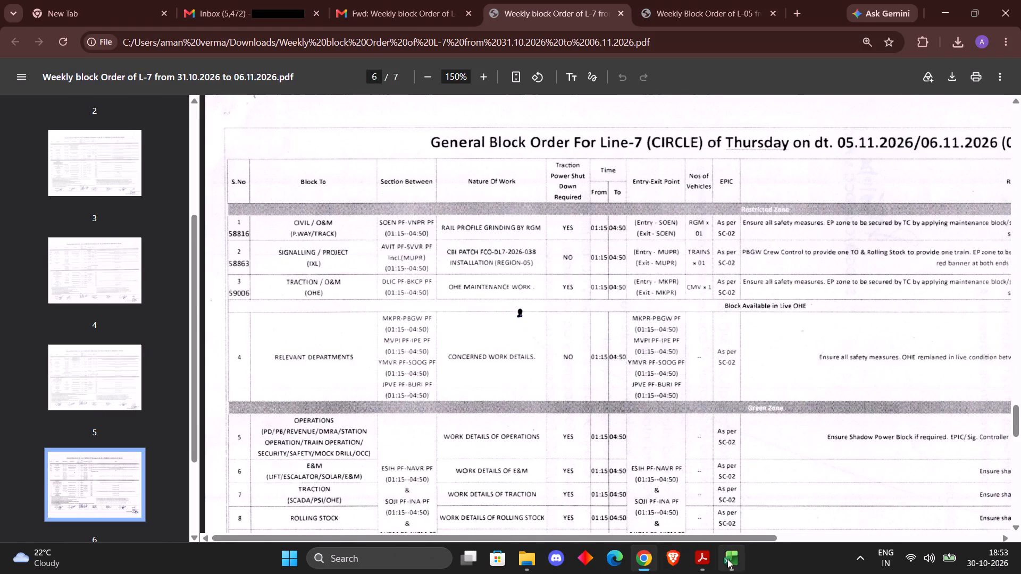
pyautogui.click(727, 559)
pyautogui.click(375, 250)
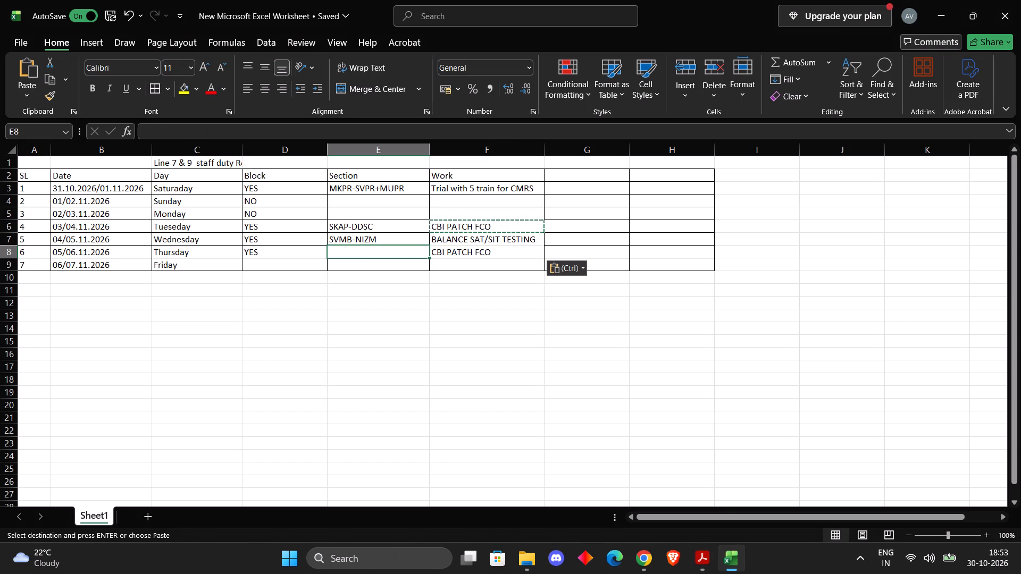
pyautogui.click(643, 562)
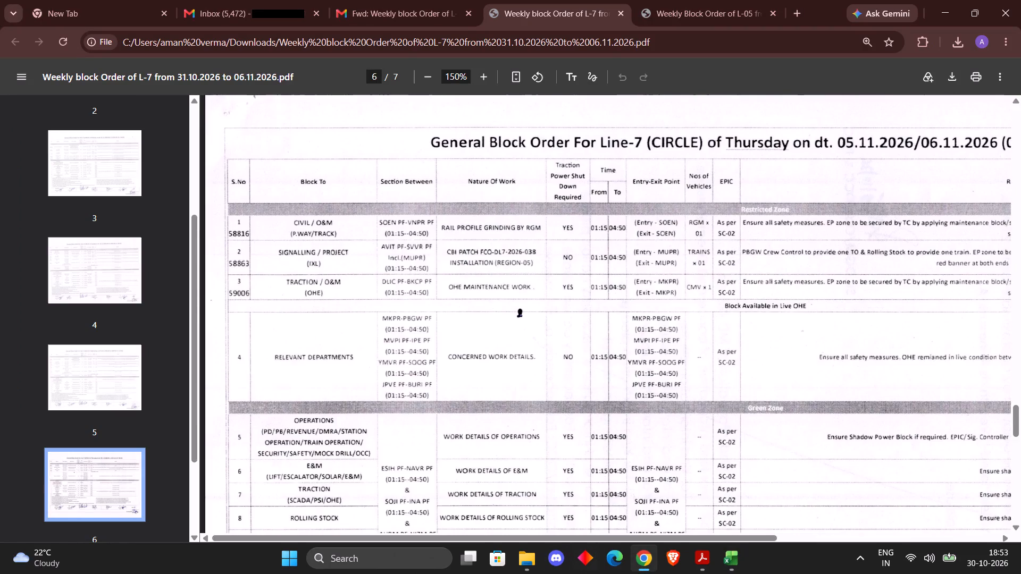
pyautogui.moveTo(382, 246); pyautogui.dragTo(397, 244)
pyautogui.click(731, 564)
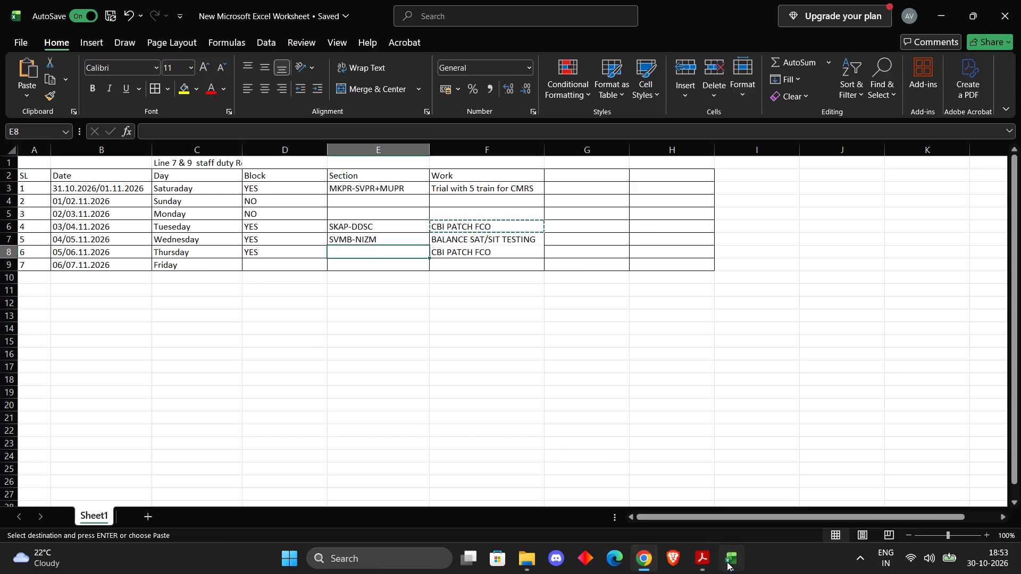
pyautogui.click(338, 249)
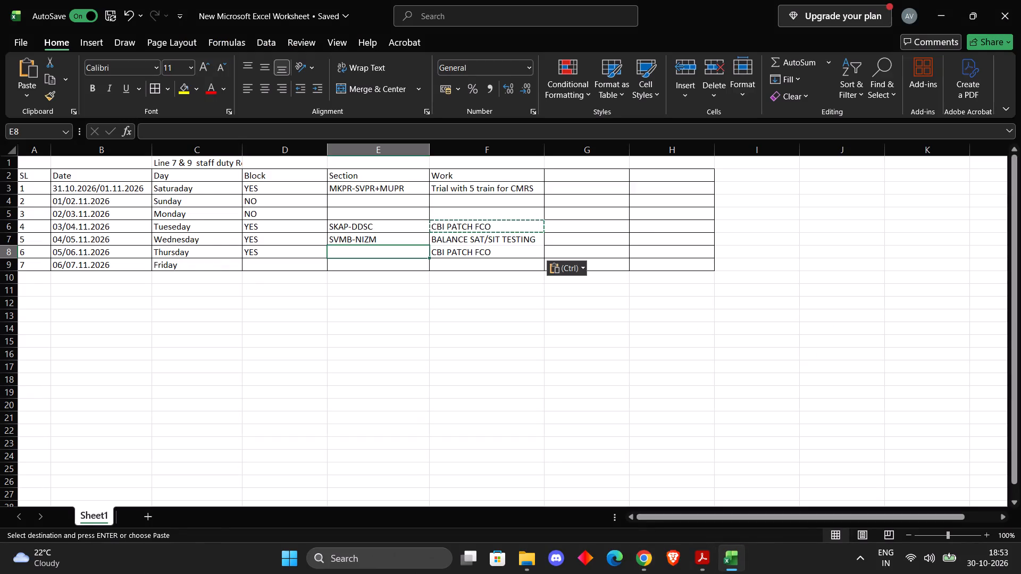
pyautogui.write('AVIT')
pyautogui.press('-')
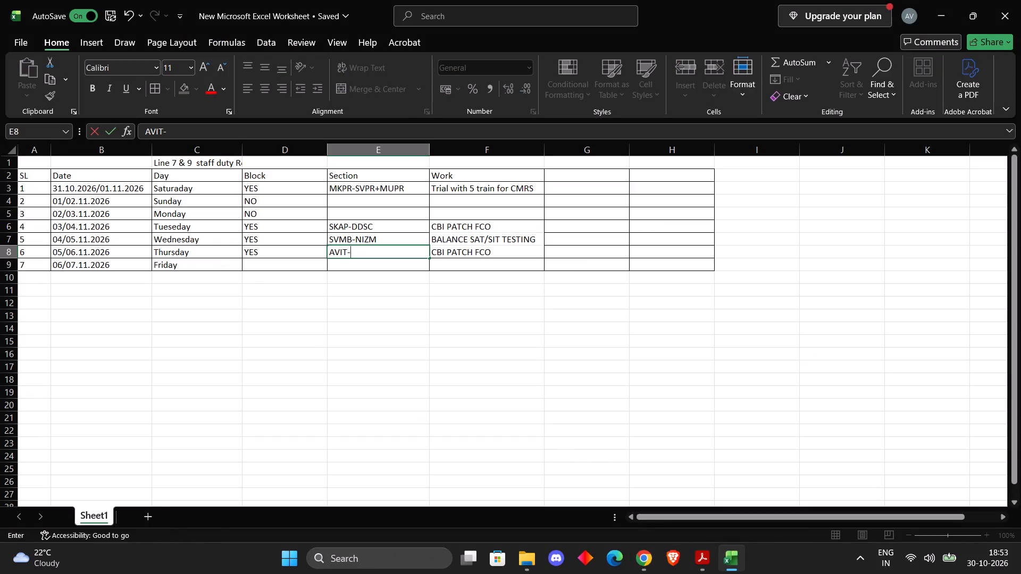
pyautogui.hotkey('shift', 's')
pyautogui.write('VVT')
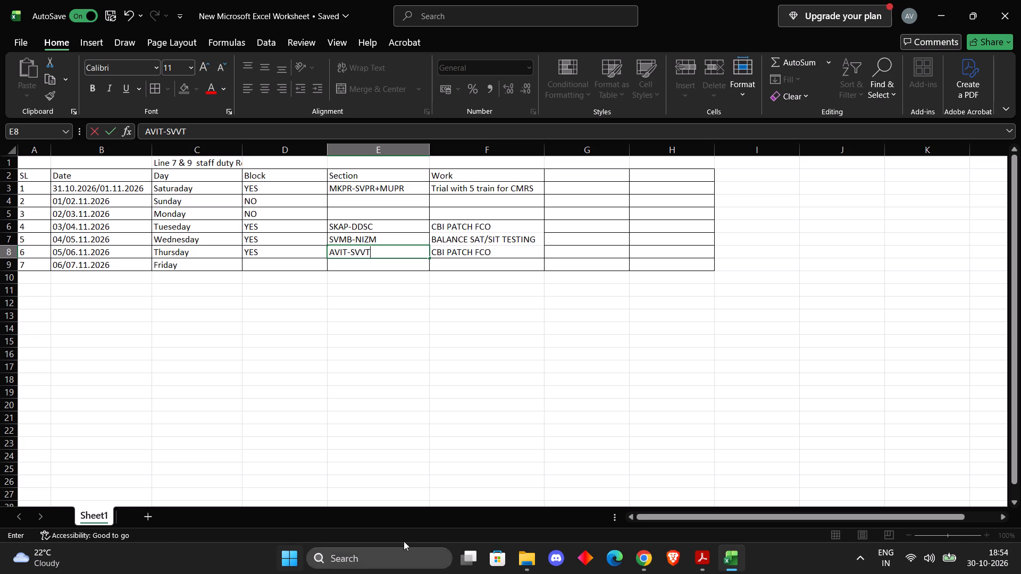
# Re-examine Thursday's Line-7 block order in the Chrome PDF, covering the restricted zone and green zone entries.
pyautogui.click(641, 555)
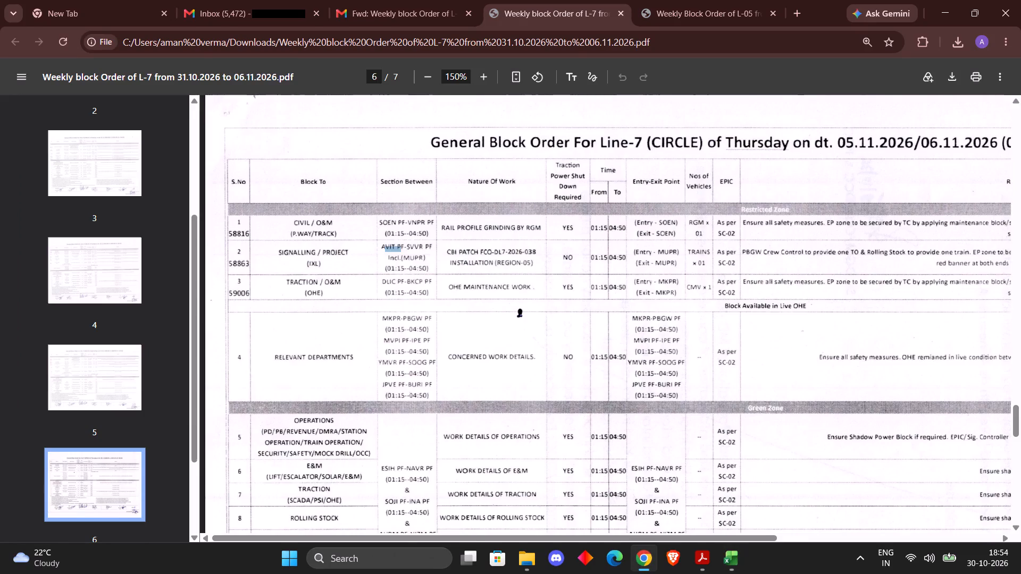
pyautogui.scroll(-3, 425, 373)
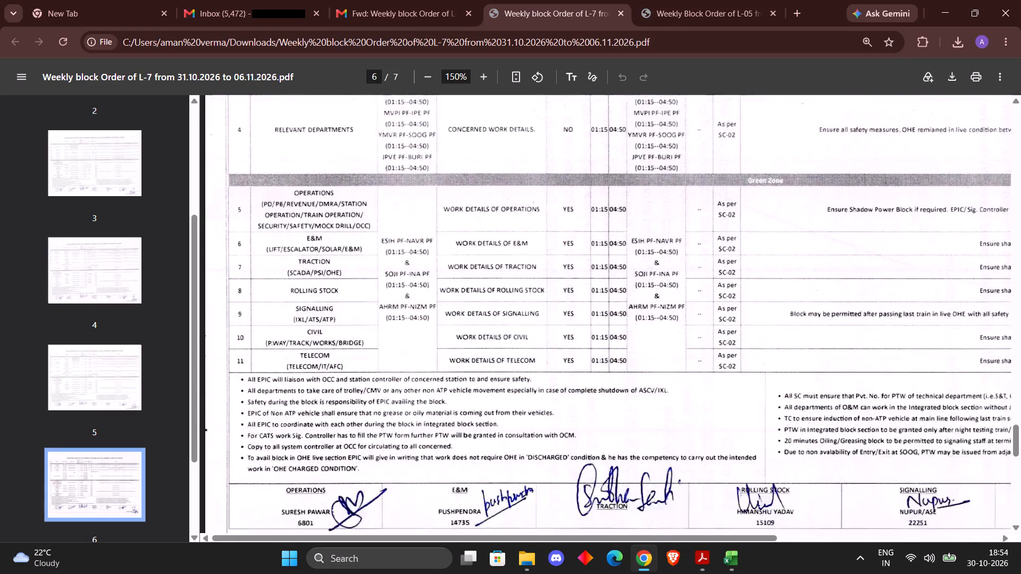
pyautogui.scroll(1, 425, 373)
pyautogui.scroll(-2, 425, 373)
pyautogui.scroll(5, 425, 373)
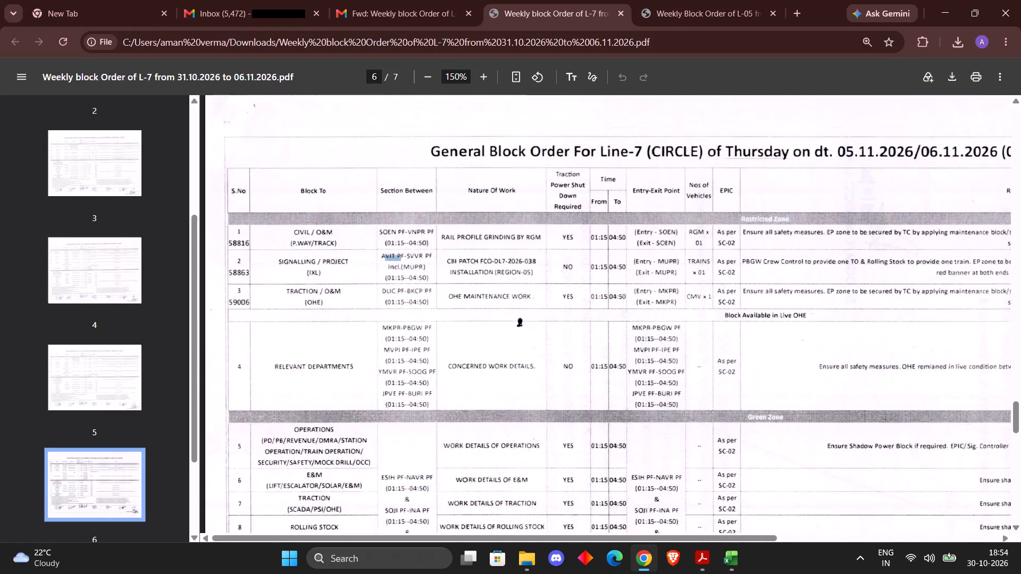
# Check Friday's block order in the Chrome PDF for signalling work and enter NO as Friday's Block status in Excel cell D9.
pyautogui.scroll(-10, 425, 373)
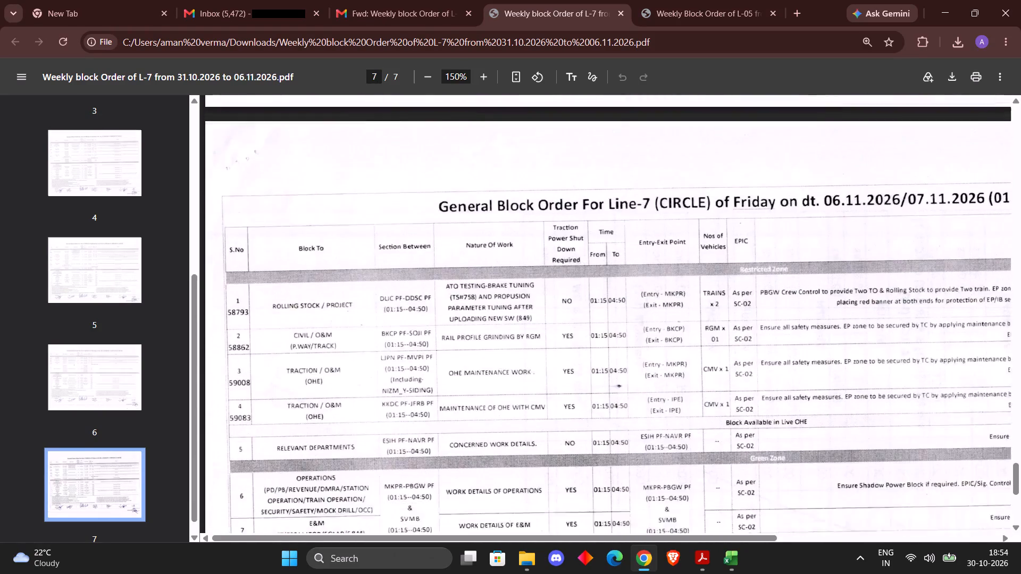
pyautogui.scroll(-3, 425, 373)
pyautogui.scroll(2, 425, 373)
pyautogui.scroll(-14, 425, 373)
pyautogui.scroll(5, 425, 373)
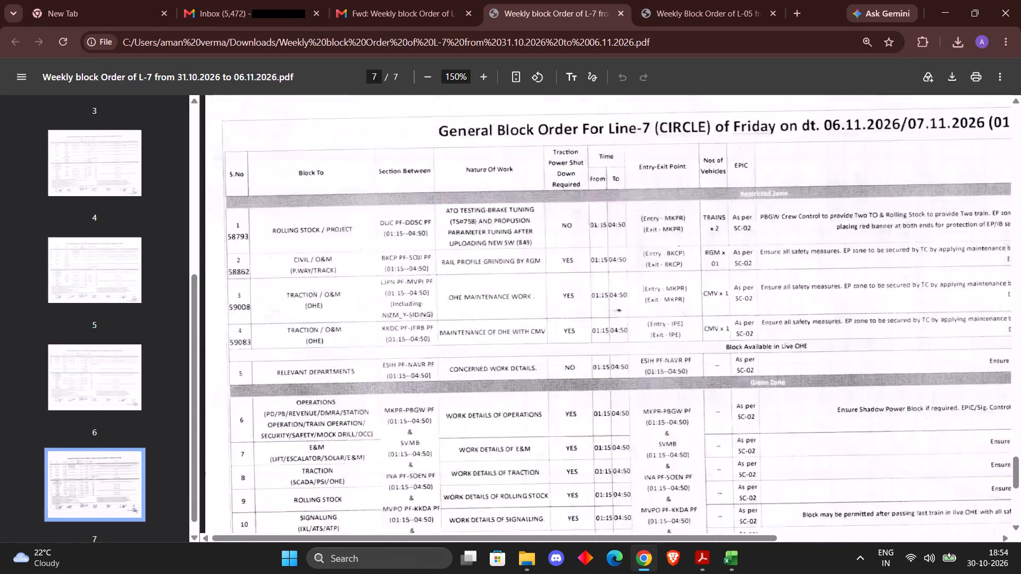
pyautogui.scroll(-2, 425, 373)
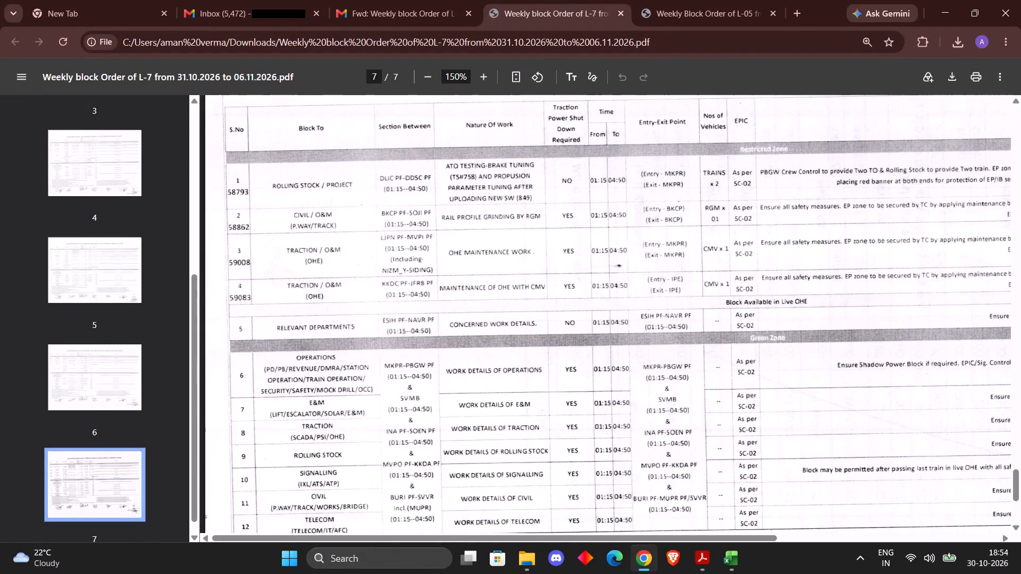
pyautogui.scroll(-1, 332, 367)
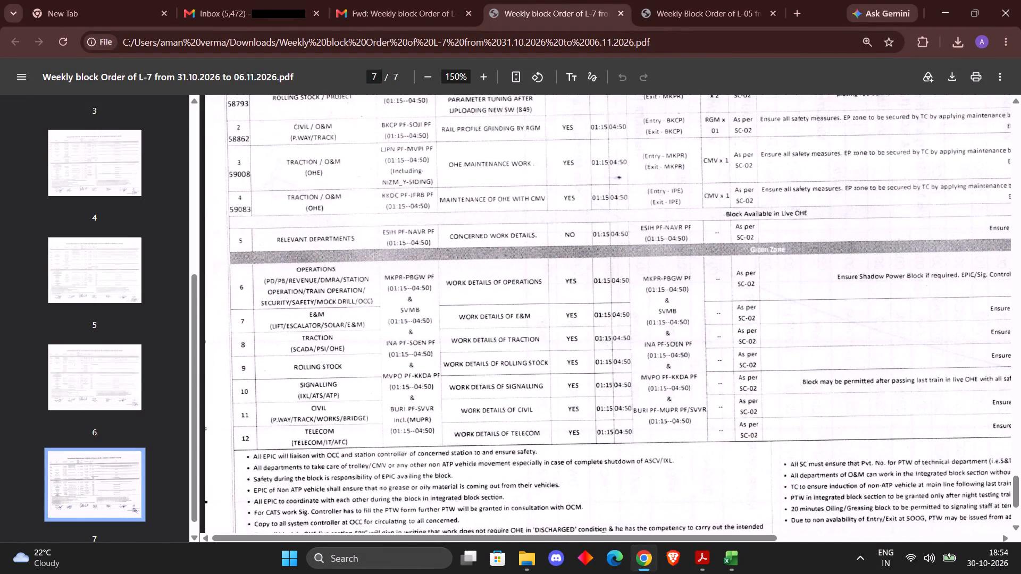
pyautogui.scroll(2, 353, 430)
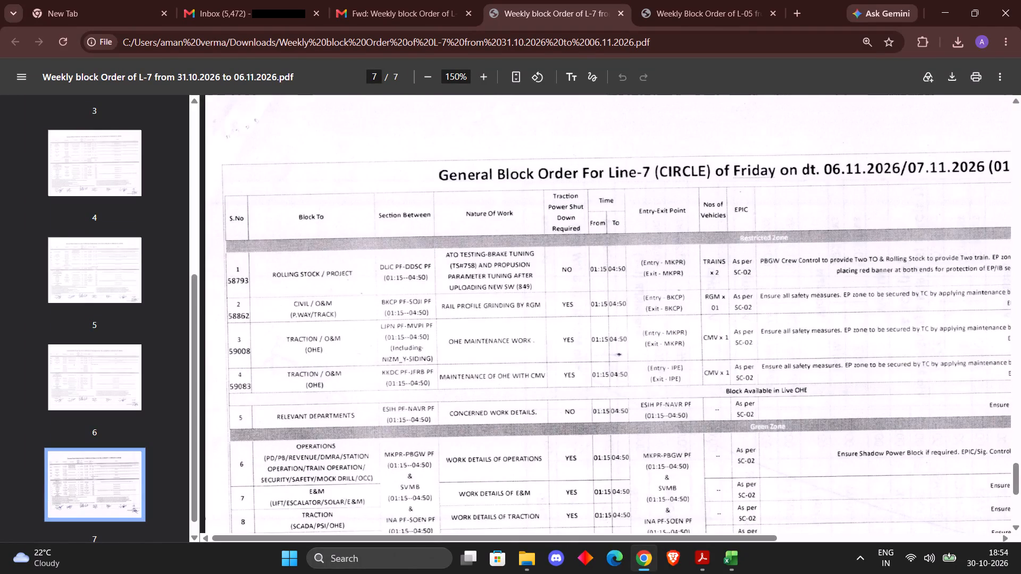
pyautogui.scroll(-1, 322, 370)
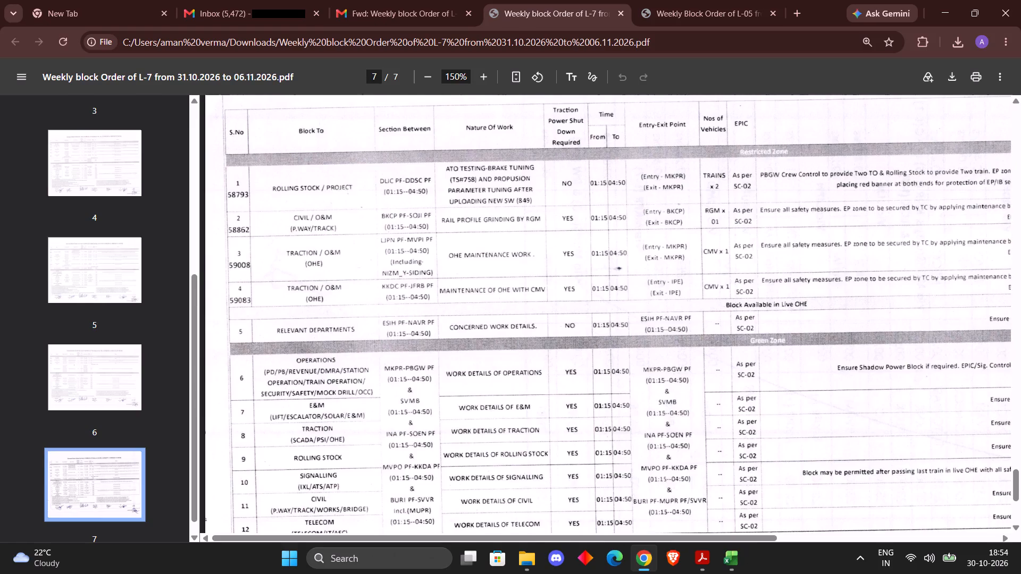
pyautogui.scroll(-1, 346, 481)
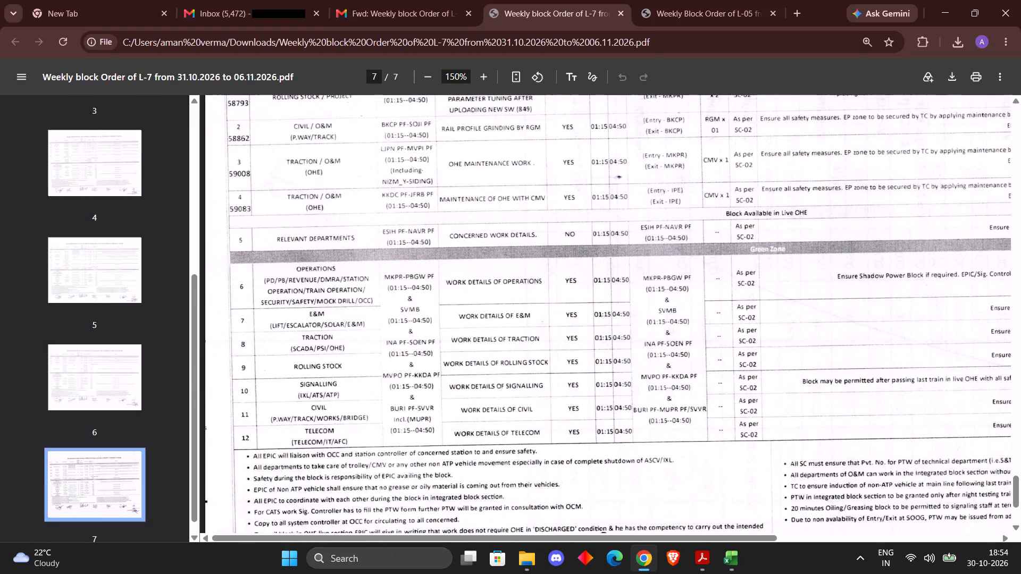
pyautogui.scroll(1, 358, 425)
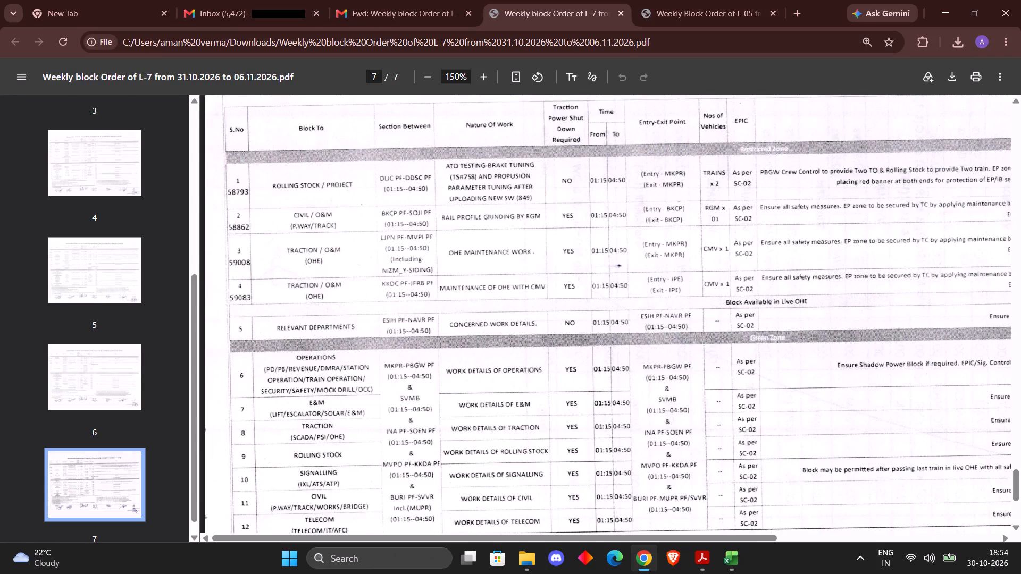
pyautogui.click(734, 554)
pyautogui.click(272, 264)
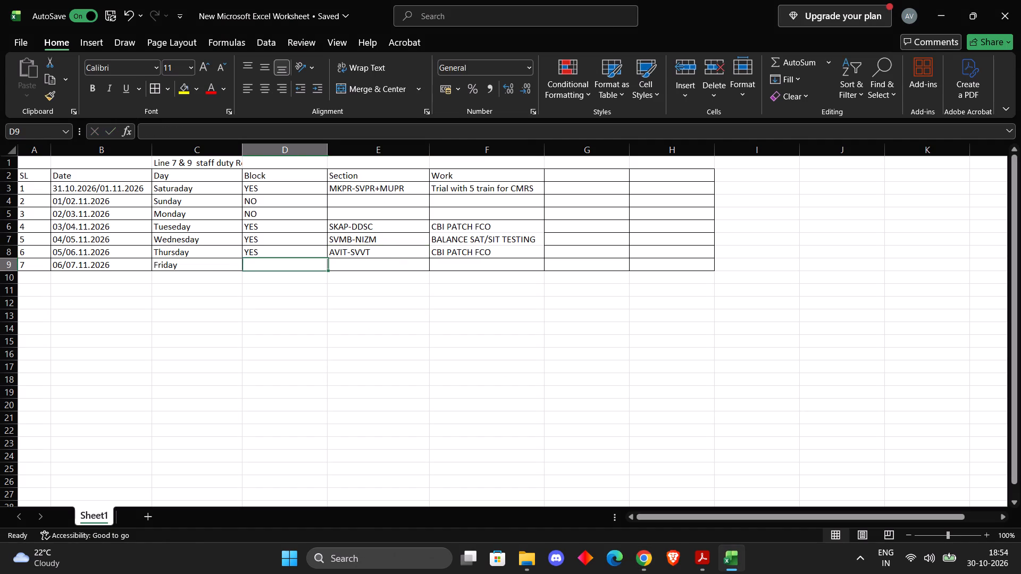
pyautogui.press('n')
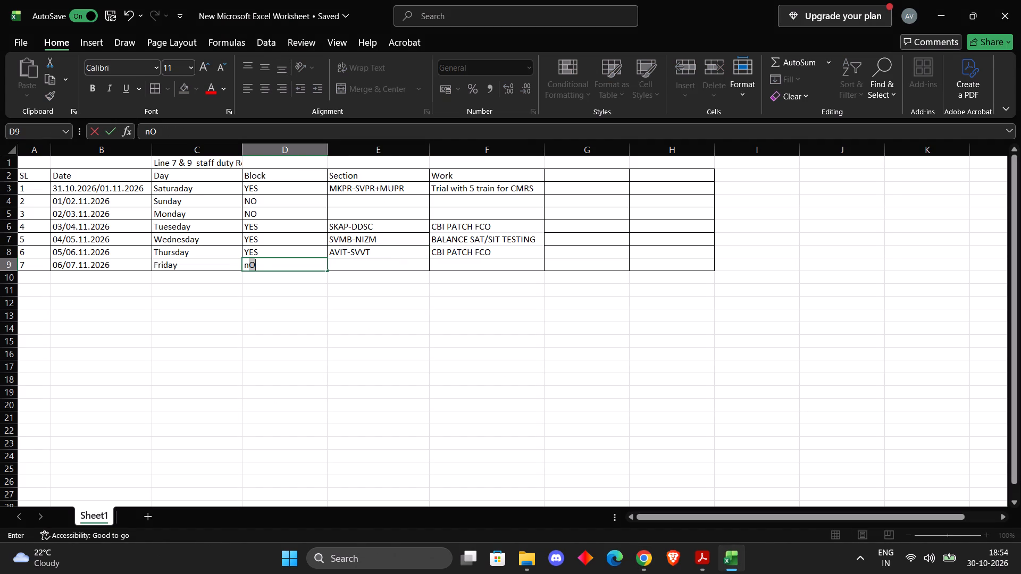
pyautogui.click(310, 303)
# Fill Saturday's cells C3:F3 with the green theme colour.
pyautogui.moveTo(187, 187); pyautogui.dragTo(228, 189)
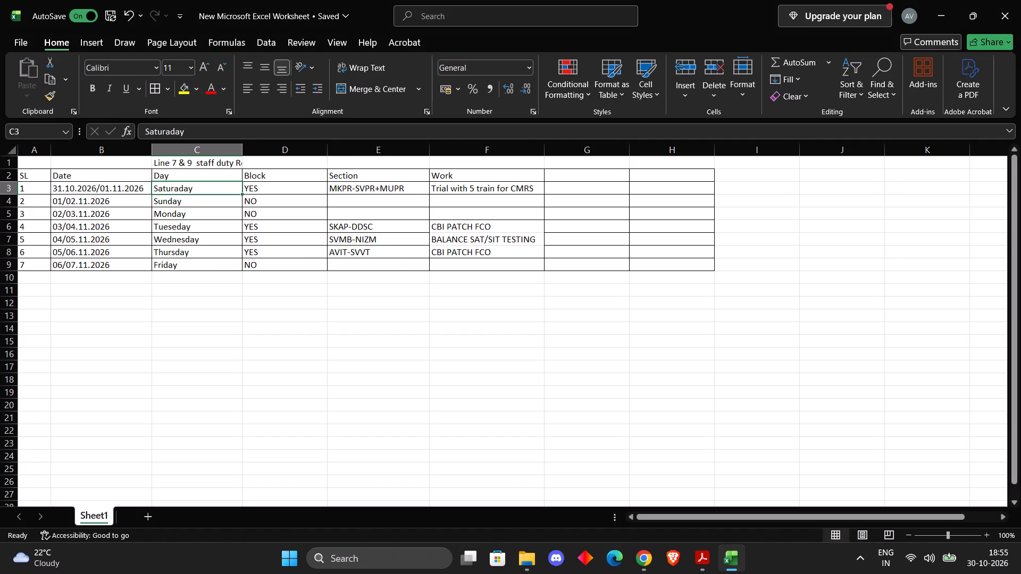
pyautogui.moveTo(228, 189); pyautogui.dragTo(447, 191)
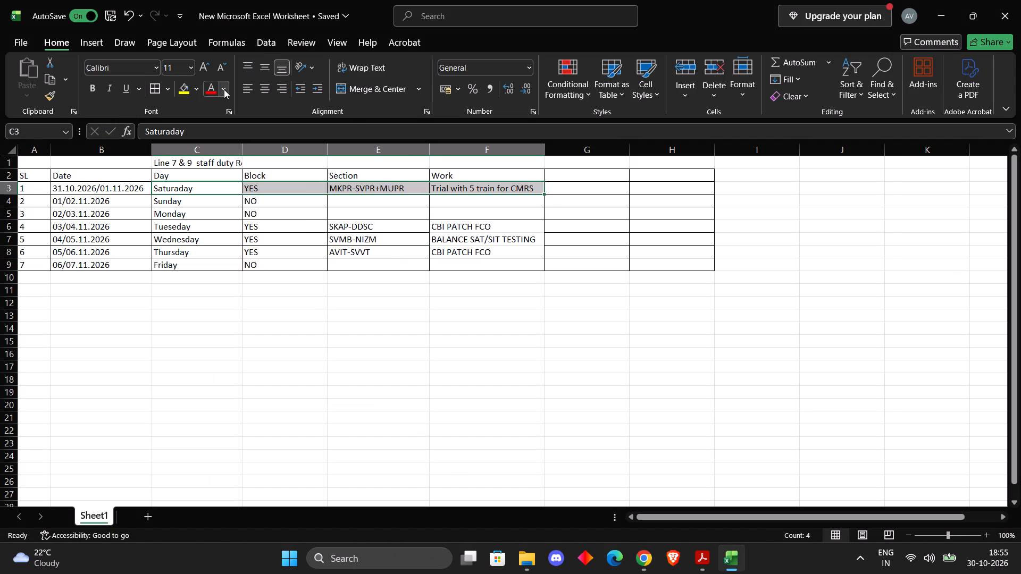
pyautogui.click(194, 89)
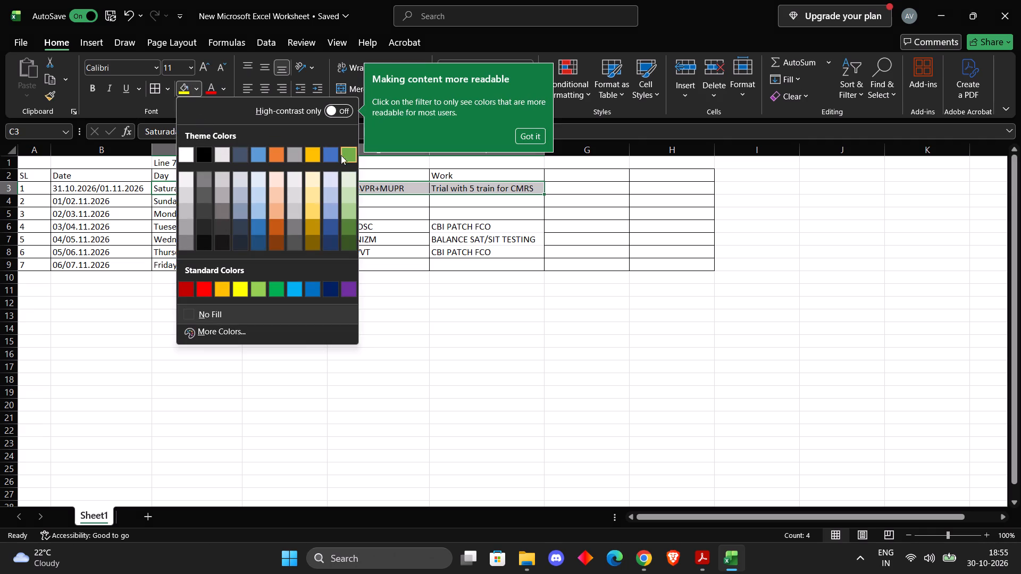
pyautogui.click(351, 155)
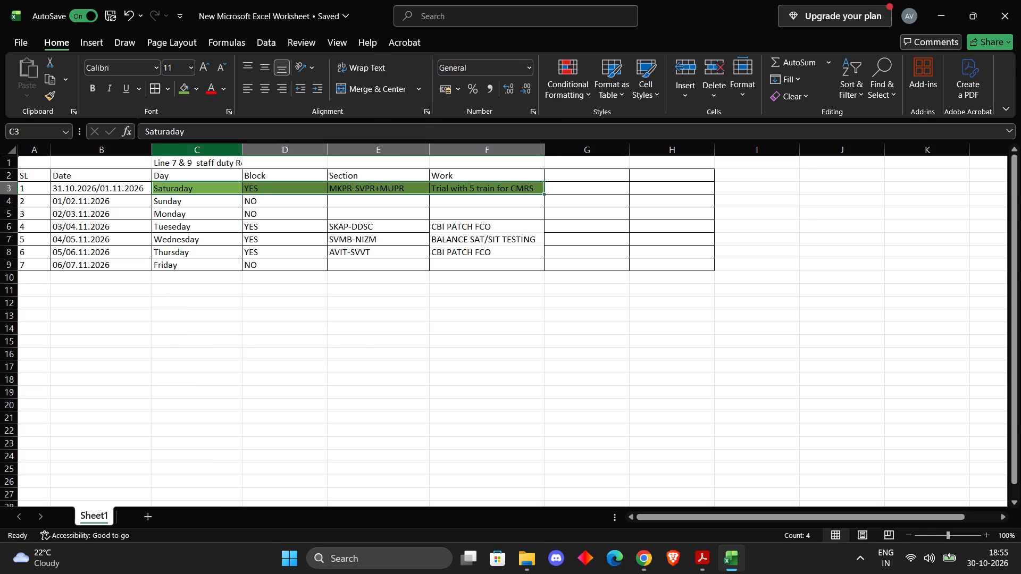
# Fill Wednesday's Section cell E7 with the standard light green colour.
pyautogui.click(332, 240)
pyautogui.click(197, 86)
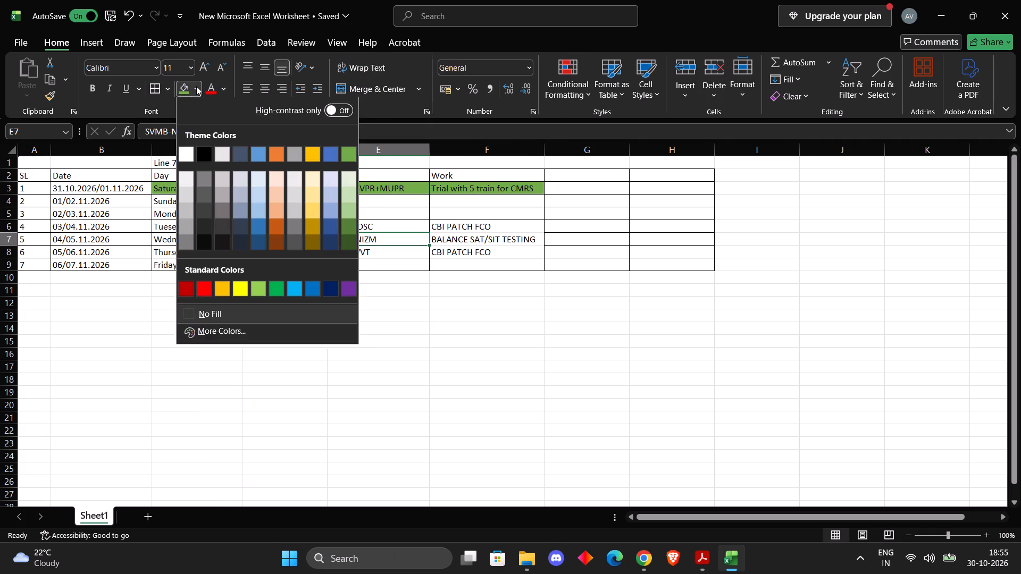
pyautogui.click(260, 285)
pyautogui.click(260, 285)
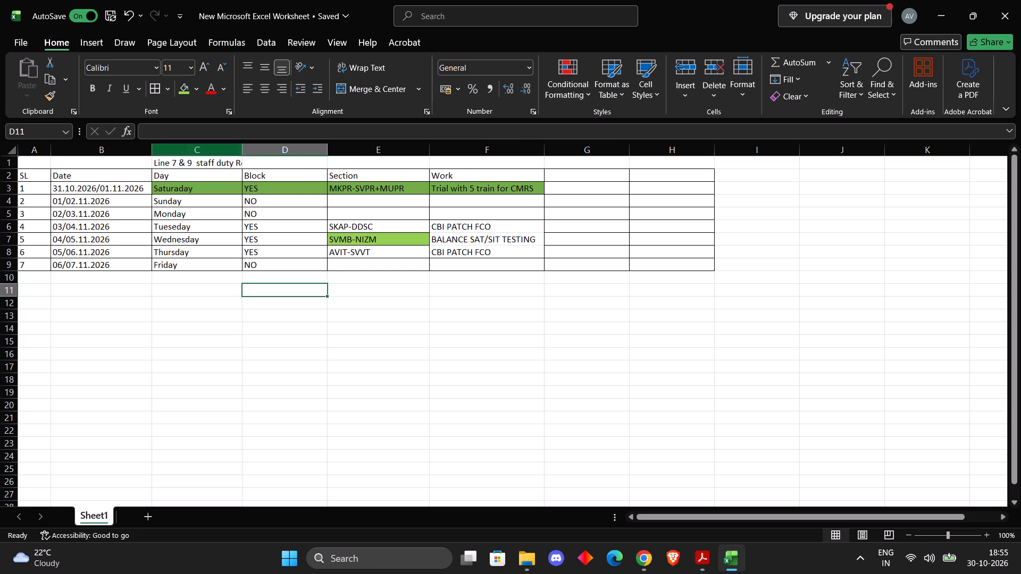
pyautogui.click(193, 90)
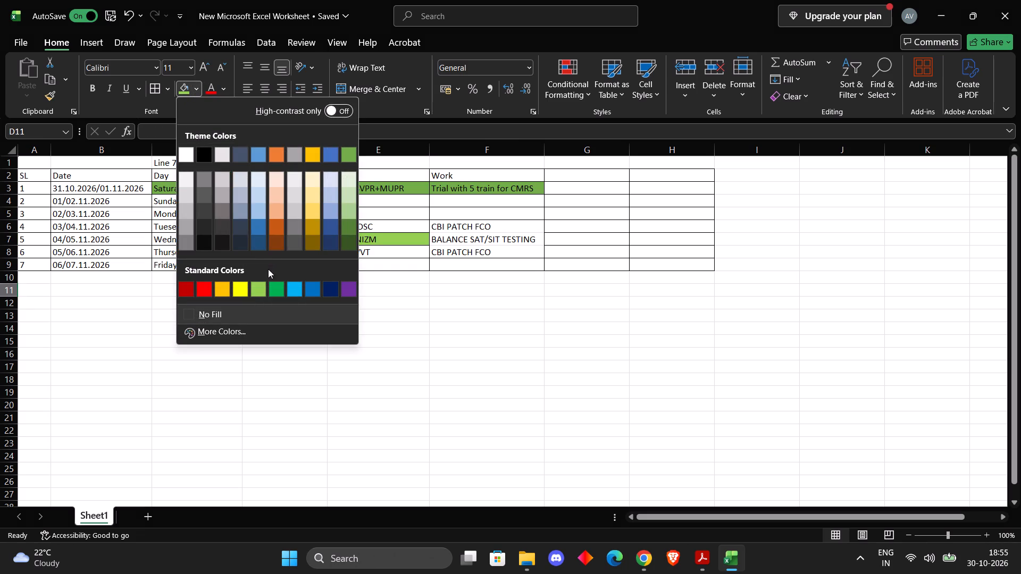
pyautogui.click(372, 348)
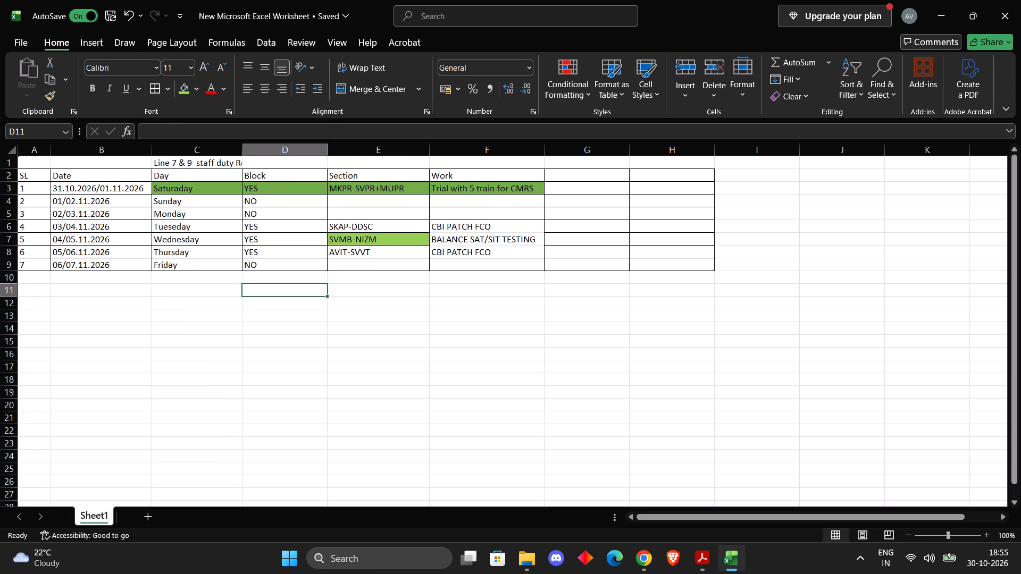
# Fill the block days' rows, Saturday B3:F3 and Tuesday to Thursday B6:F8, with standard light green.
pyautogui.moveTo(66, 186); pyautogui.dragTo(225, 191)
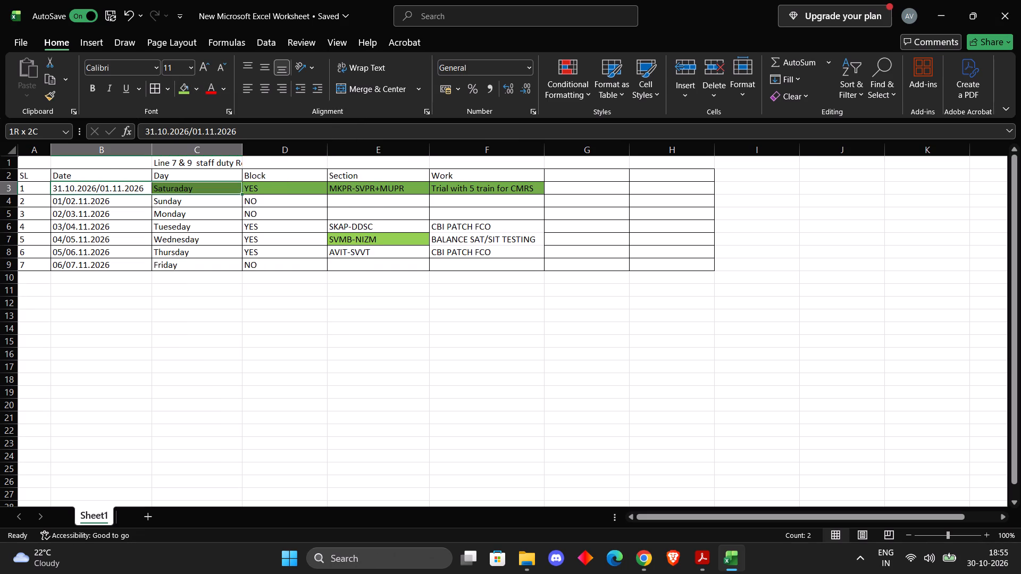
pyautogui.moveTo(225, 191); pyautogui.dragTo(514, 190)
pyautogui.click(197, 85)
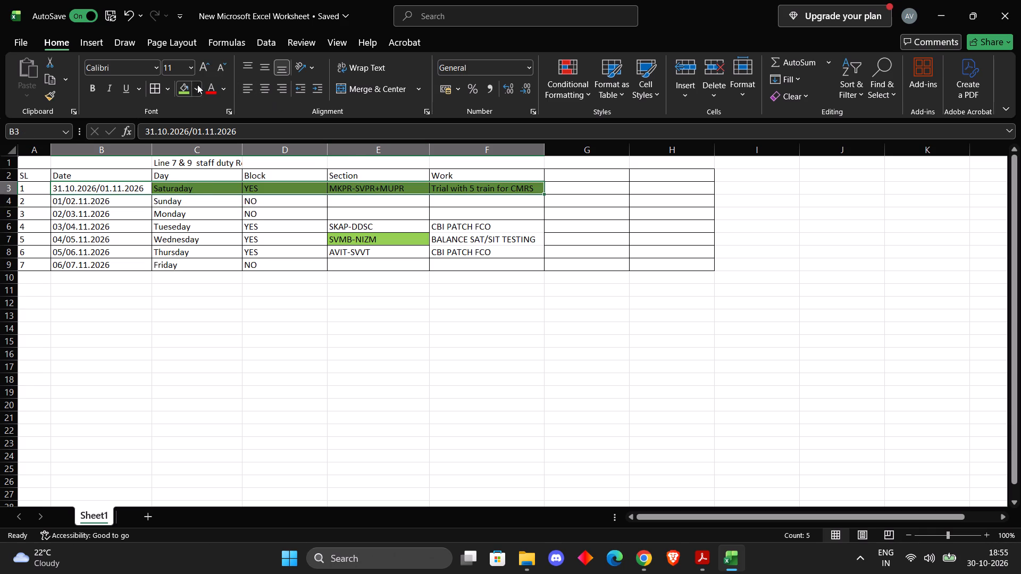
pyautogui.click(254, 290)
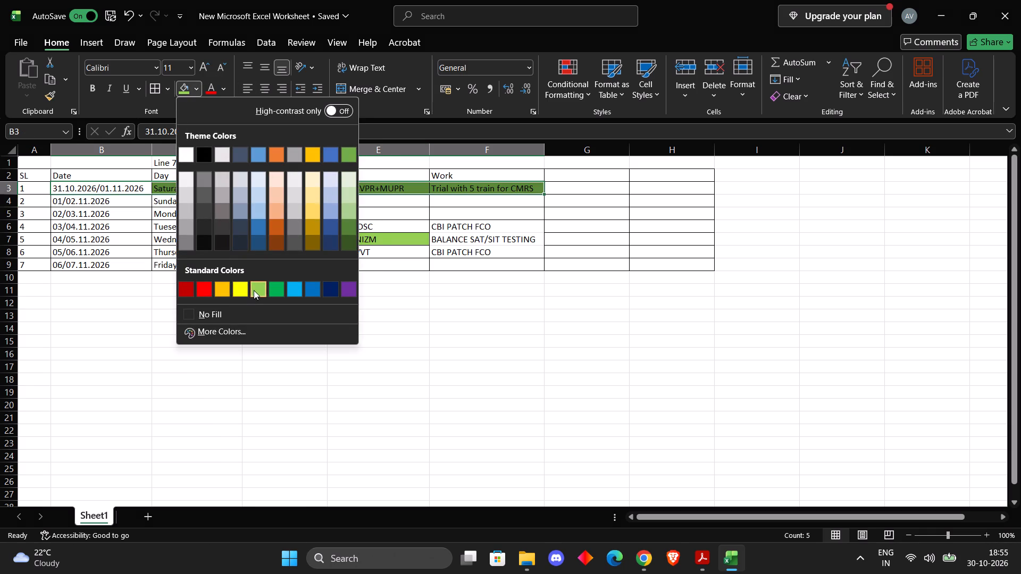
pyautogui.click(322, 343)
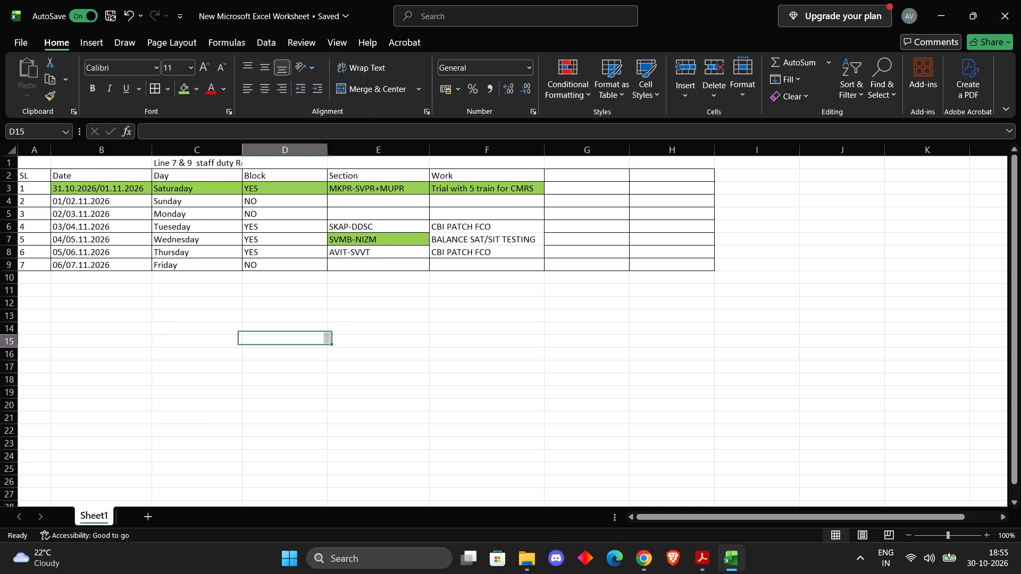
pyautogui.moveTo(83, 228); pyautogui.dragTo(243, 232)
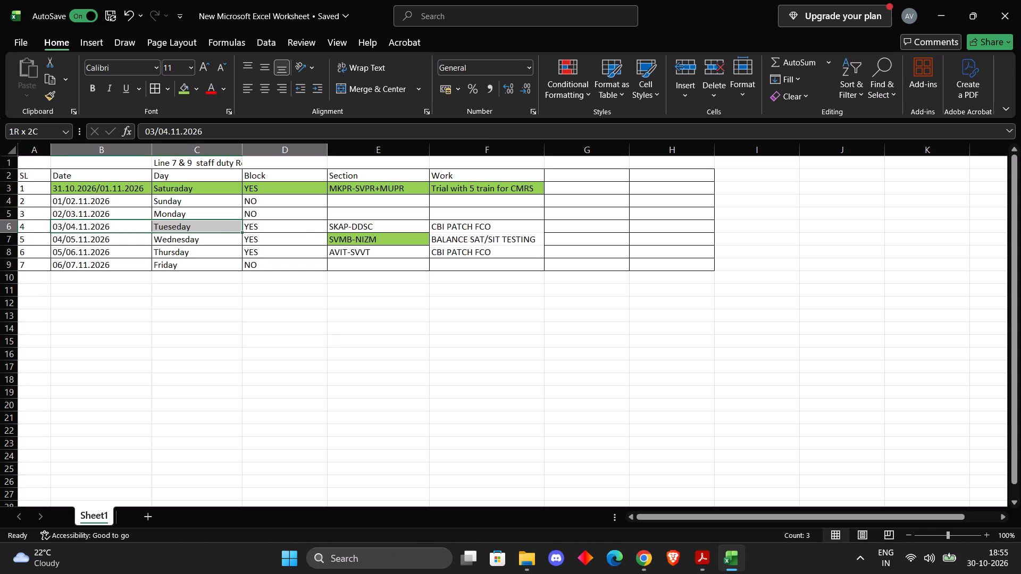
pyautogui.moveTo(243, 232); pyautogui.dragTo(488, 250)
pyautogui.click(184, 89)
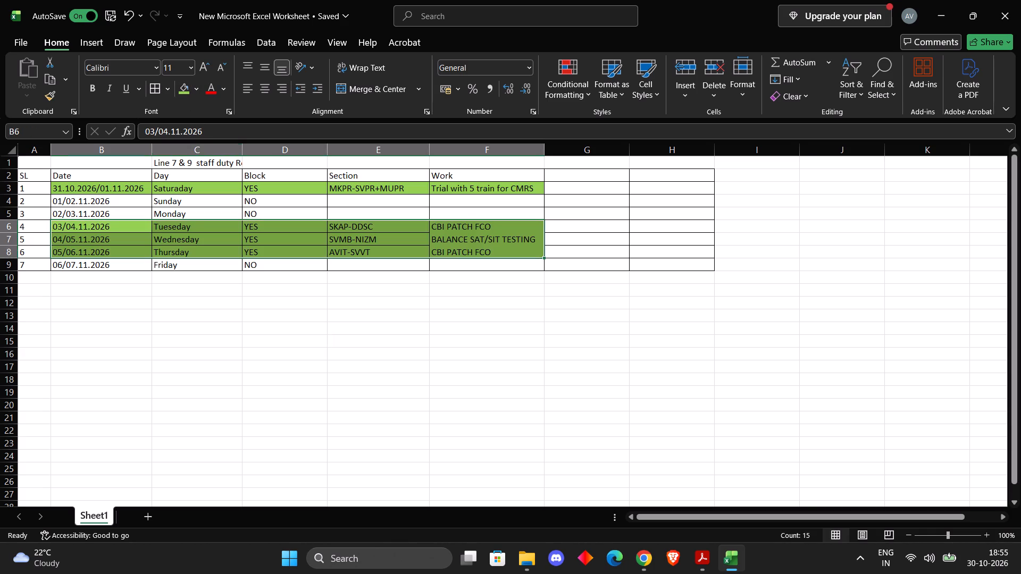
pyautogui.click(333, 352)
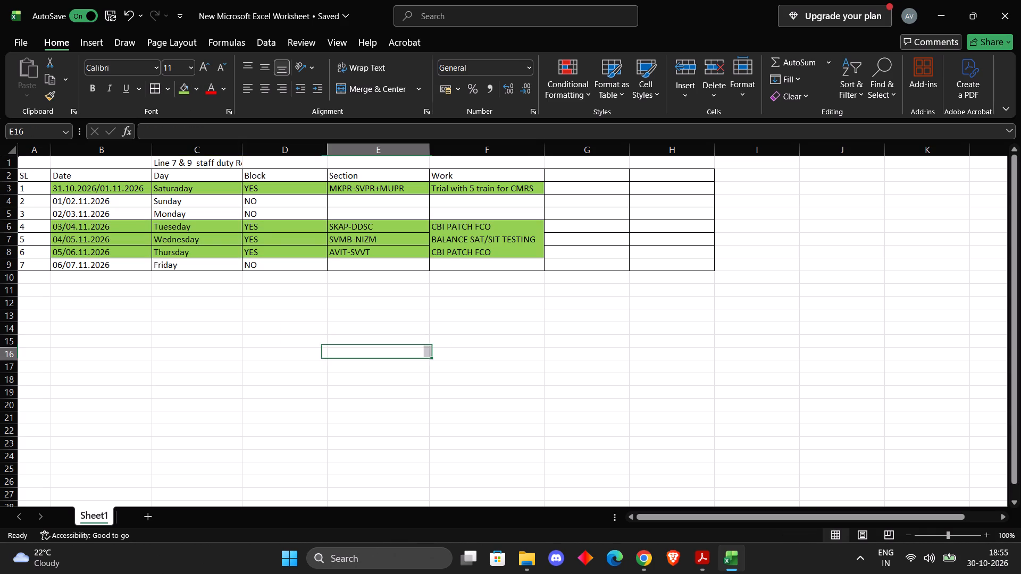
# Fill the rows of the days without a block, Sunday and Monday B4:F5 and Friday B9:F9, with standard yellow.
pyautogui.moveTo(104, 202); pyautogui.dragTo(455, 214)
pyautogui.click(199, 88)
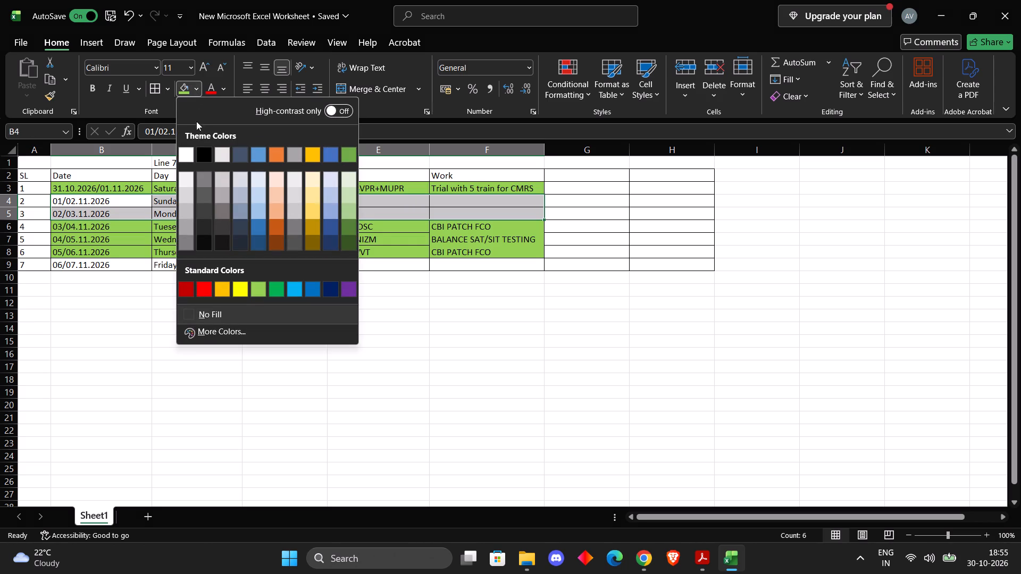
pyautogui.click(243, 292)
pyautogui.click(318, 346)
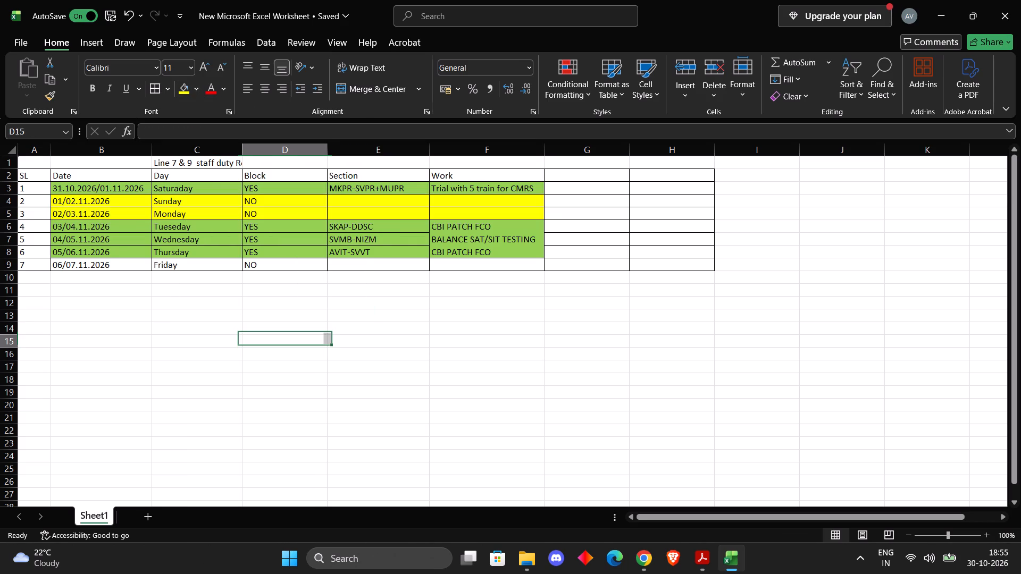
pyautogui.moveTo(97, 267); pyautogui.dragTo(102, 266)
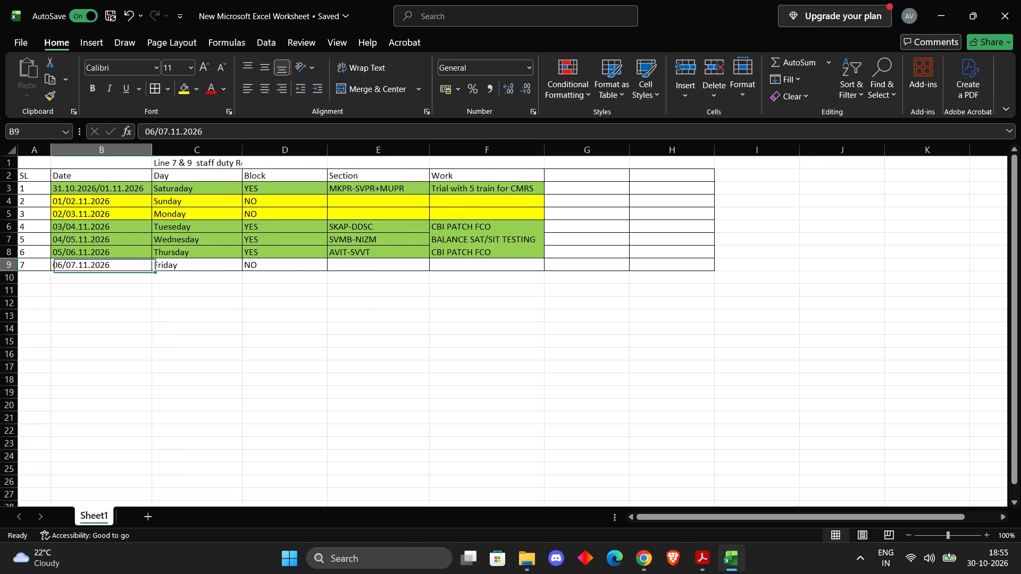
pyautogui.moveTo(102, 266); pyautogui.dragTo(461, 268)
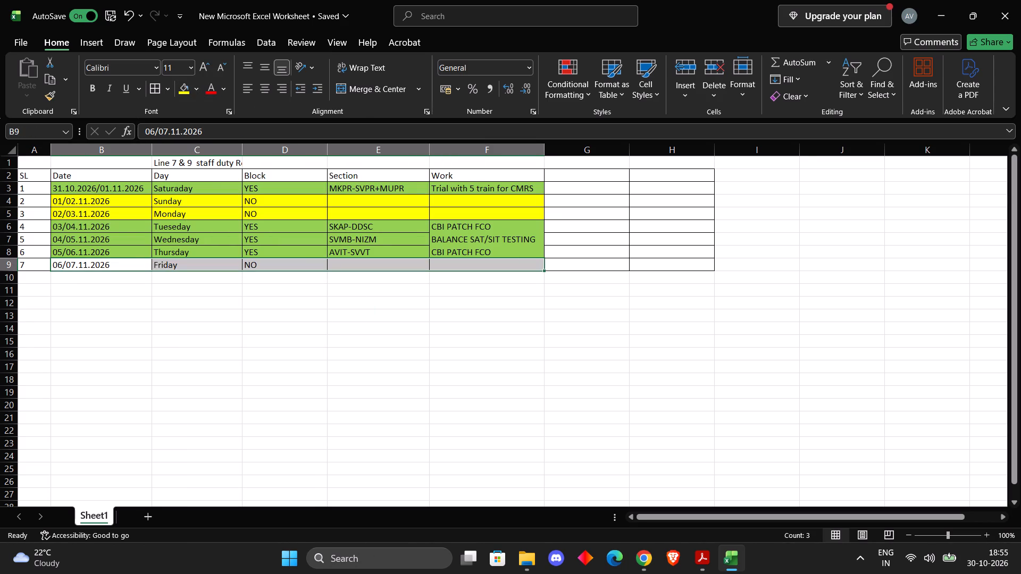
pyautogui.click(183, 89)
pyautogui.click(329, 335)
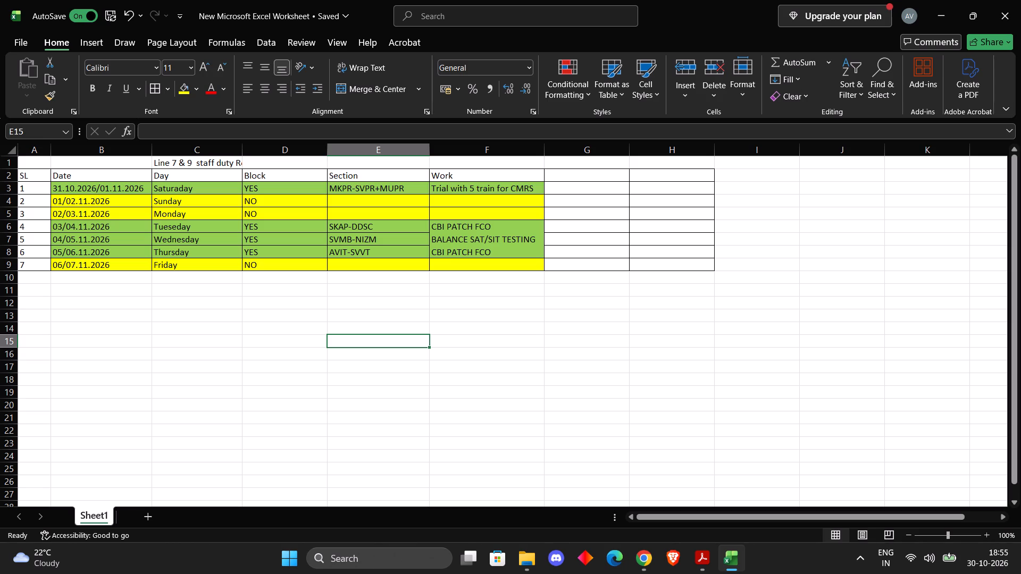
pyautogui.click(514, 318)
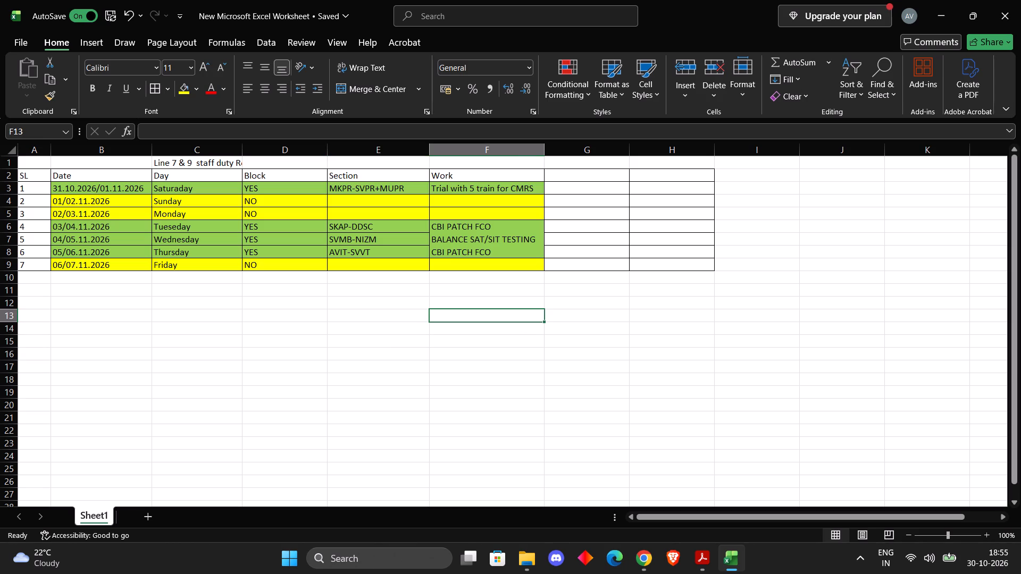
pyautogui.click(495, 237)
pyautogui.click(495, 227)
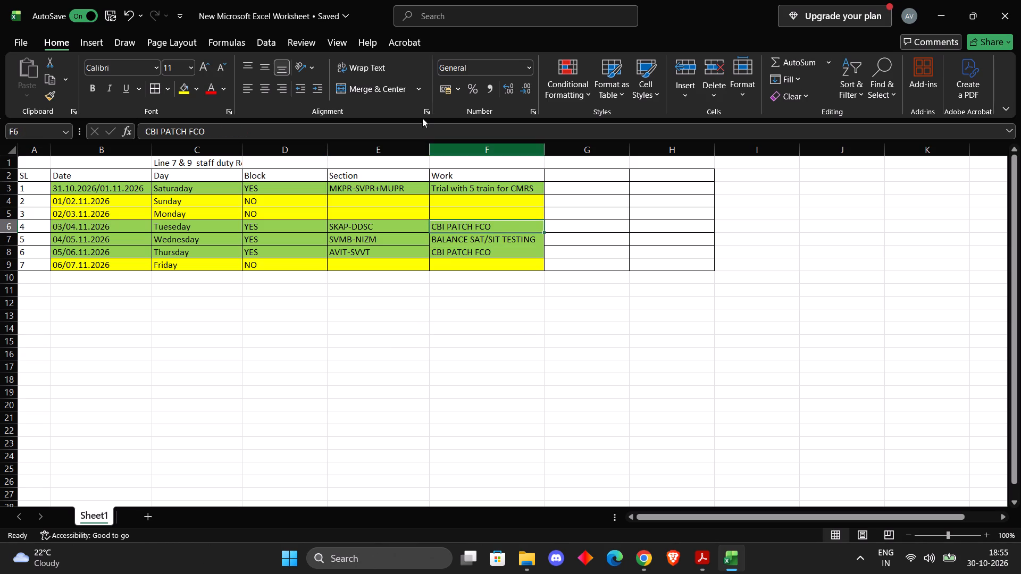
# Apply borders to the Work cells F6 and F7 for Tuesday and Wednesday.
pyautogui.click(163, 82)
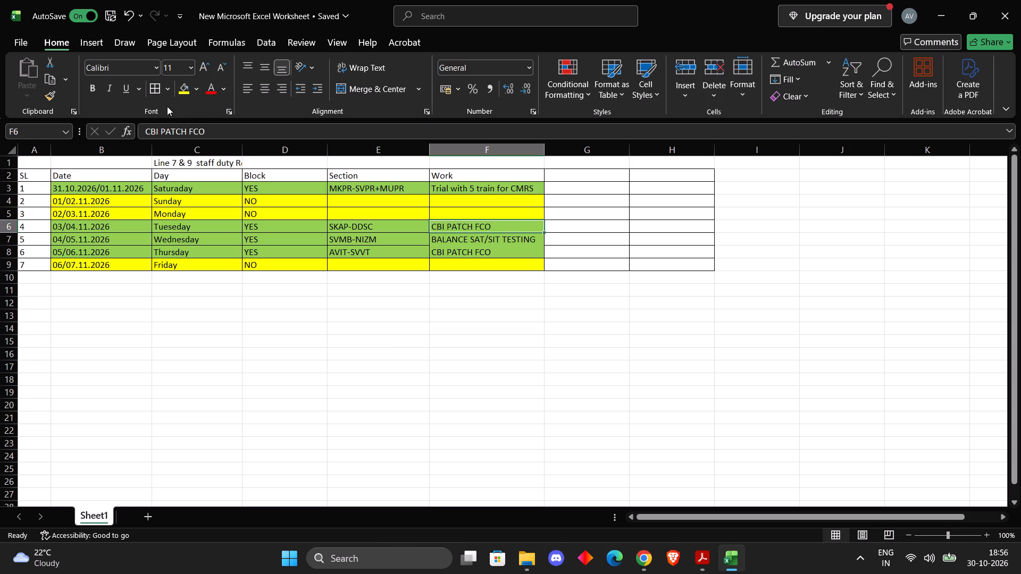
pyautogui.click(463, 326)
pyautogui.click(495, 243)
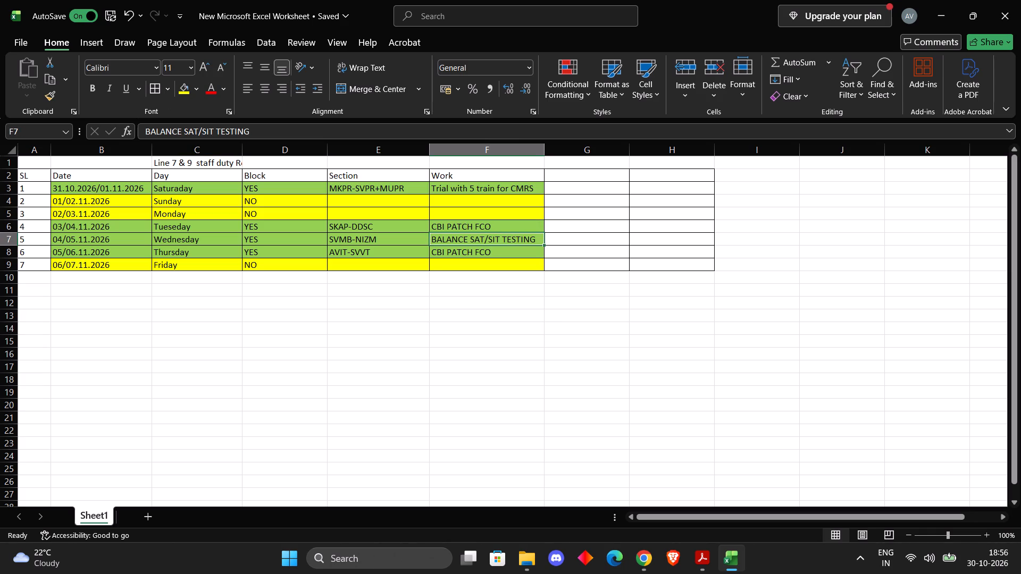
pyautogui.click(153, 94)
pyautogui.click(416, 331)
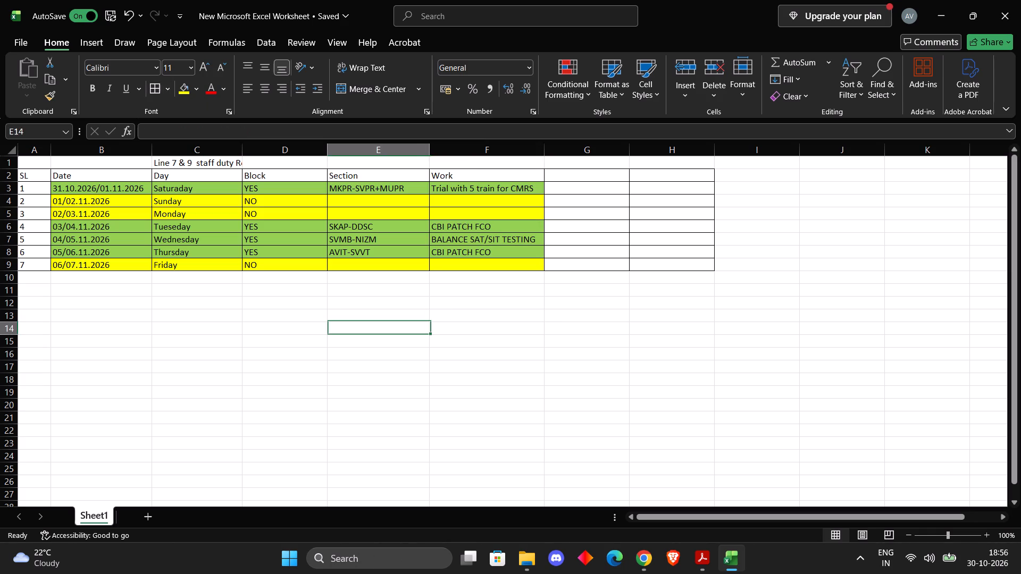
pyautogui.click(487, 251)
pyautogui.click(535, 328)
pyautogui.click(628, 309)
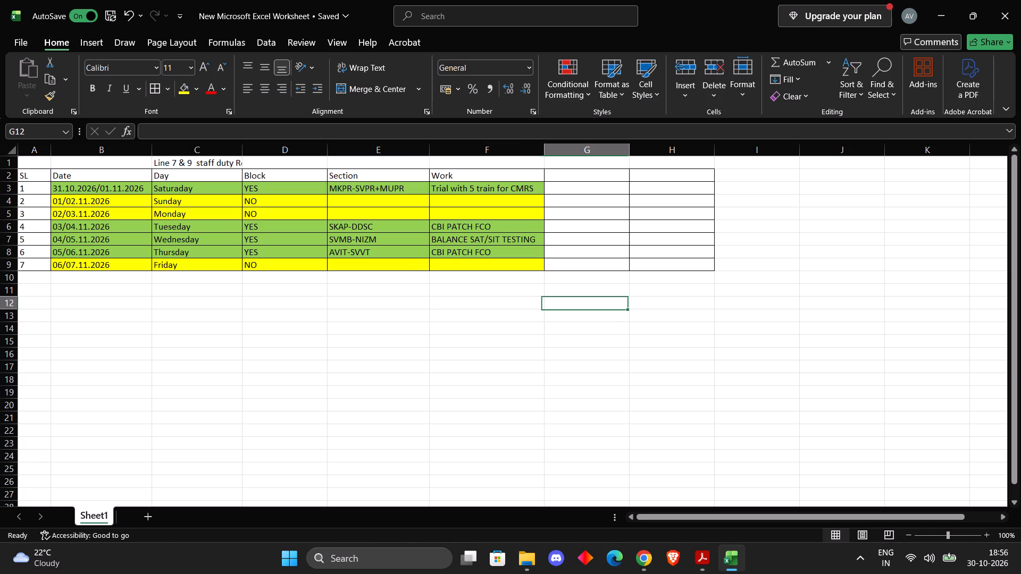
# Enter the column header "NO of Staff Require" in cell G2, beside Work.
pyautogui.click(587, 176)
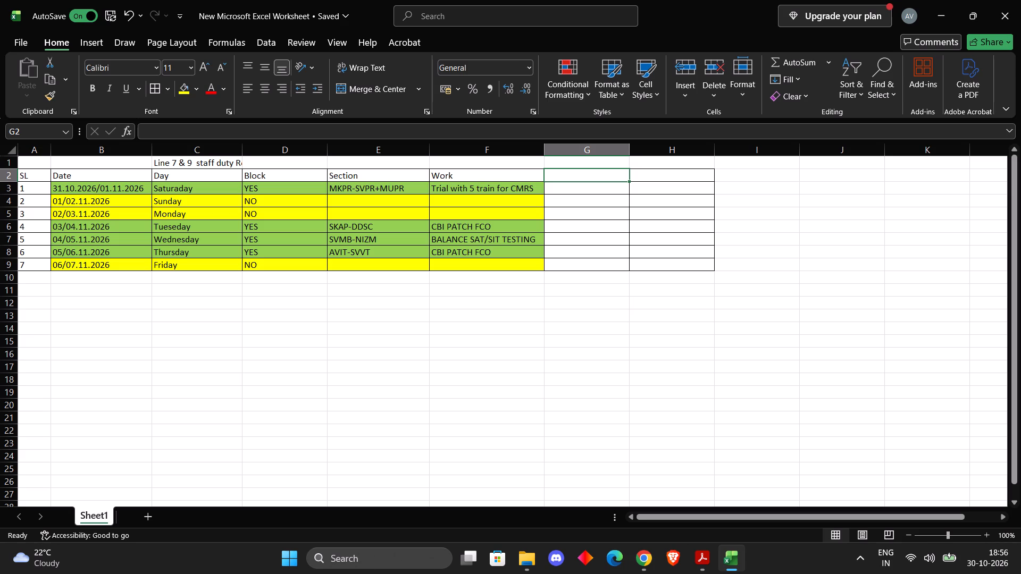
pyautogui.click(587, 176)
pyautogui.write('NO')
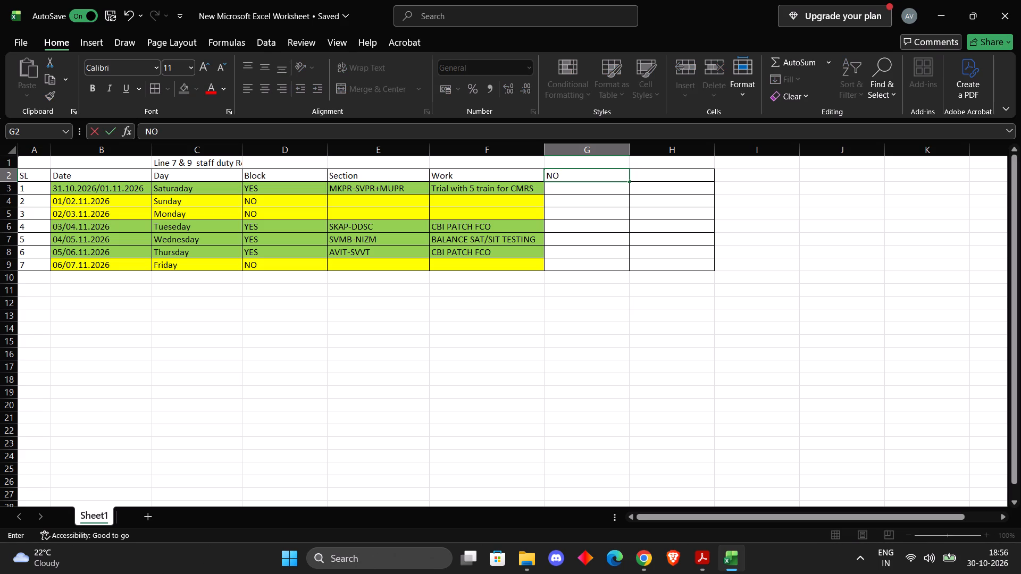
pyautogui.press('space')
pyautogui.write('of')
pyautogui.press('space')
pyautogui.write('Staff')
pyautogui.press('space')
pyautogui.write('Require')
pyautogui.press('space')
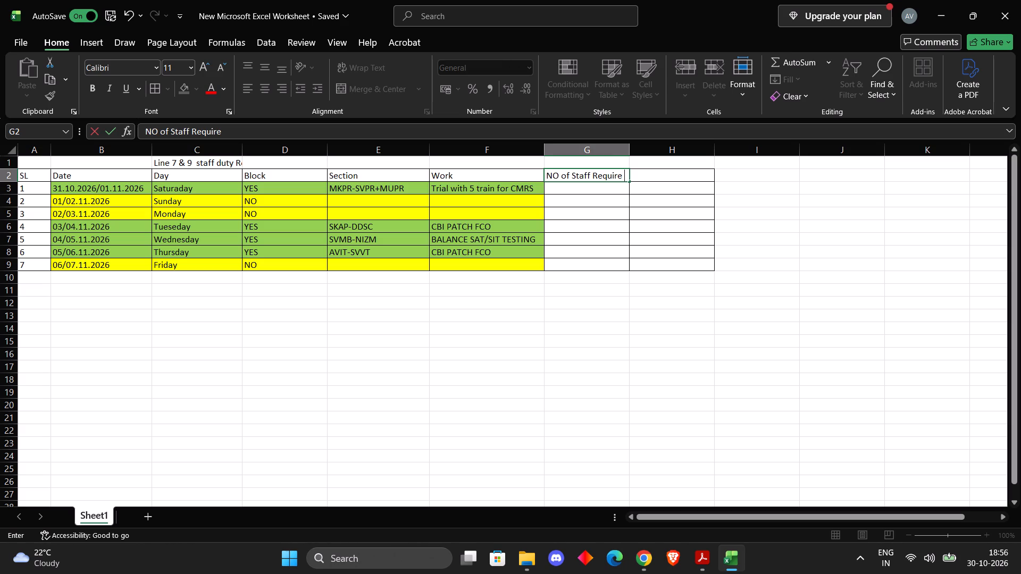
pyautogui.click(705, 244)
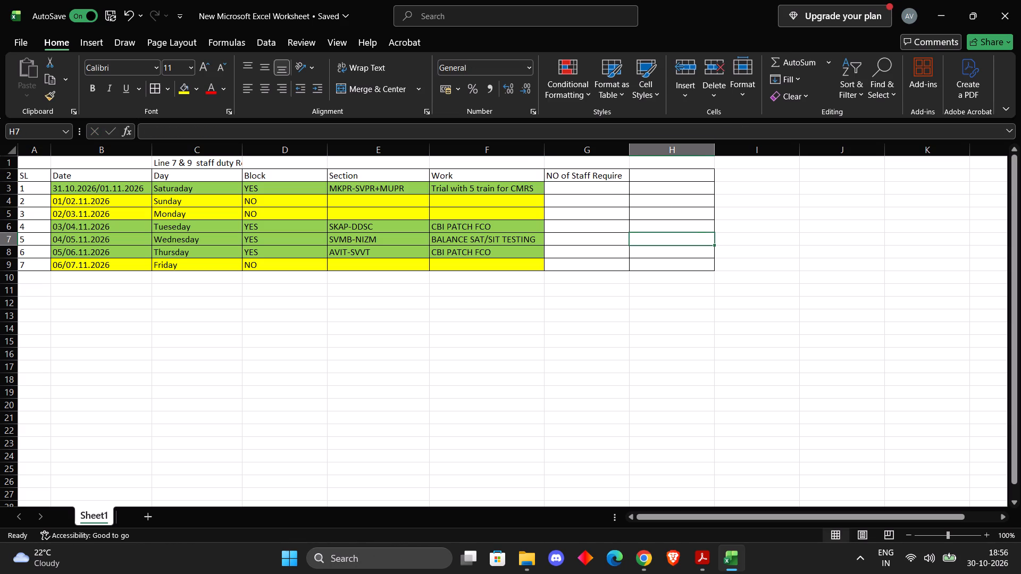
# Widen column H and enter the header "On duty Staff Name" in cell H2.
pyautogui.moveTo(715, 149); pyautogui.dragTo(747, 146)
pyautogui.click(752, 232)
pyautogui.click(669, 177)
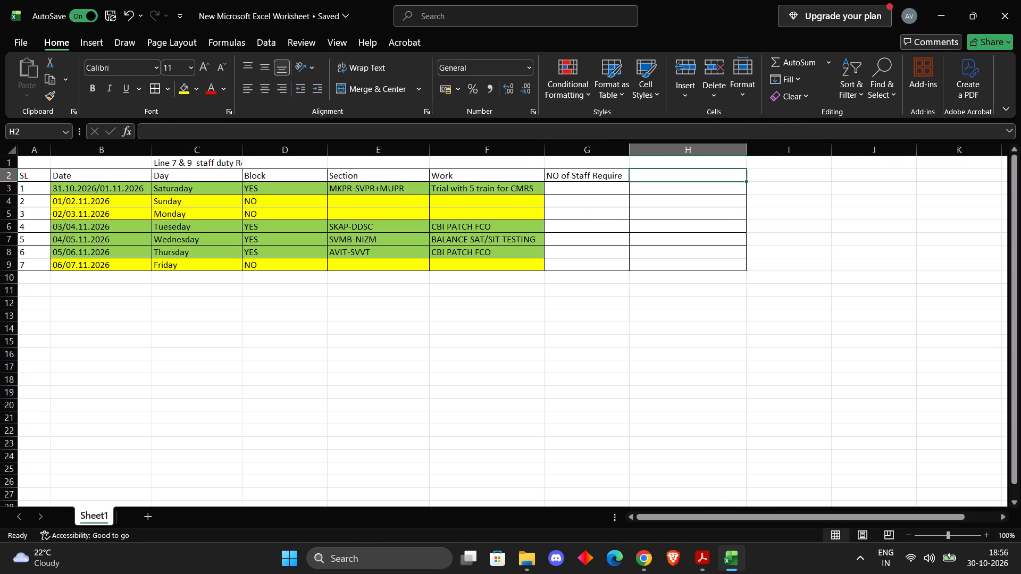
pyautogui.write('On')
pyautogui.press('space')
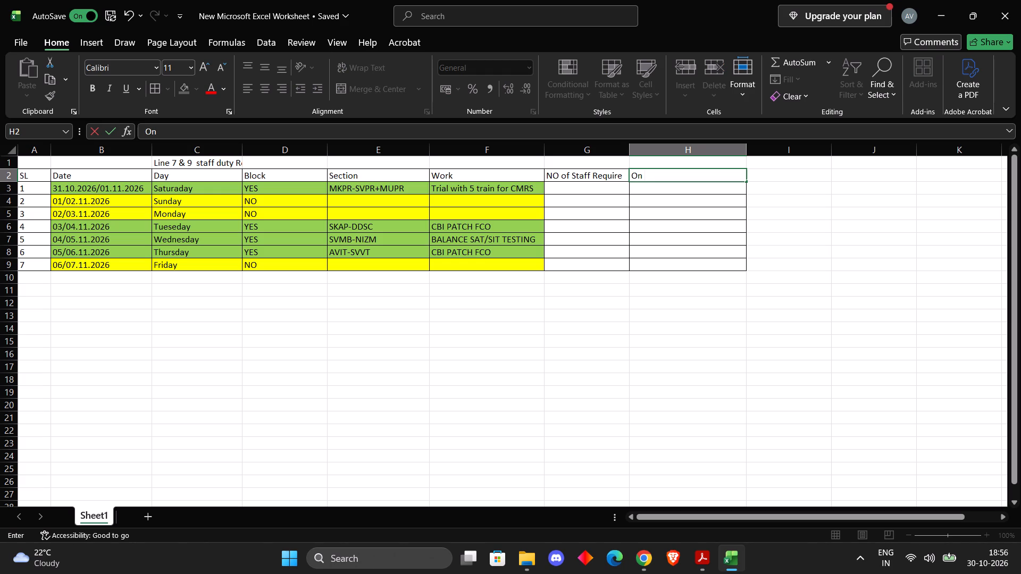
pyautogui.write('duty Staff')
pyautogui.press('space')
pyautogui.write('Name')
pyautogui.press('space')
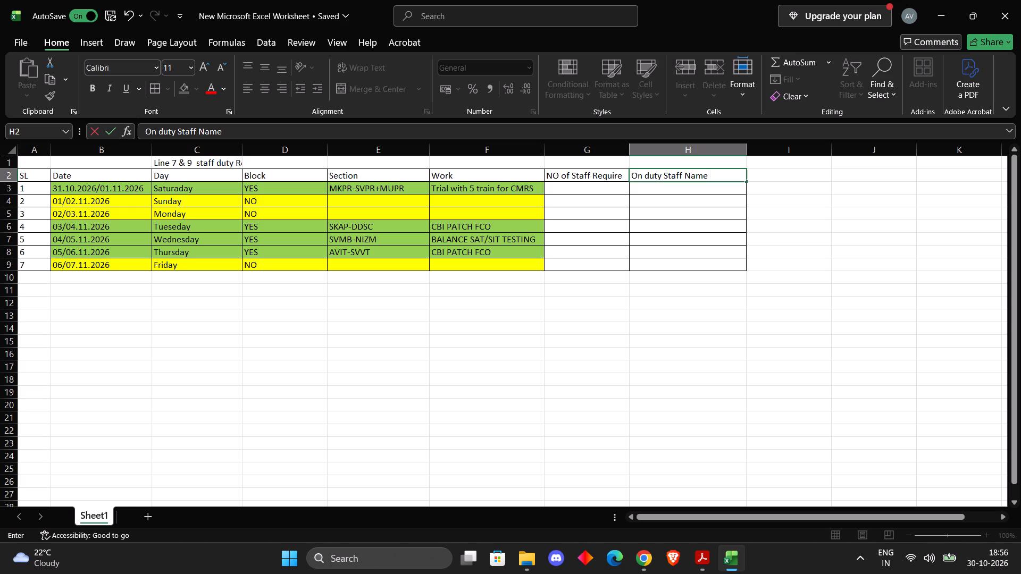
pyautogui.click(774, 298)
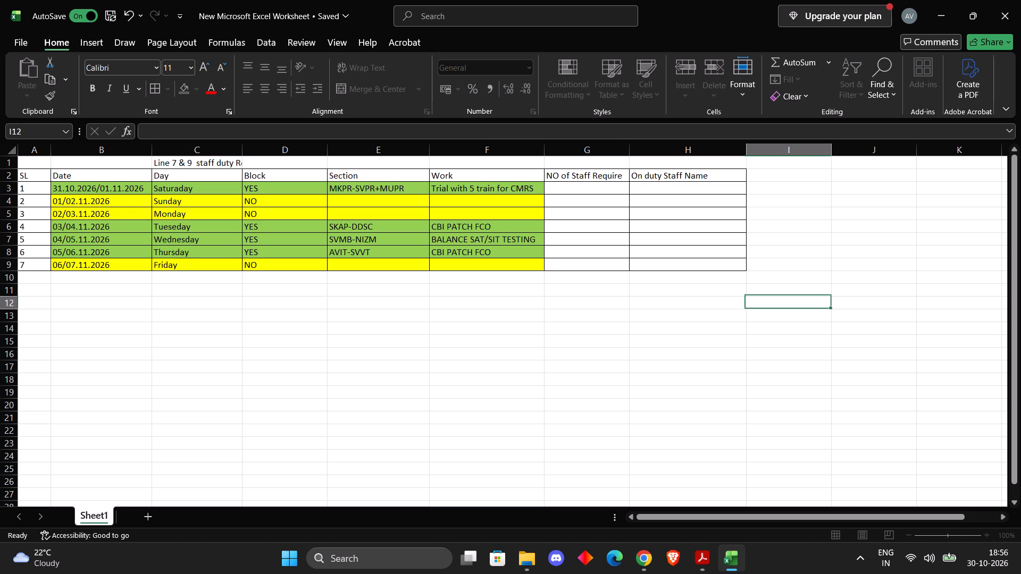
# Narrow column H slightly, keeping the On duty Staff Name header fully readable.
pyautogui.moveTo(746, 146); pyautogui.dragTo(727, 149)
pyautogui.click(754, 356)
pyautogui.click(534, 356)
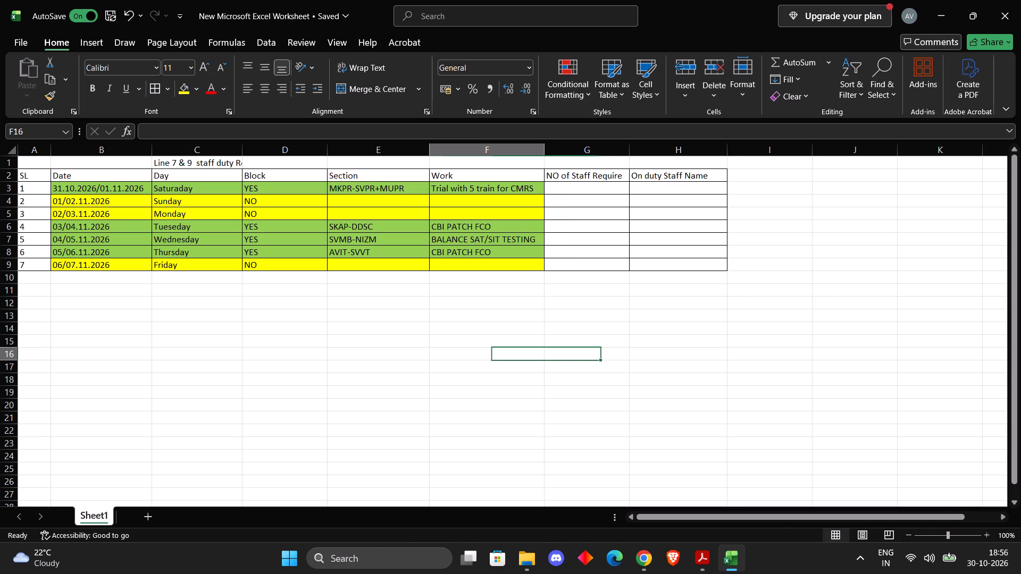
pyautogui.click(687, 343)
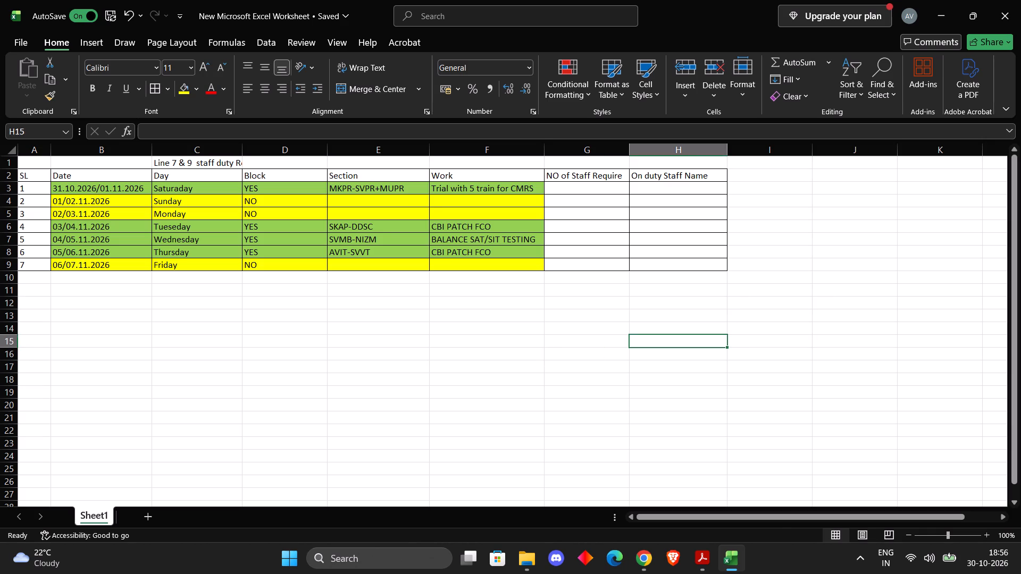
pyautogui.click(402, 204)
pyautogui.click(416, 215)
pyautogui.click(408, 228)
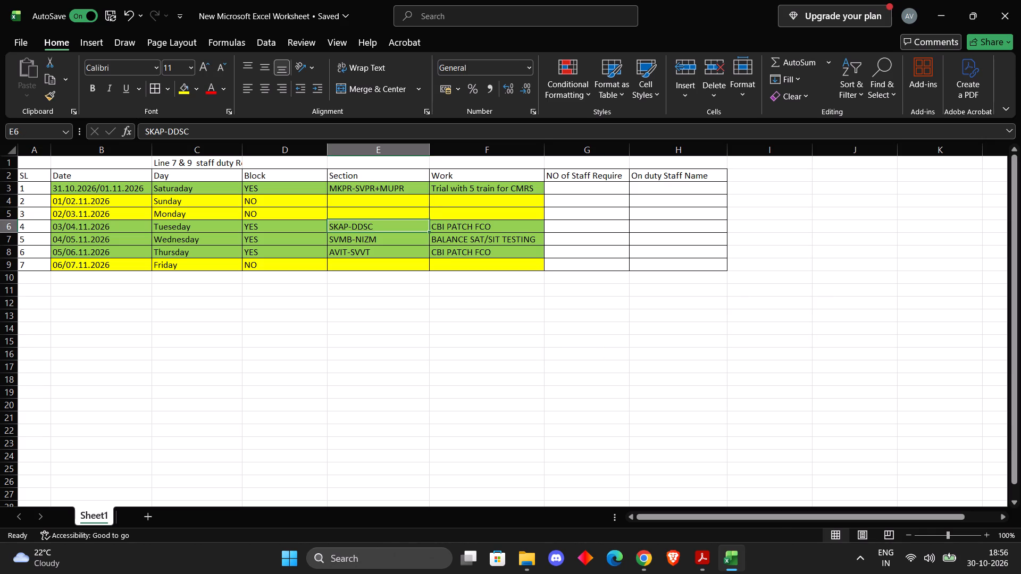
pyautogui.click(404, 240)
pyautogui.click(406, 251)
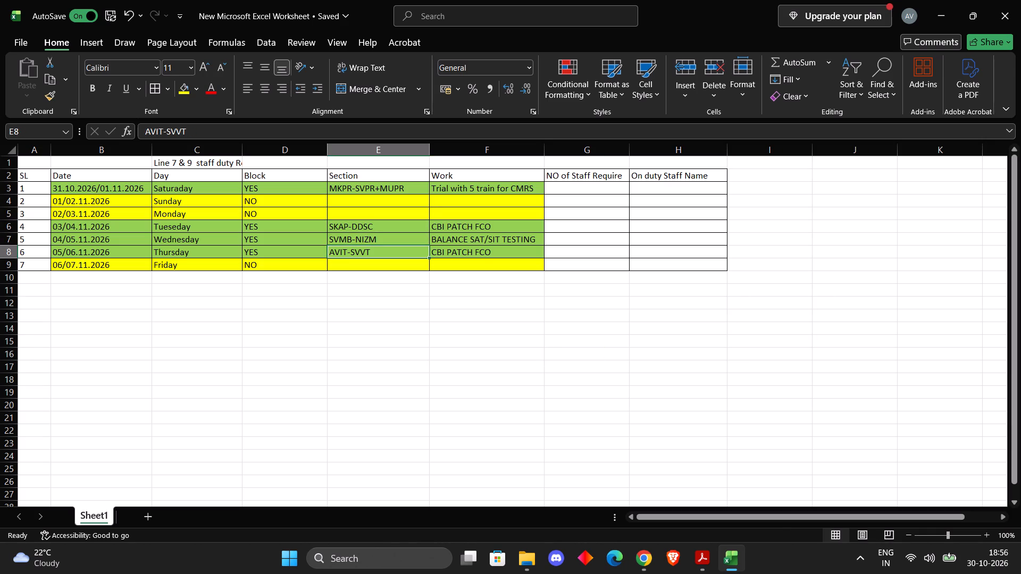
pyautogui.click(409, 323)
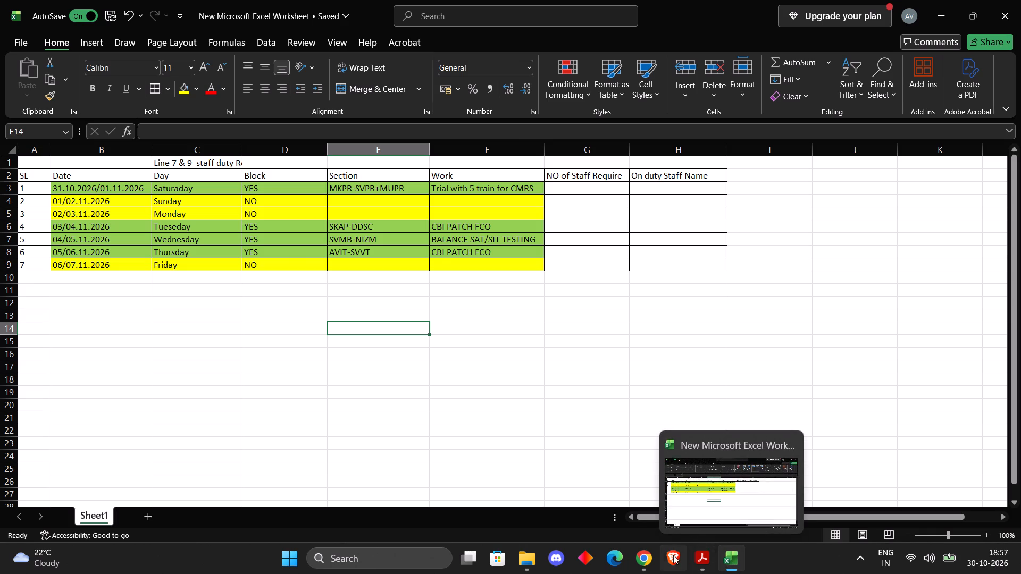
# Switch to Chrome and look back through the daily block tables in the L-7 weekly block order PDF.
pyautogui.click(645, 555)
pyautogui.scroll(6, 583, 306)
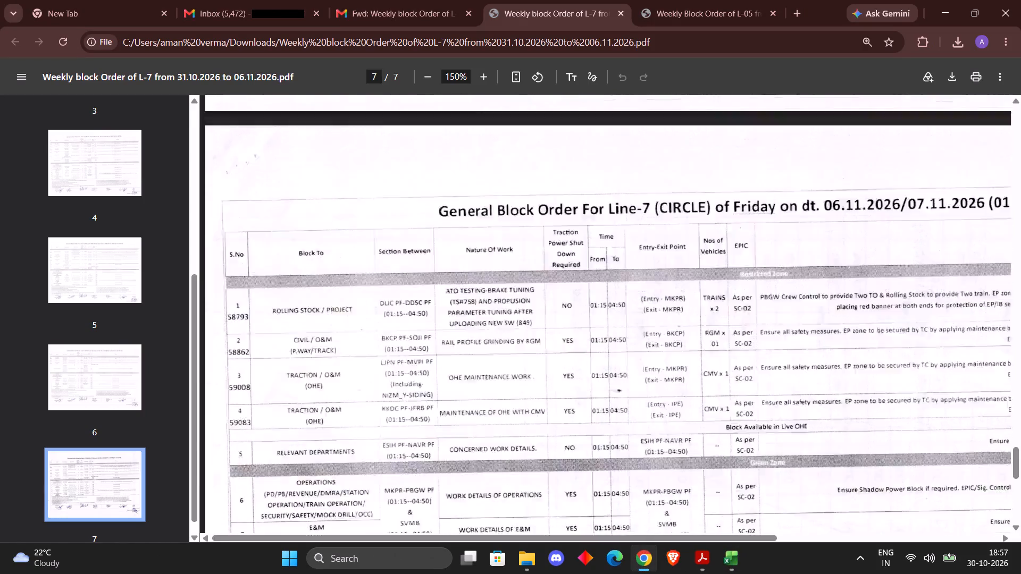
pyautogui.scroll(7, 589, 300)
pyautogui.scroll(-1, 589, 300)
pyautogui.scroll(7, 589, 300)
pyautogui.scroll(-1, 589, 300)
pyautogui.scroll(9, 589, 300)
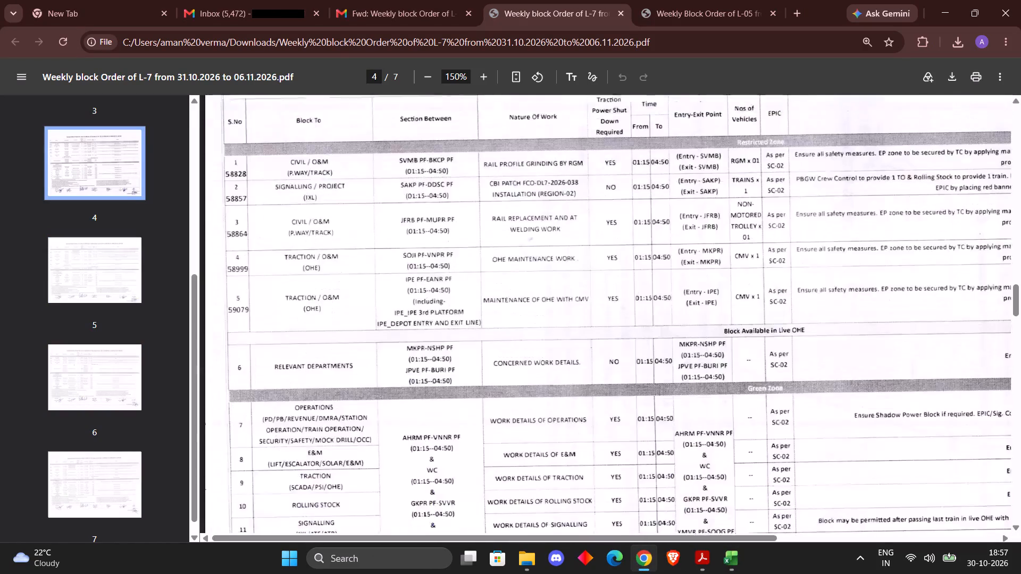
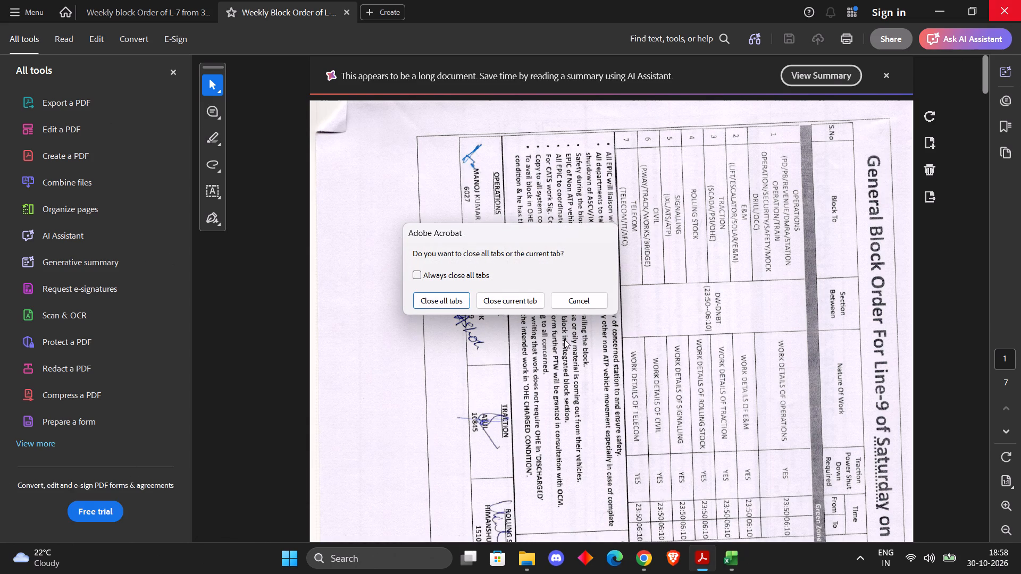
# Keep both PDFs open in Acrobat and look over the Line-7 and Line-9 weekly block orders, dismissing the summary suggestion.
pyautogui.click(583, 301)
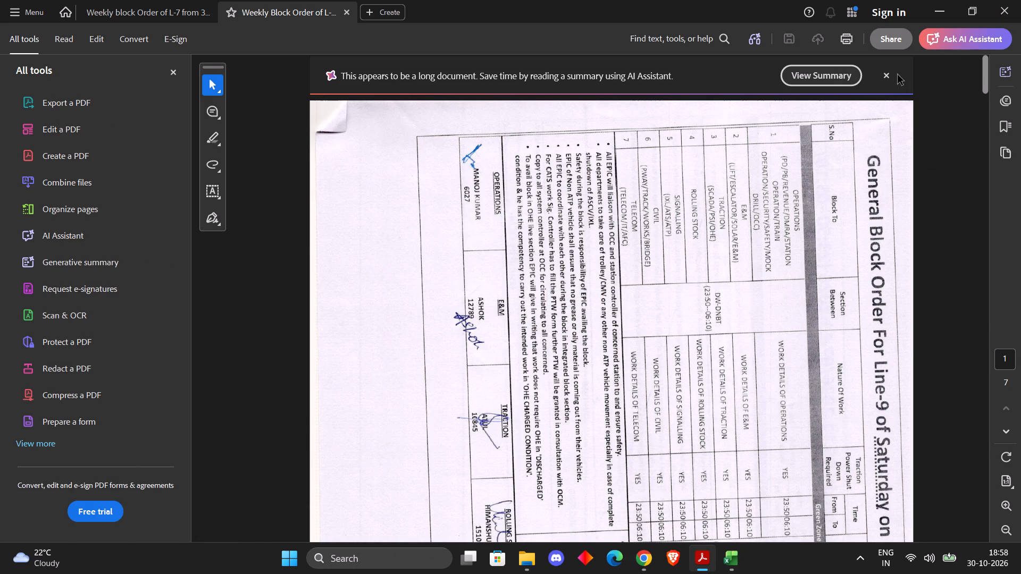
pyautogui.click(889, 76)
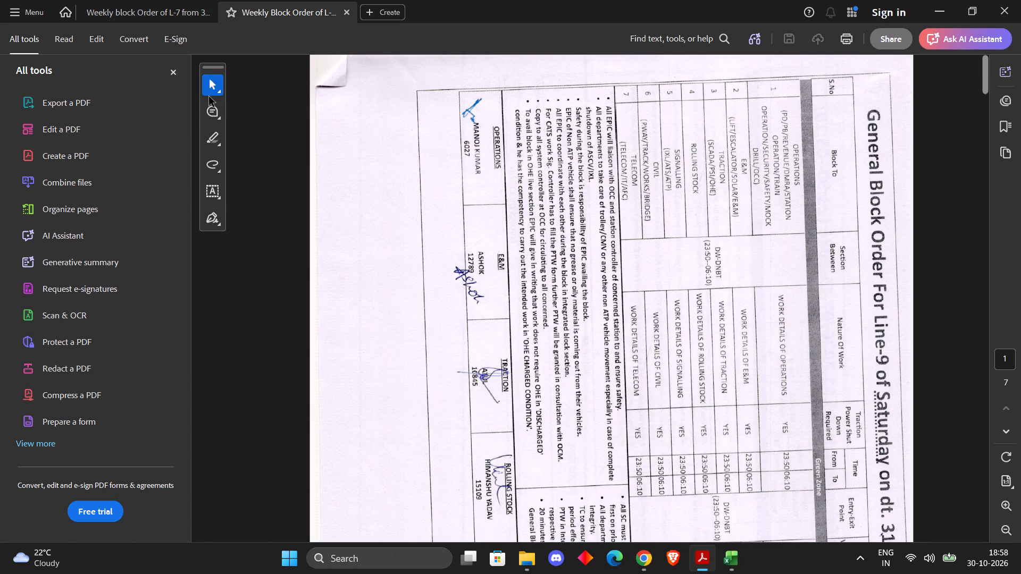
pyautogui.click(135, 6)
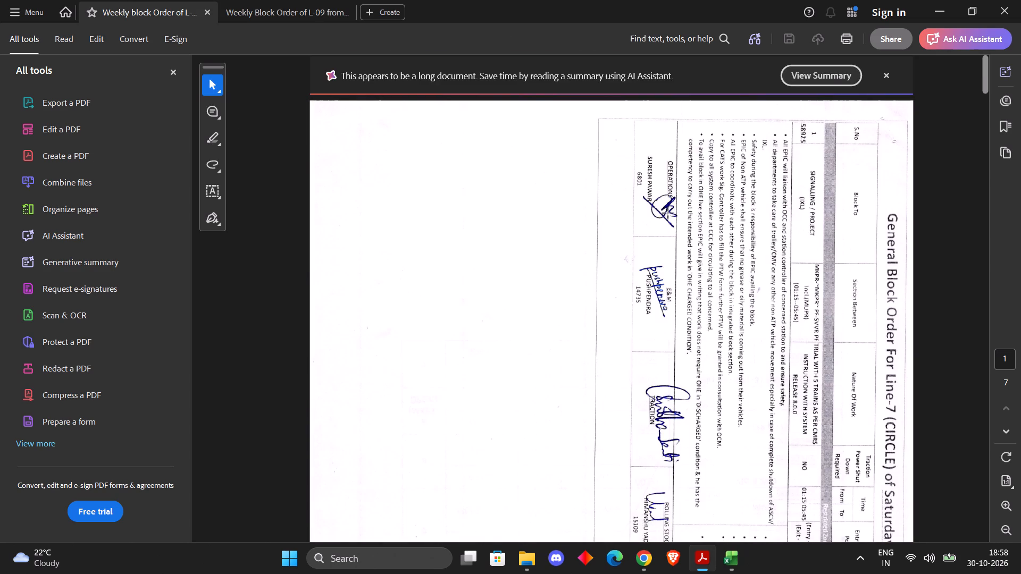
pyautogui.click(310, 6)
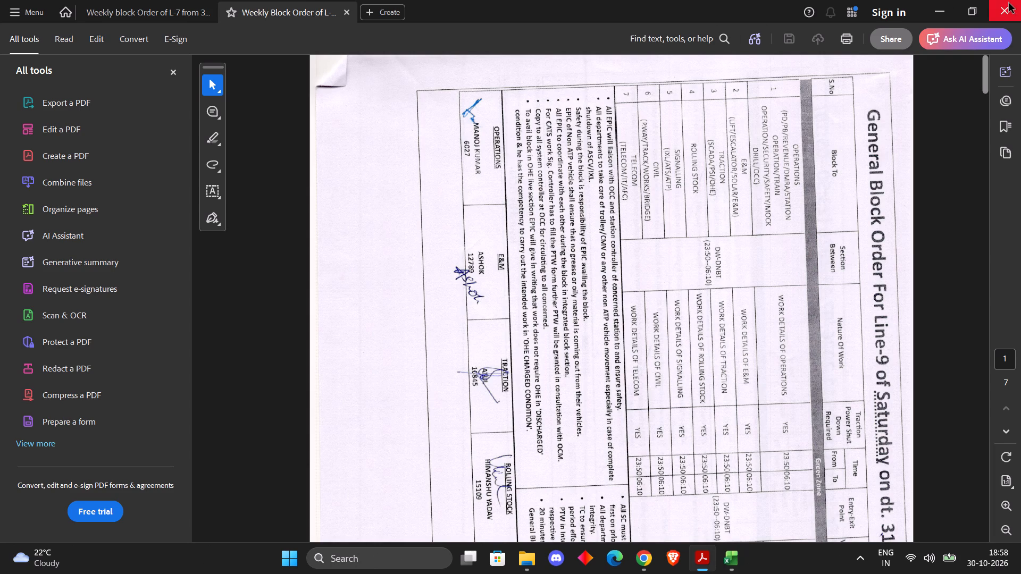
# Close only the Line-9 weekly block order PDF, keeping the Line-7 document open.
pyautogui.click(1009, 3)
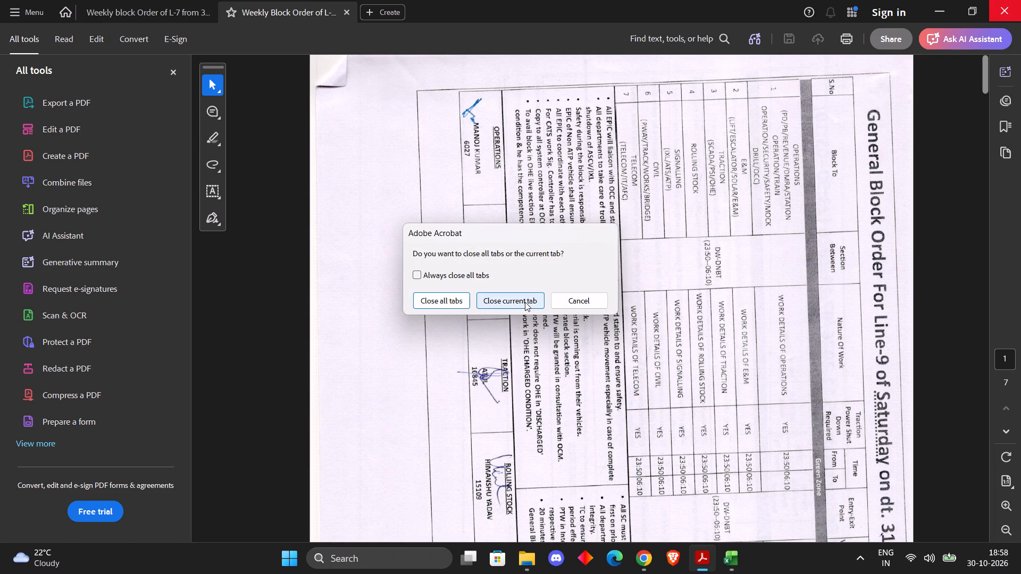
pyautogui.click(525, 302)
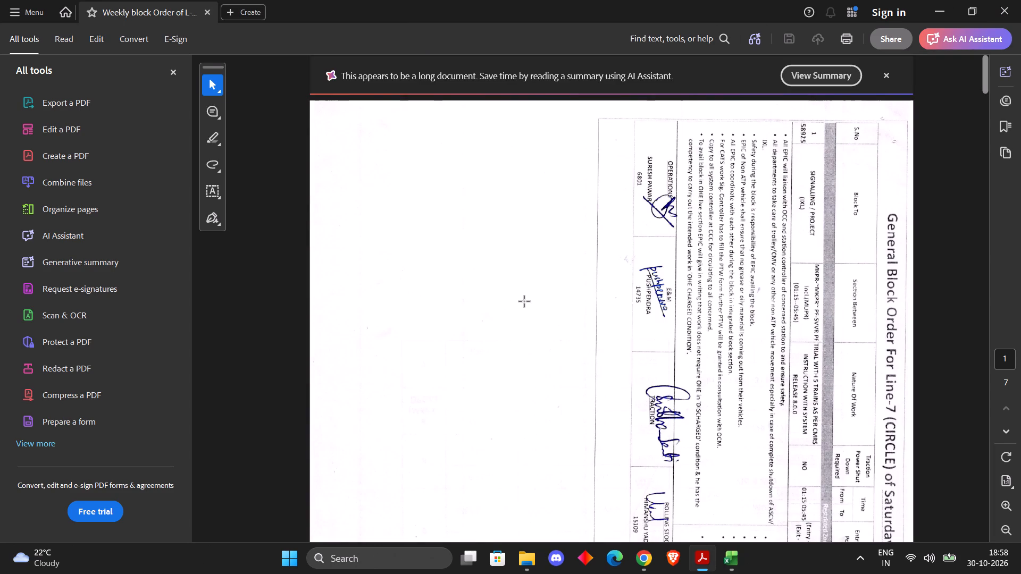
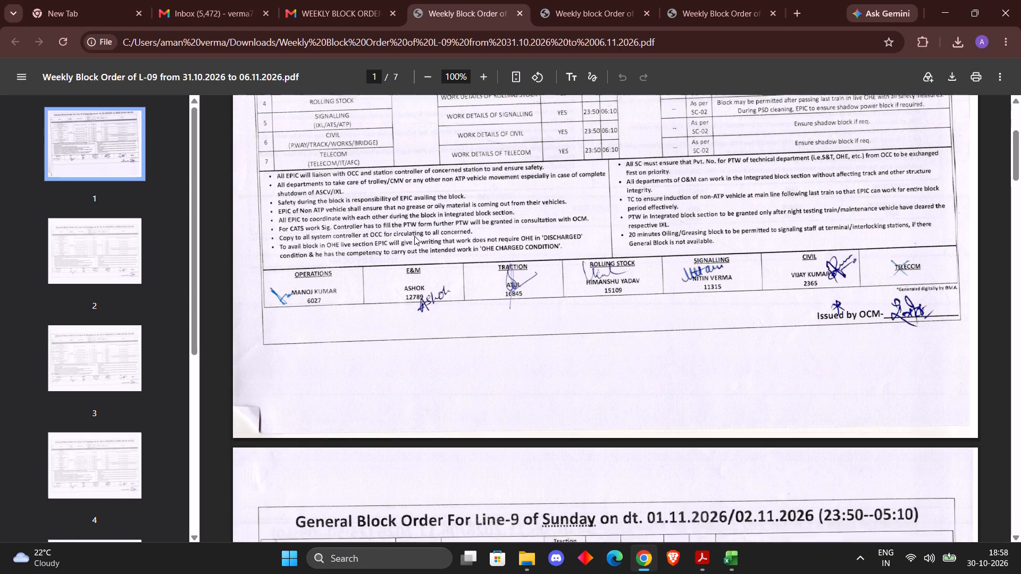
# Read the Line-9 weekly block order from Sunday 01.11.2026 through Wednesday 04.11.2026, checking each day's sections, block times and remarks.
pyautogui.scroll(-4, 414, 236)
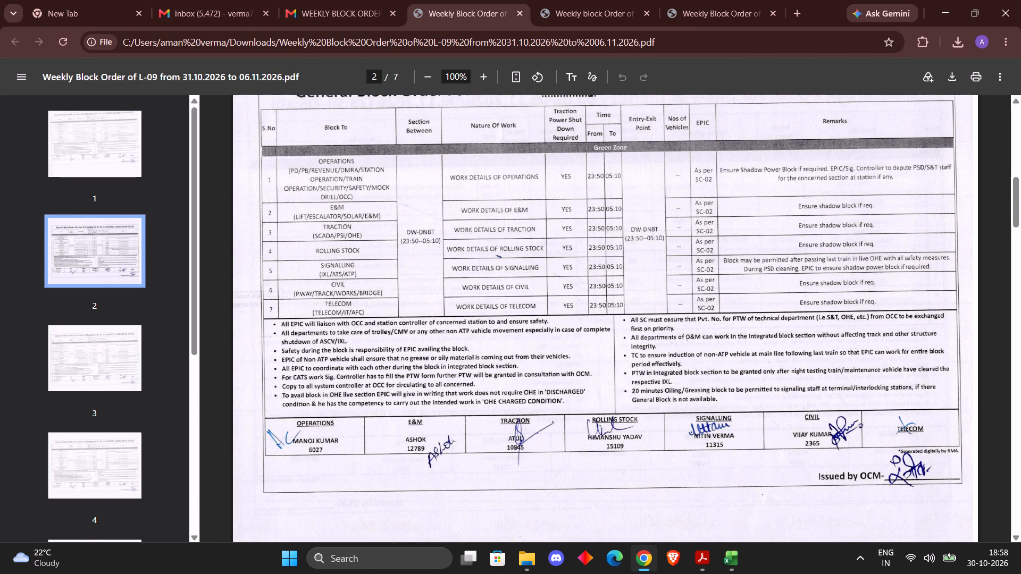
pyautogui.scroll(-4, 398, 246)
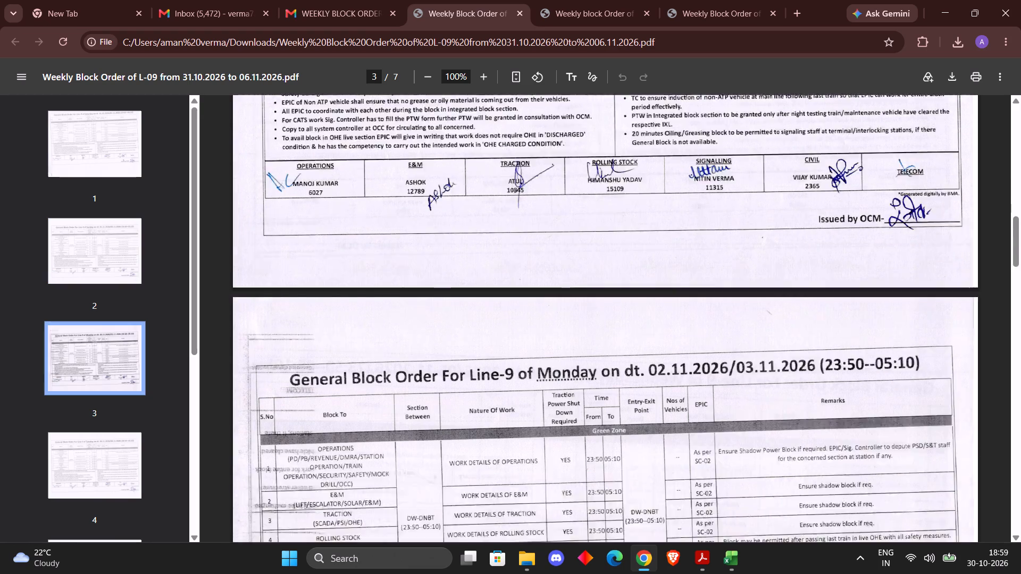
pyautogui.scroll(-2, 398, 246)
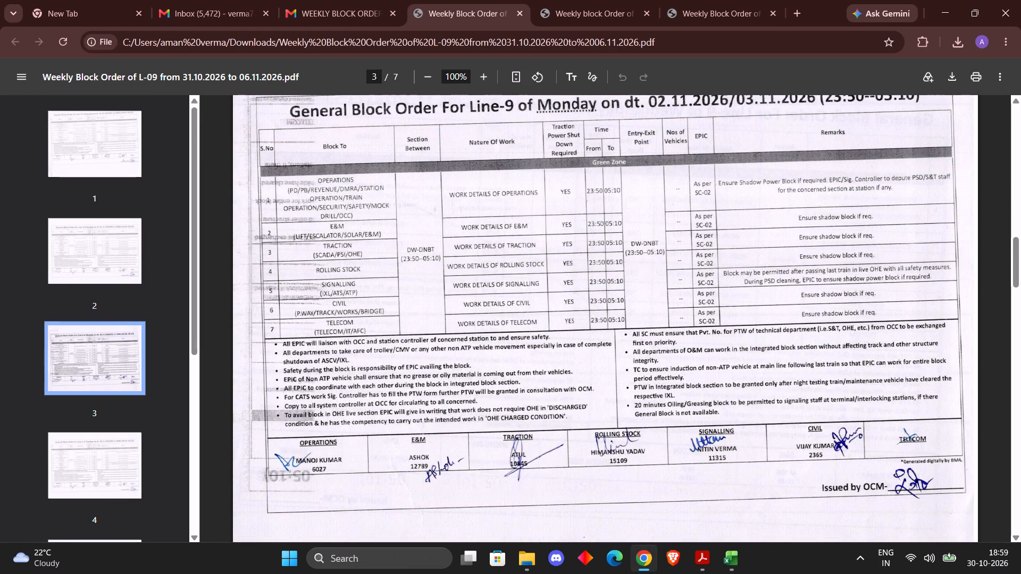
pyautogui.scroll(1, 333, 279)
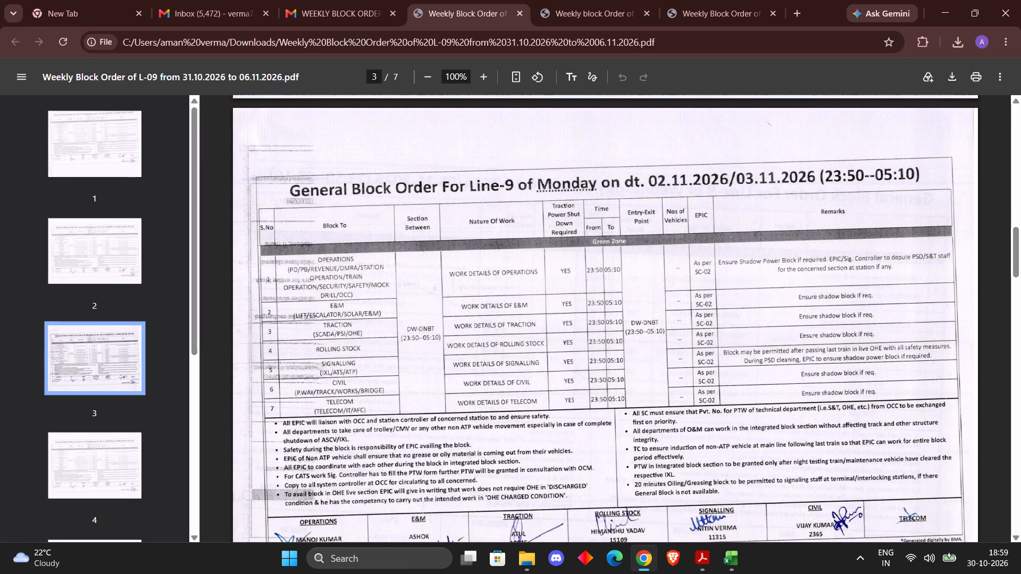
pyautogui.scroll(-8, 395, 290)
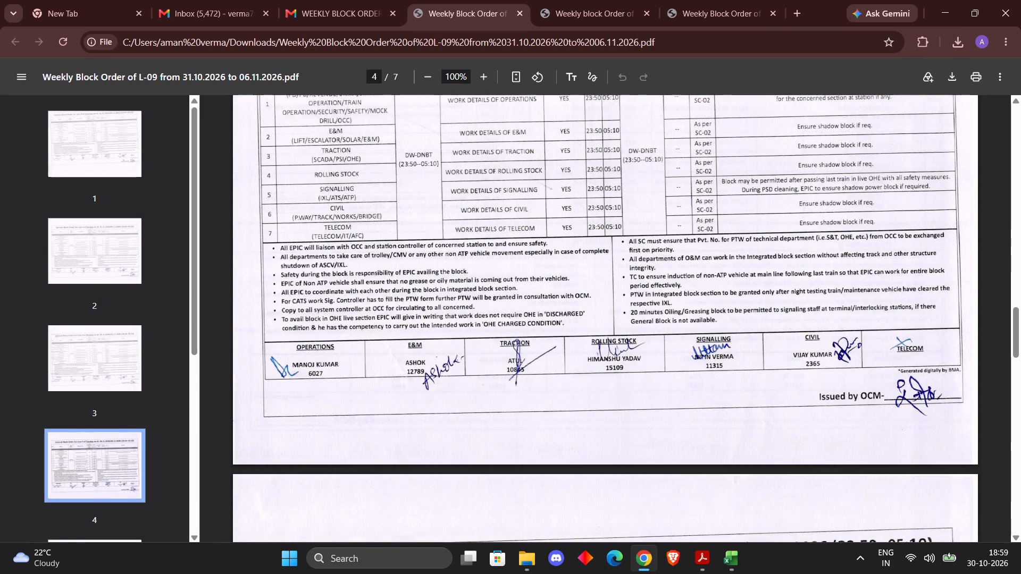
pyautogui.scroll(2, 348, 255)
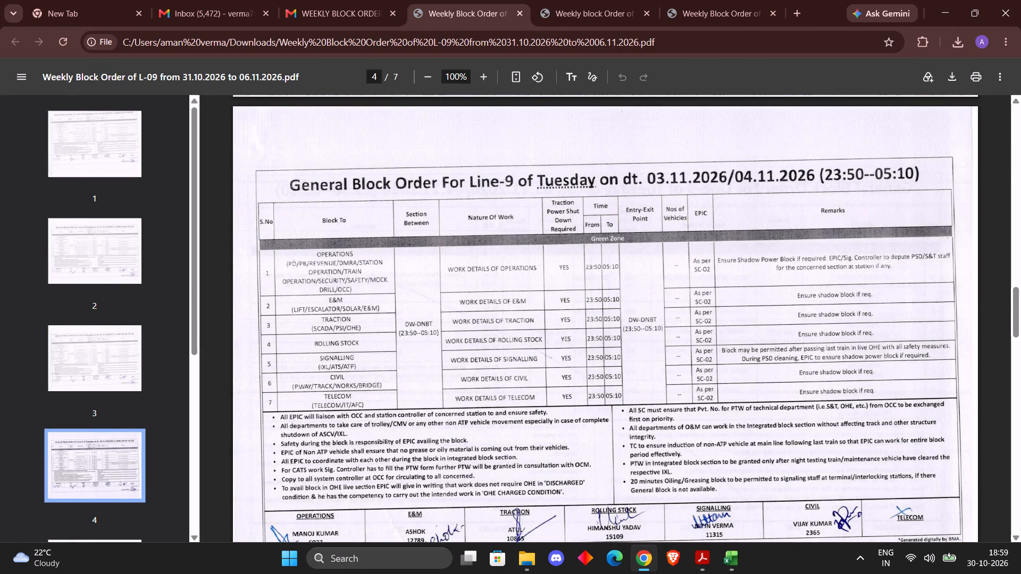
pyautogui.scroll(-7, 376, 384)
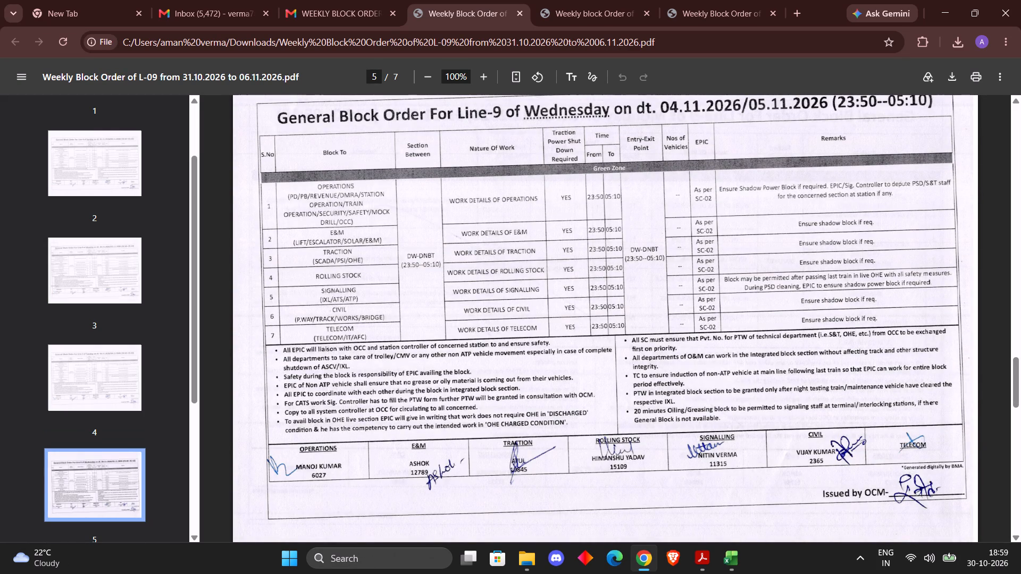
# Examine the Line-9 block order for Thursday 05.11.2026/06.11.2026, including its department rows, block times, instructions and signatures.
pyautogui.scroll(-6, 350, 333)
pyautogui.scroll(1, 351, 326)
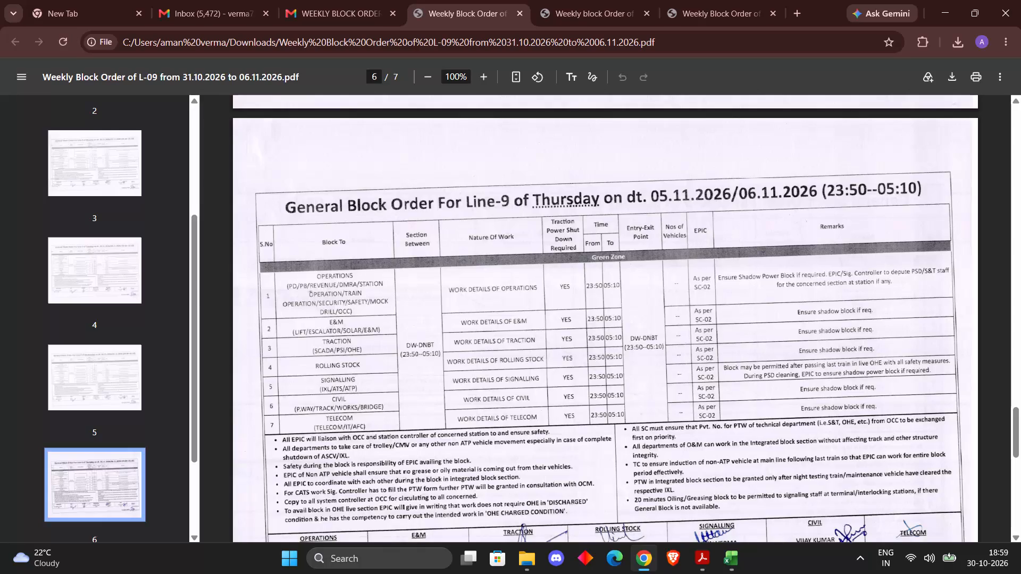
pyautogui.scroll(-2, 370, 331)
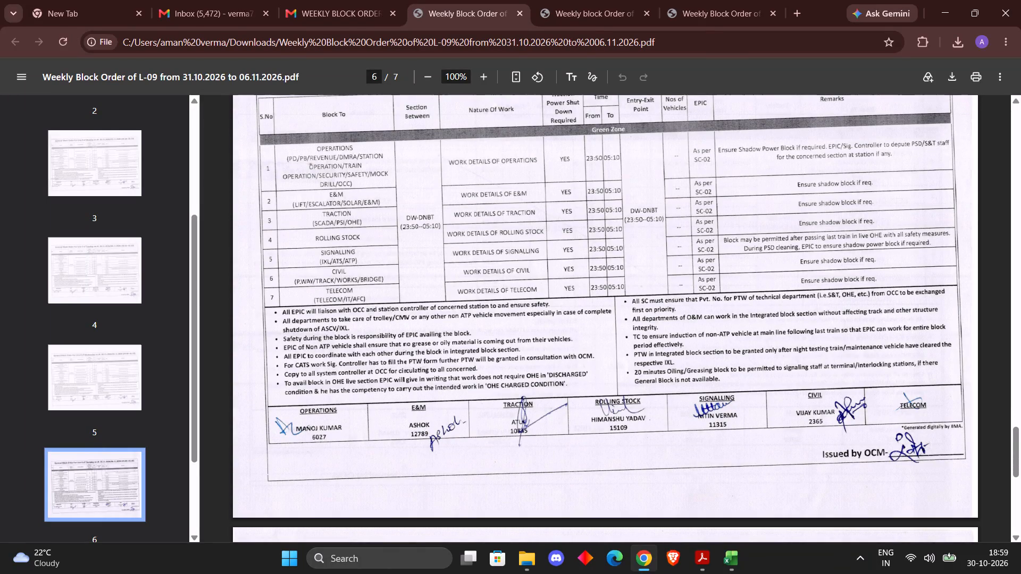
pyautogui.scroll(1, 359, 254)
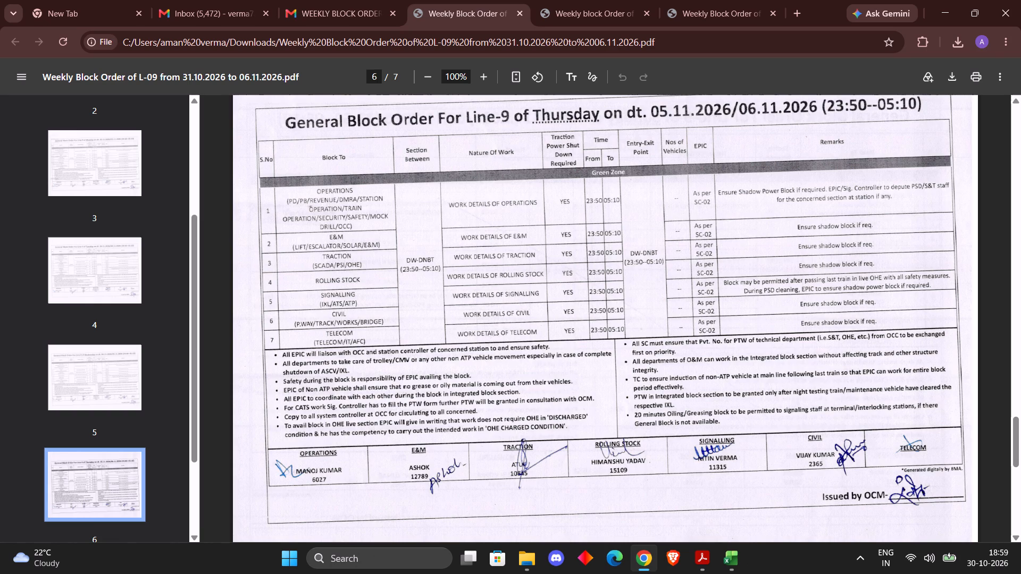
pyautogui.scroll(-1, 345, 202)
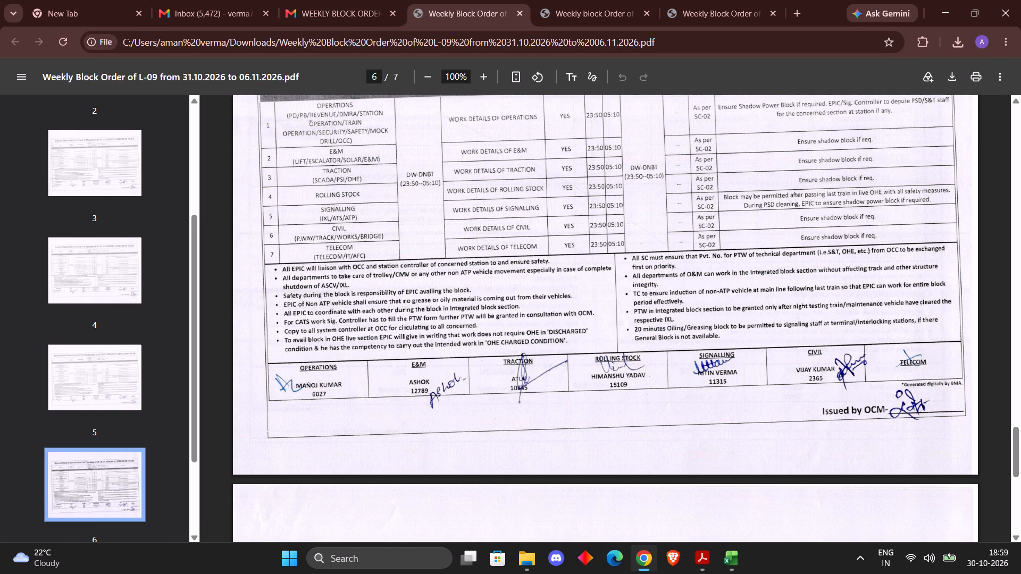
pyautogui.scroll(-1, 345, 202)
pyautogui.scroll(2, 363, 283)
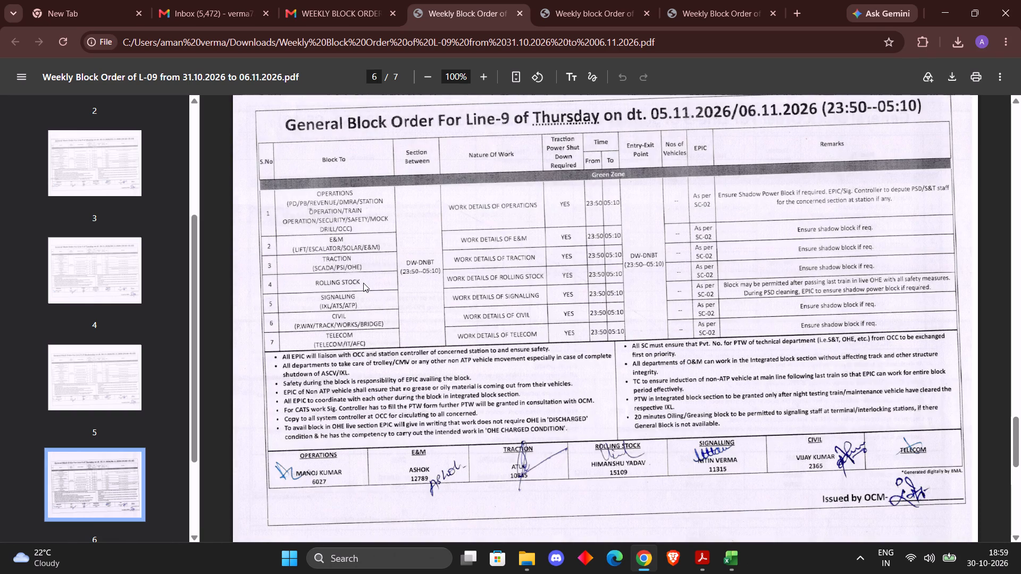
pyautogui.scroll(-2, 363, 283)
pyautogui.scroll(1, 369, 286)
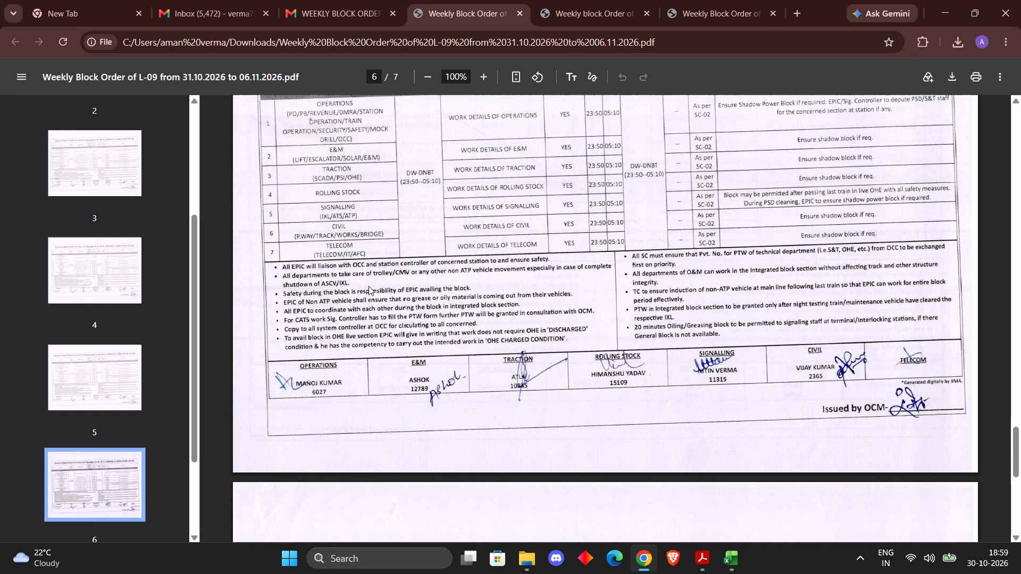
pyautogui.scroll(2, 369, 286)
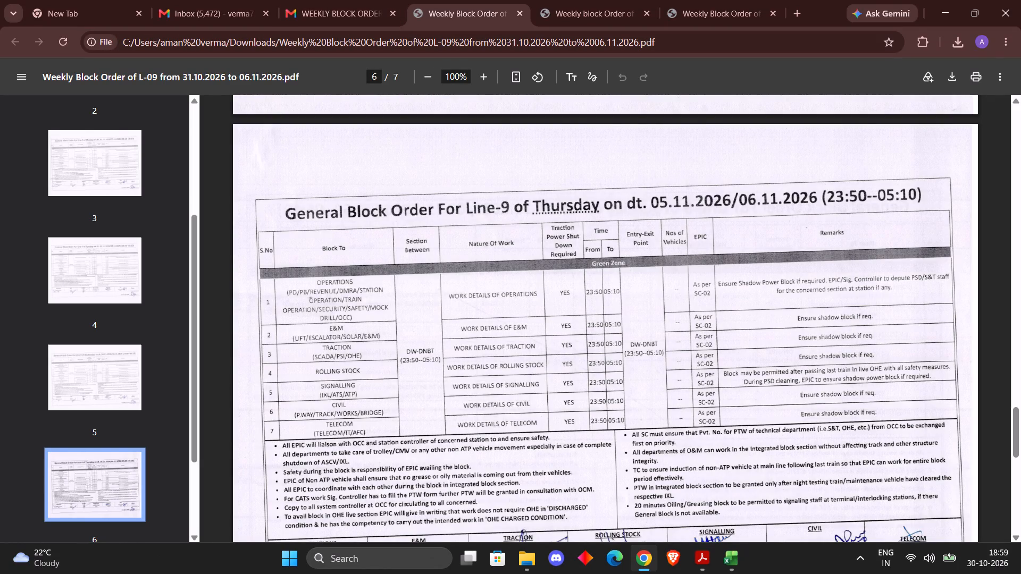
pyautogui.scroll(-2, 362, 307)
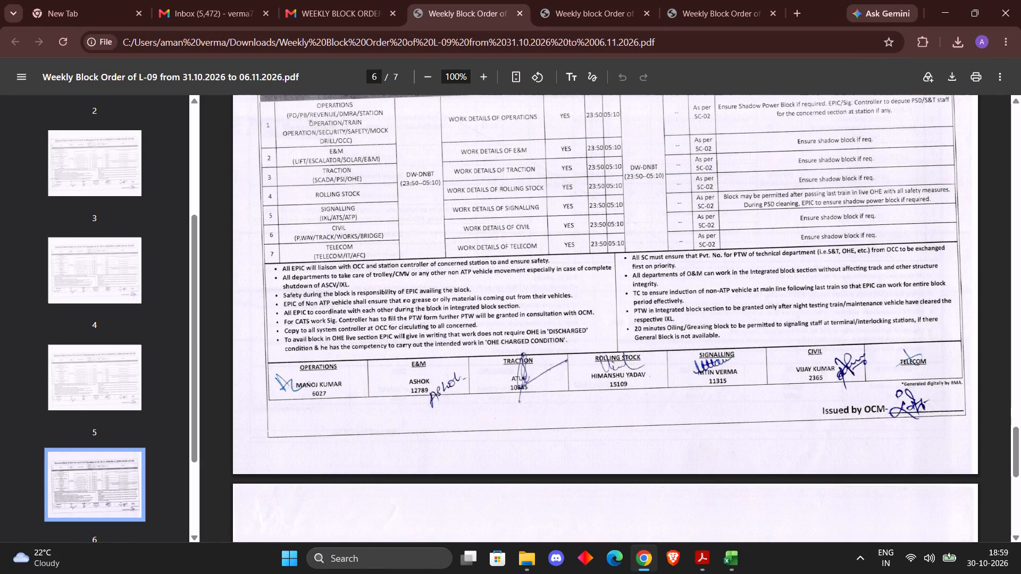
pyautogui.scroll(1, 362, 307)
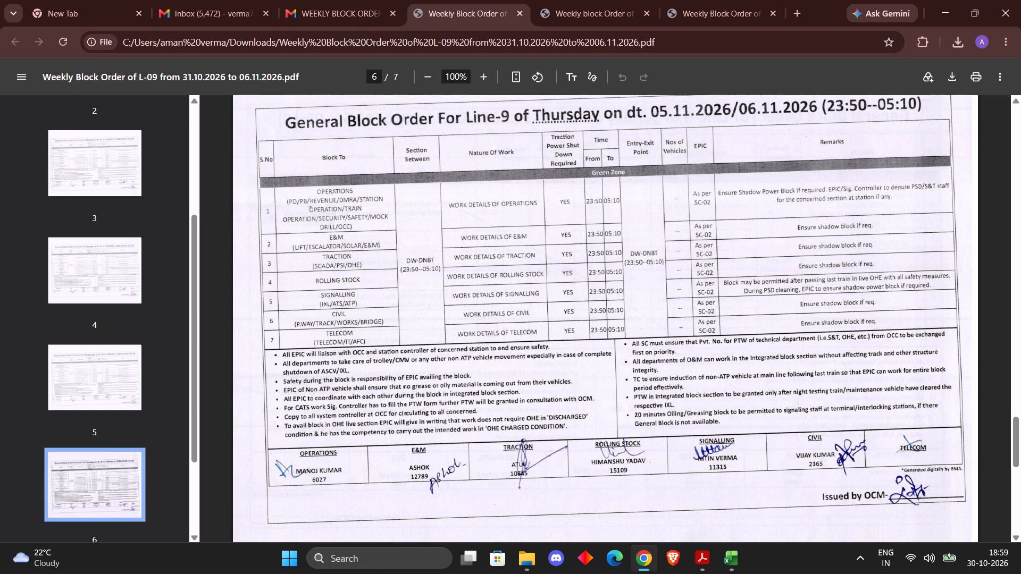
pyautogui.scroll(-3, 349, 233)
pyautogui.scroll(2, 349, 233)
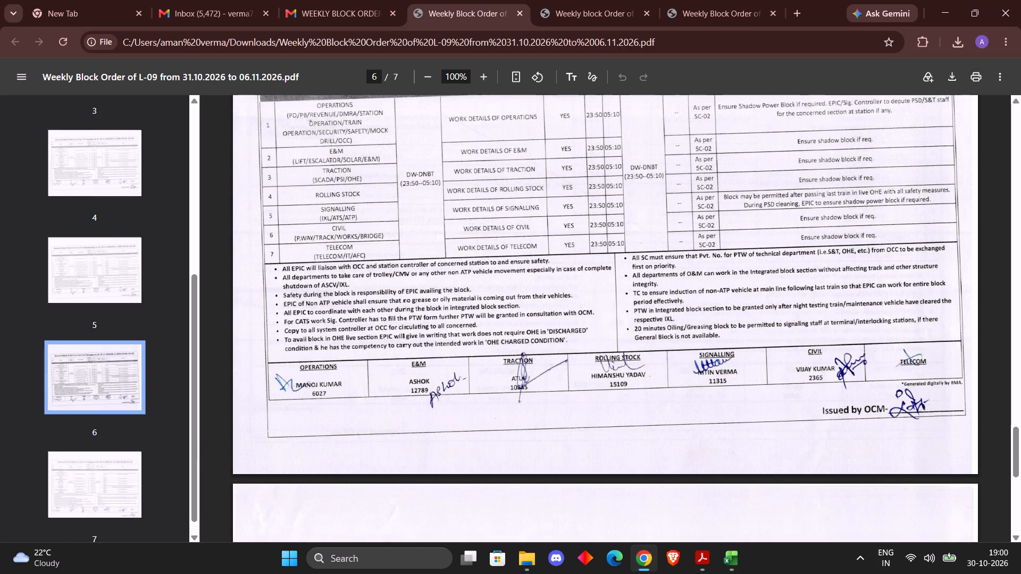
pyautogui.scroll(1, 366, 214)
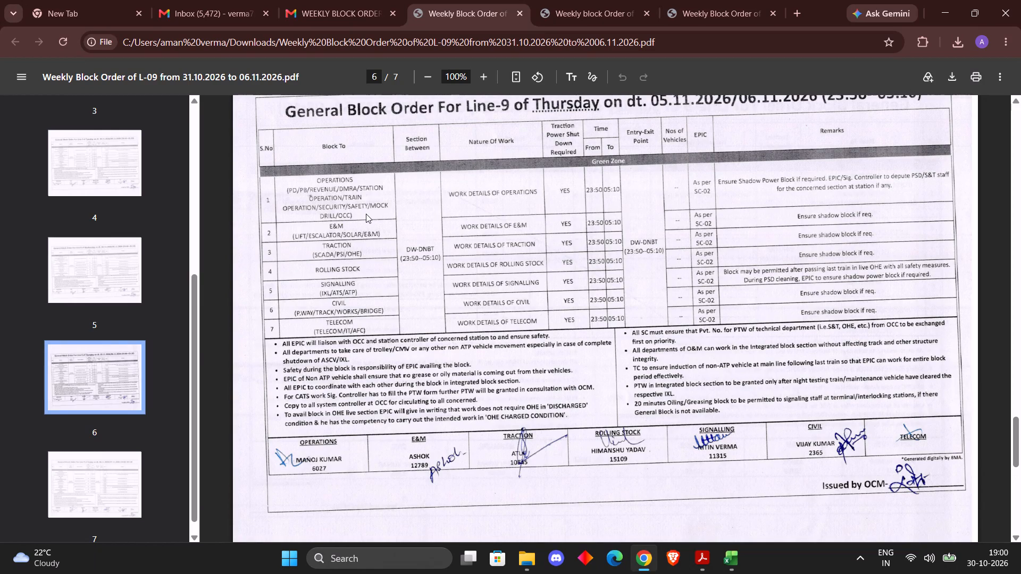
pyautogui.scroll(-1, 297, 223)
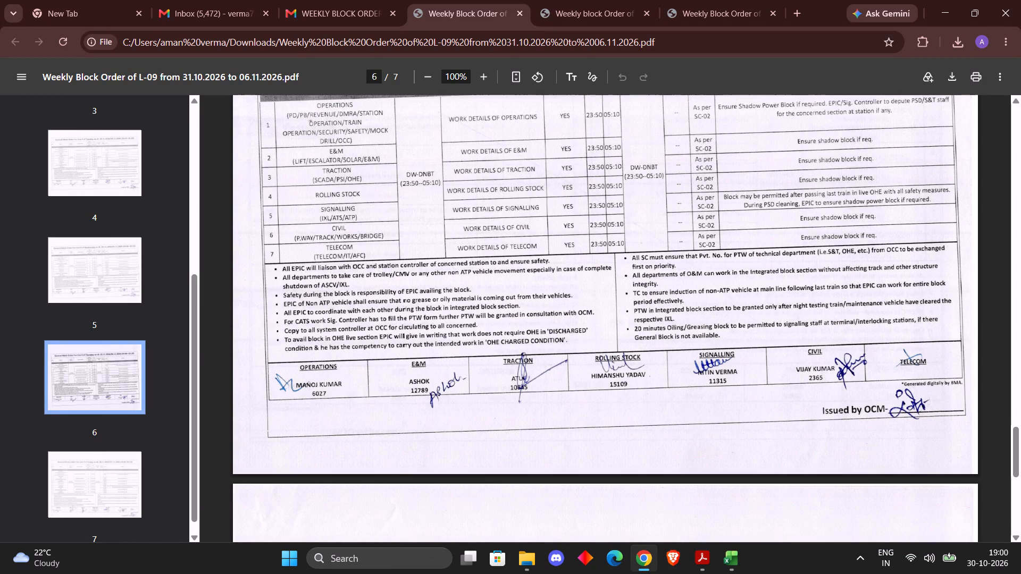
pyautogui.scroll(1, 347, 223)
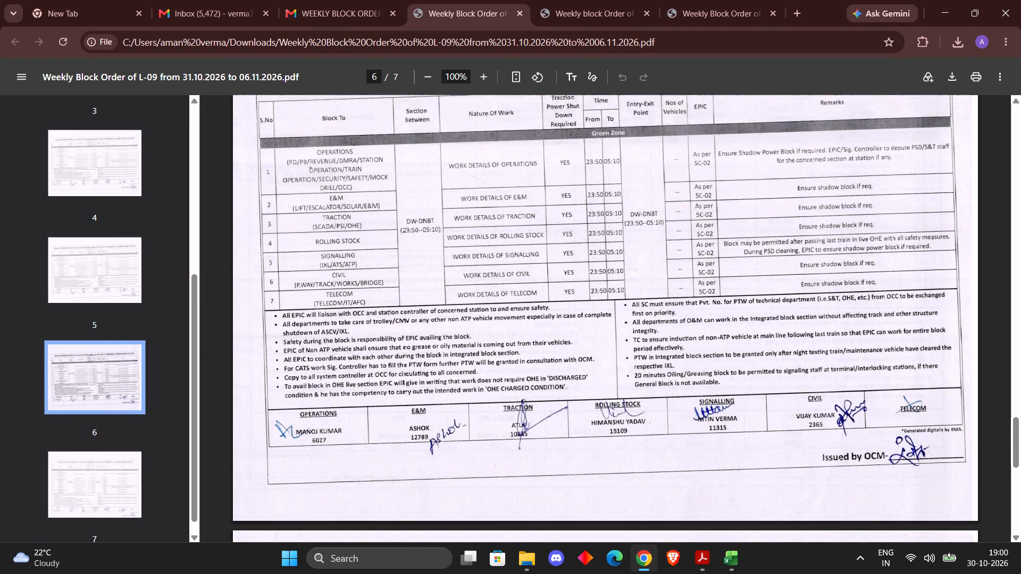
pyautogui.scroll(1, 355, 297)
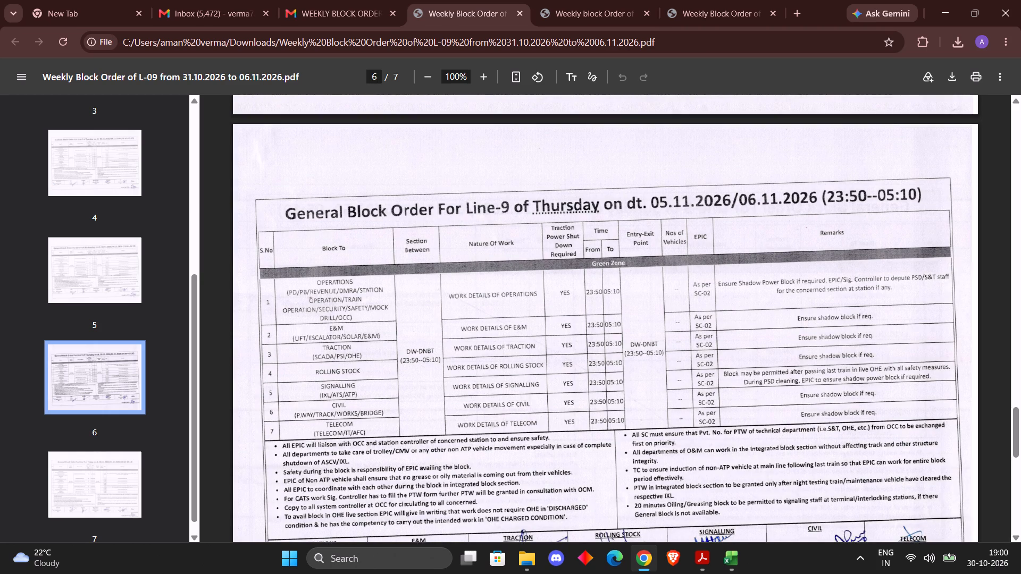
pyautogui.scroll(-1, 369, 334)
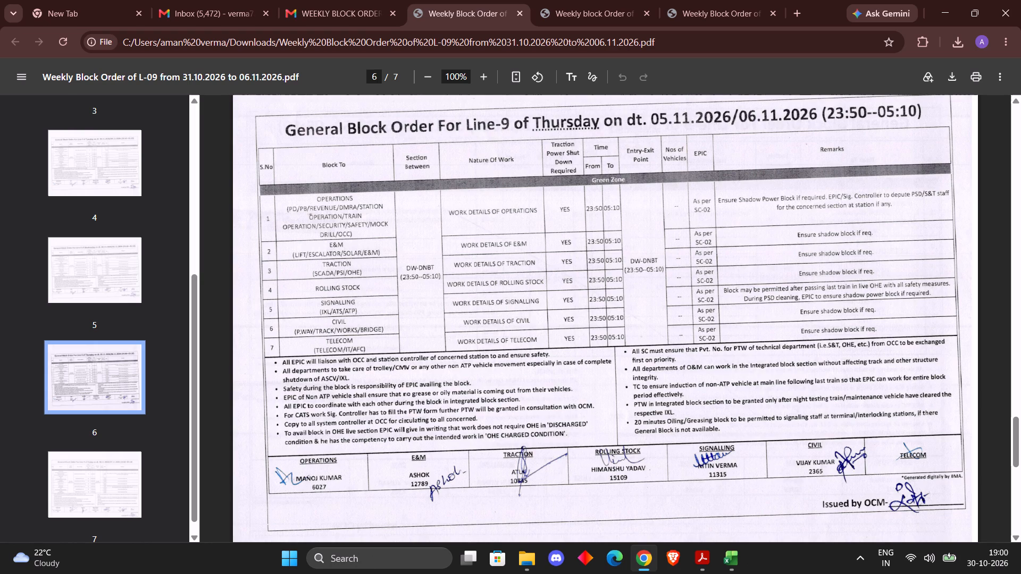
# Examine the Line-9 block order for Friday 06.11.2026/07.11.2026, from its work table to the instructions and sign-offs.
pyautogui.scroll(-5, 349, 285)
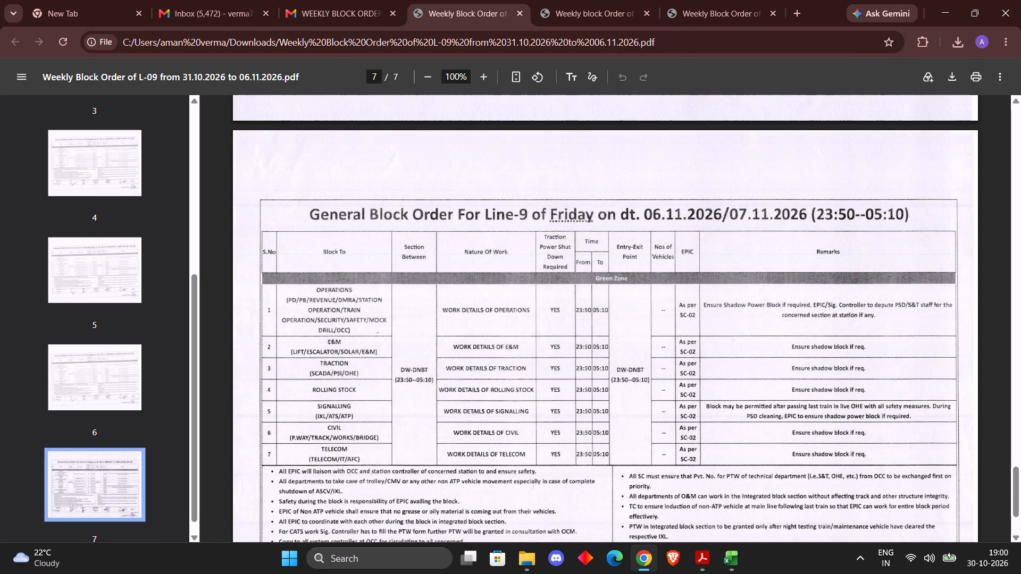
pyautogui.scroll(-2, 359, 435)
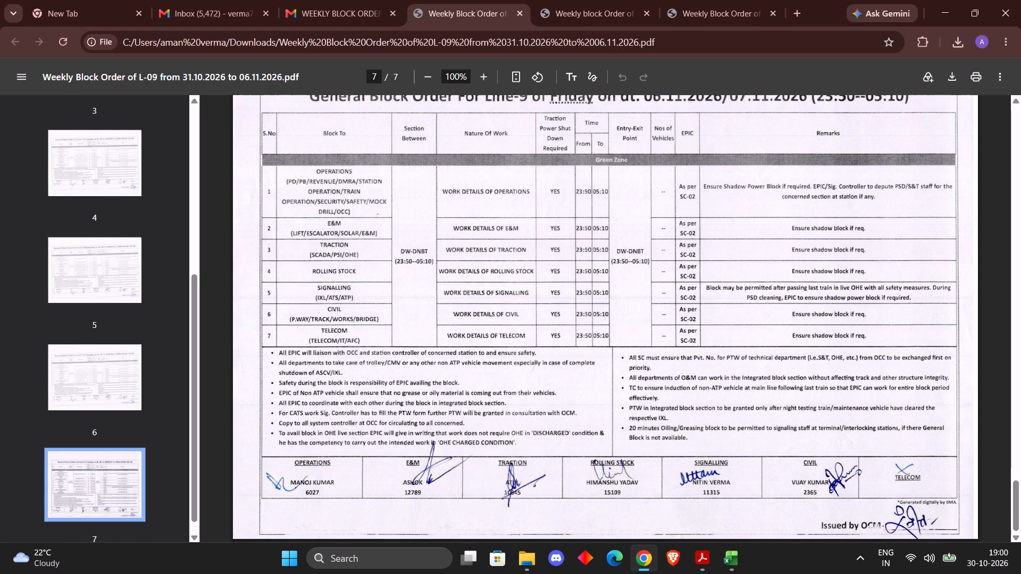
pyautogui.scroll(-15, 355, 393)
pyautogui.scroll(-3, 407, 383)
pyautogui.scroll(2, 407, 383)
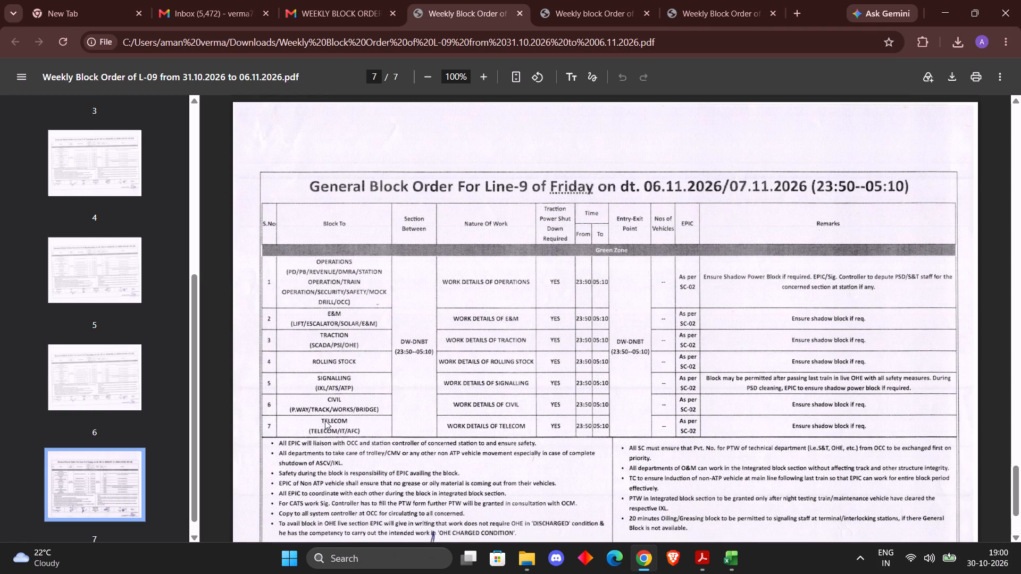
pyautogui.scroll(-3, 388, 453)
pyautogui.scroll(-2, 374, 399)
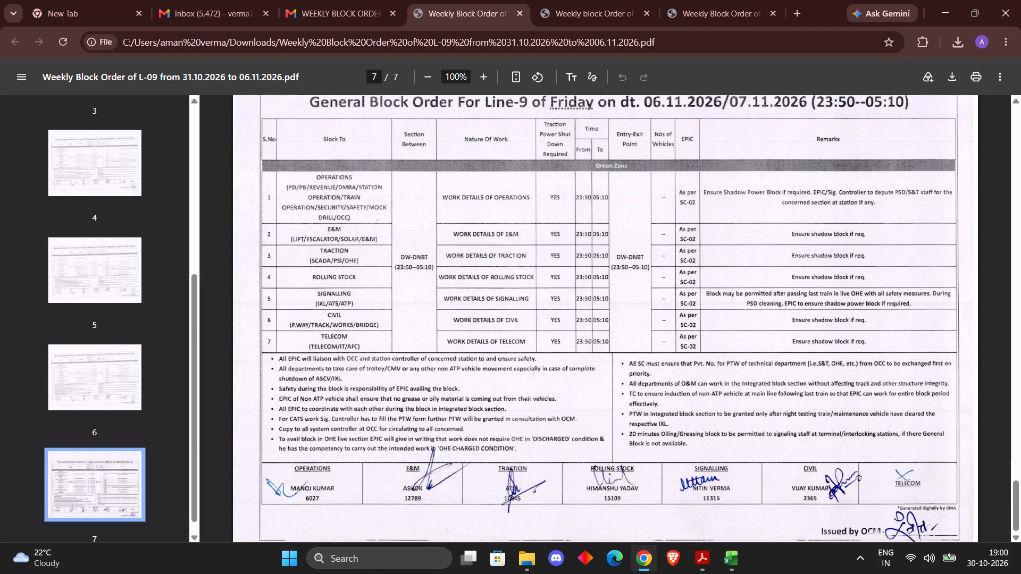
pyautogui.scroll(1, 377, 401)
pyautogui.scroll(-3, 377, 401)
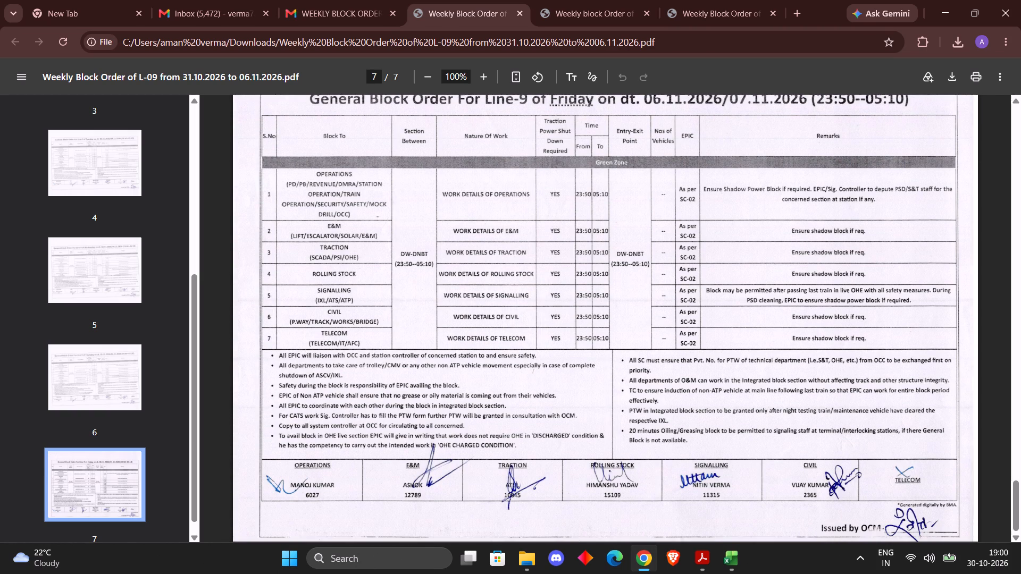
pyautogui.scroll(2, 377, 401)
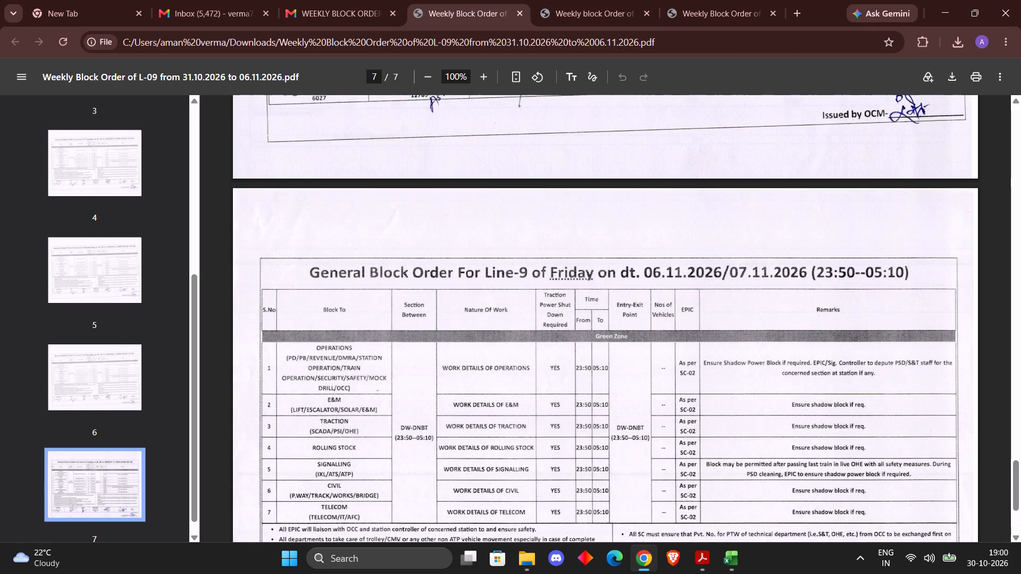
pyautogui.scroll(-1, 324, 415)
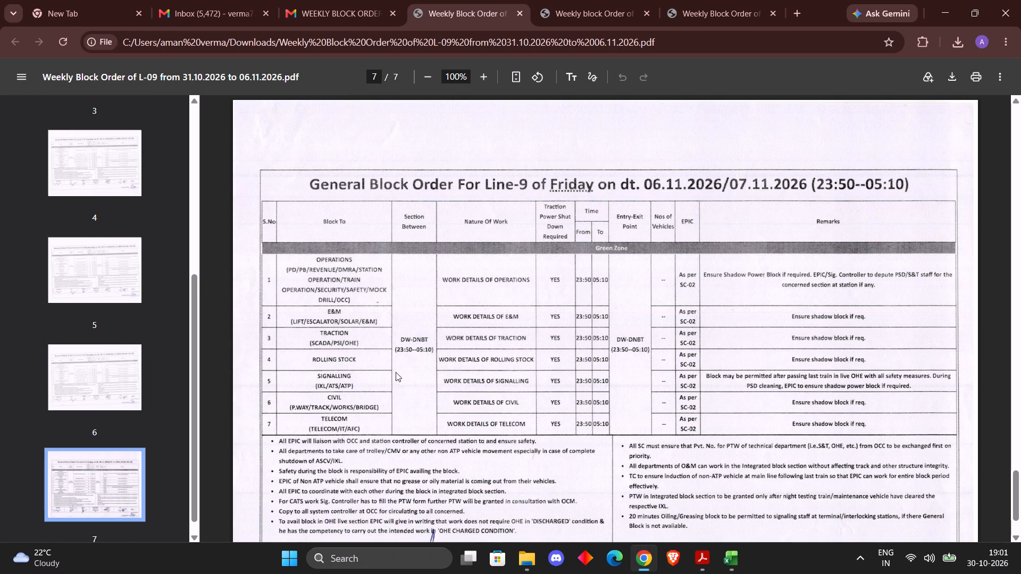
# Go back through the Line-9 block orders for Thursday 05.11.2026 and Wednesday 04.11.2026 to recheck their details.
pyautogui.scroll(5, 330, 418)
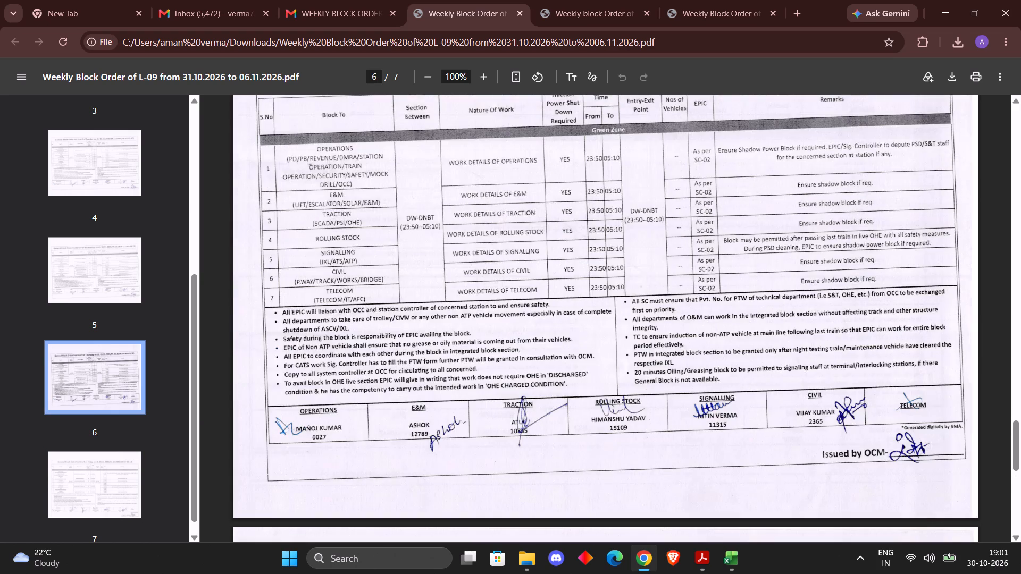
pyautogui.scroll(1, 353, 313)
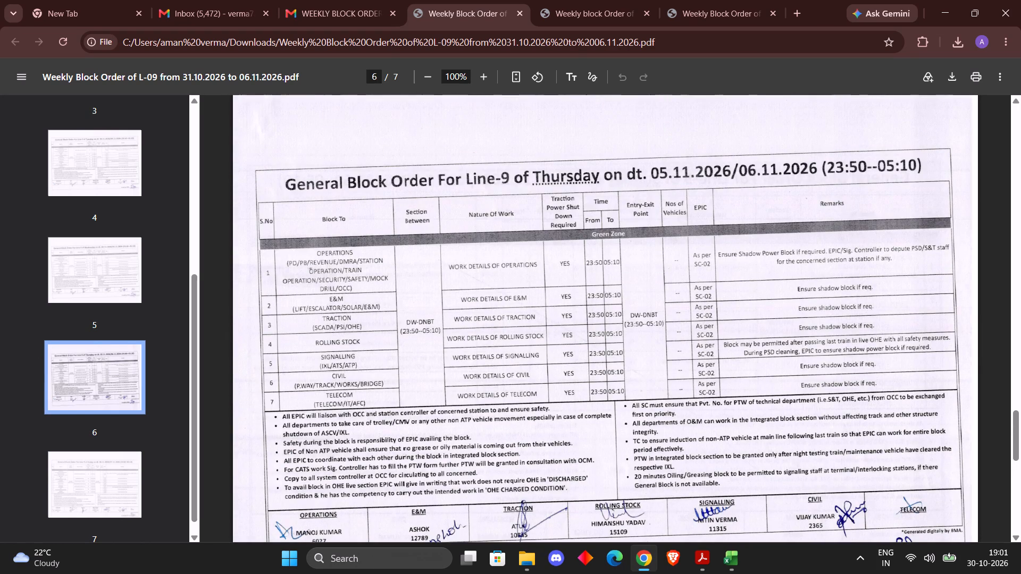
pyautogui.scroll(6, 347, 301)
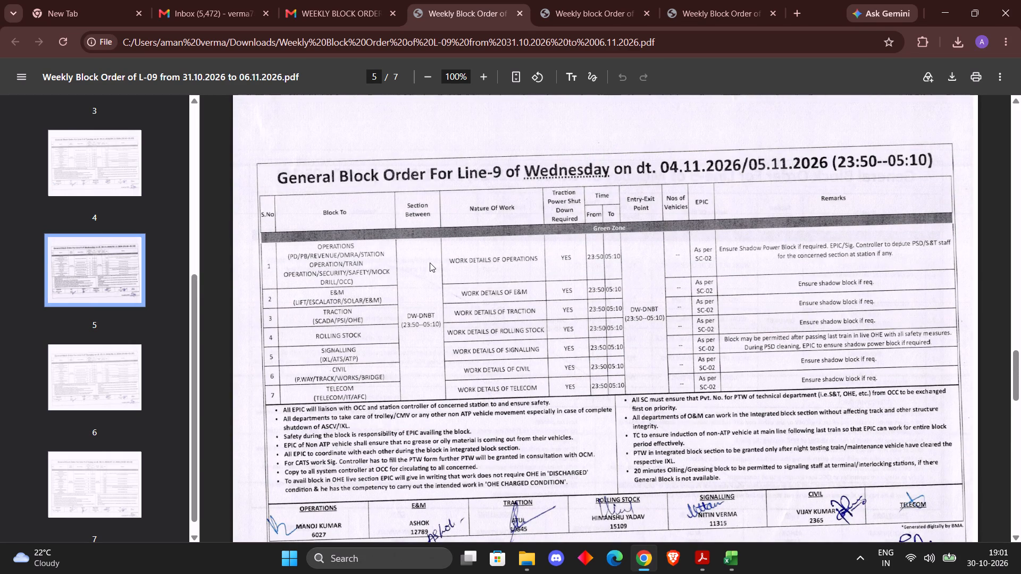
pyautogui.scroll(-1, 430, 263)
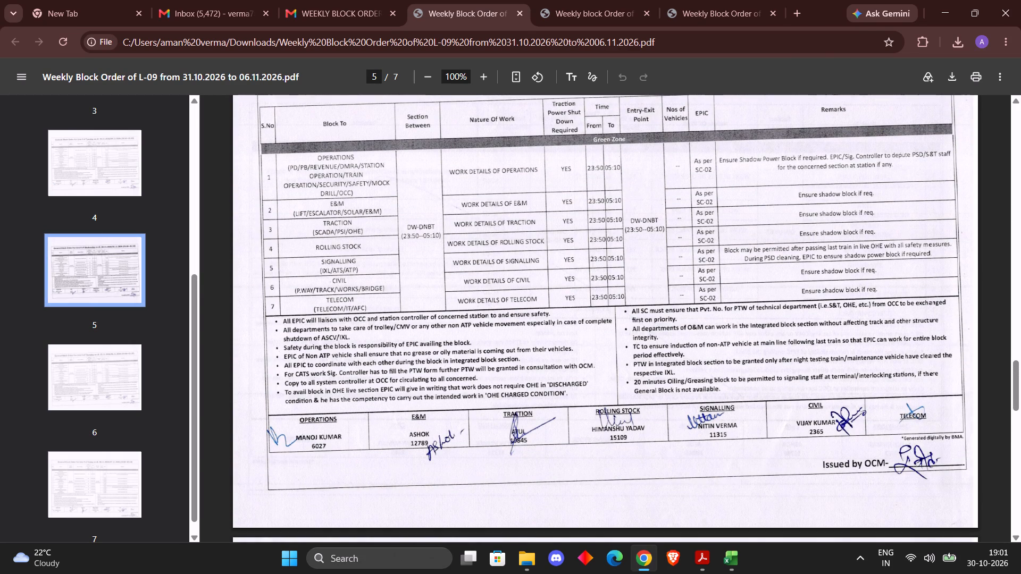
# Recheck the Line-9 block orders from Wednesday 04.11.2026 back through Tuesday 03.11.2026 and Monday 02.11.2026, including sections, block times and remarks.
pyautogui.scroll(2, 373, 300)
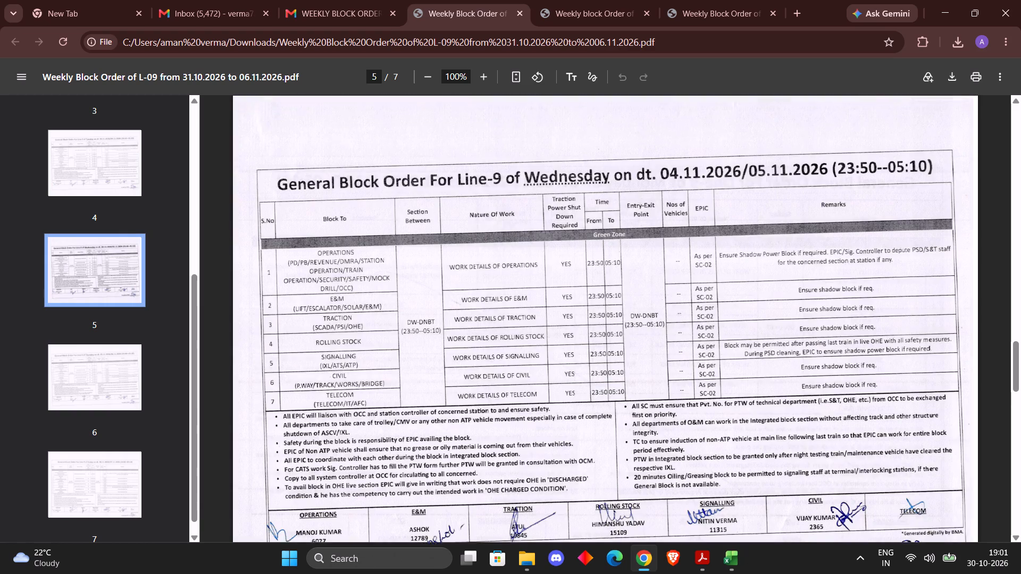
pyautogui.scroll(5, 373, 300)
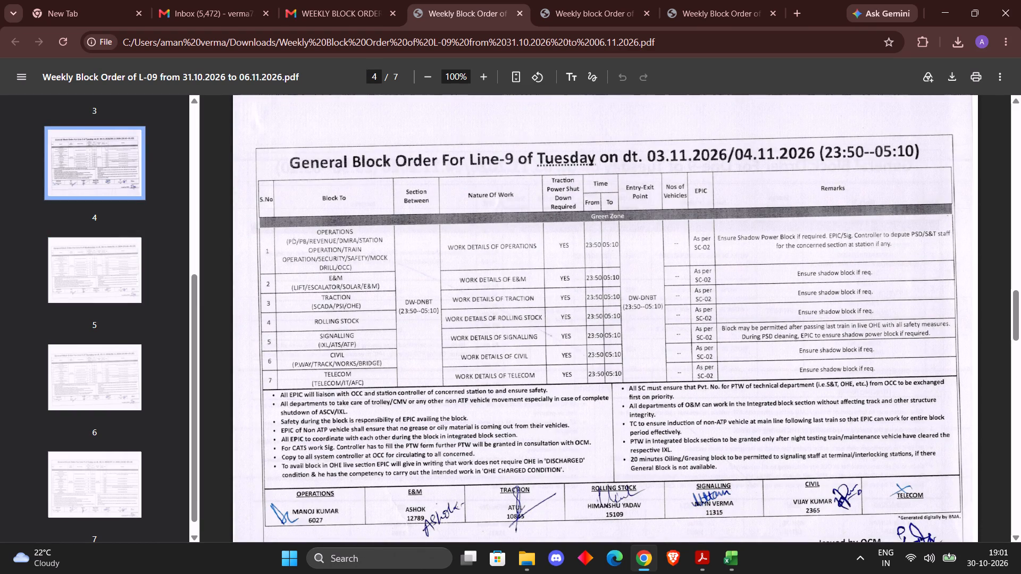
pyautogui.scroll(1, 348, 326)
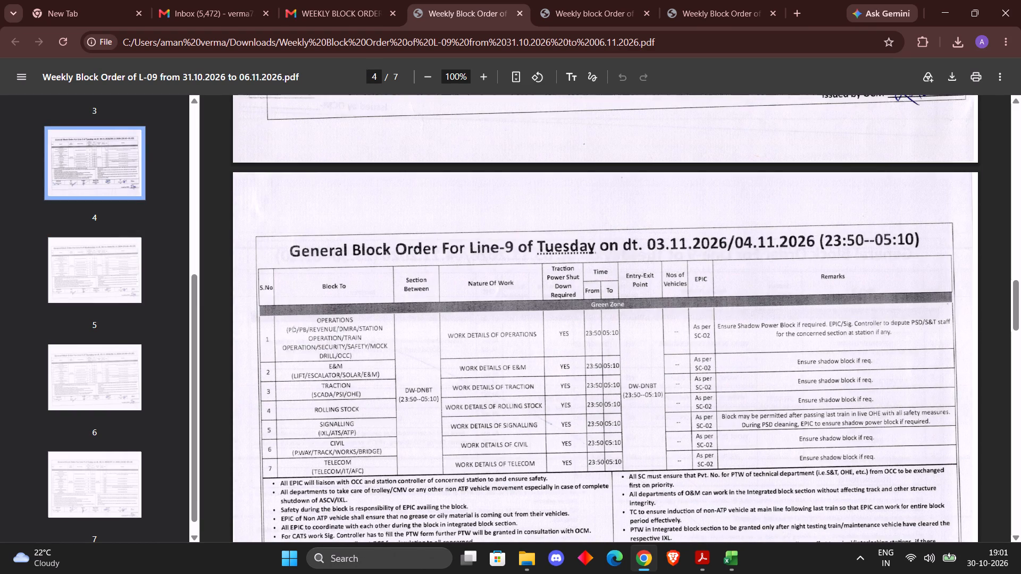
pyautogui.scroll(4, 338, 326)
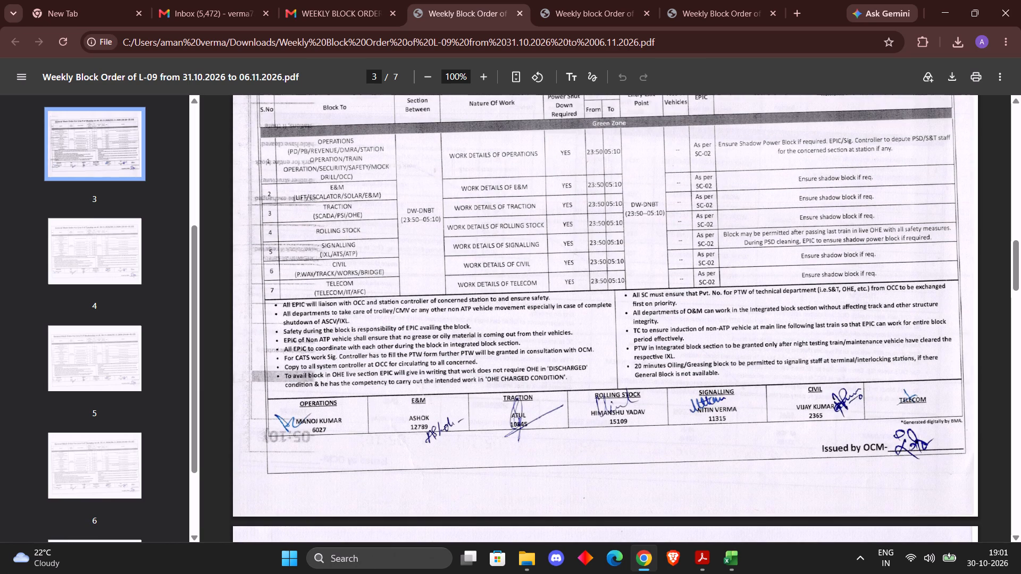
pyautogui.scroll(1, 336, 300)
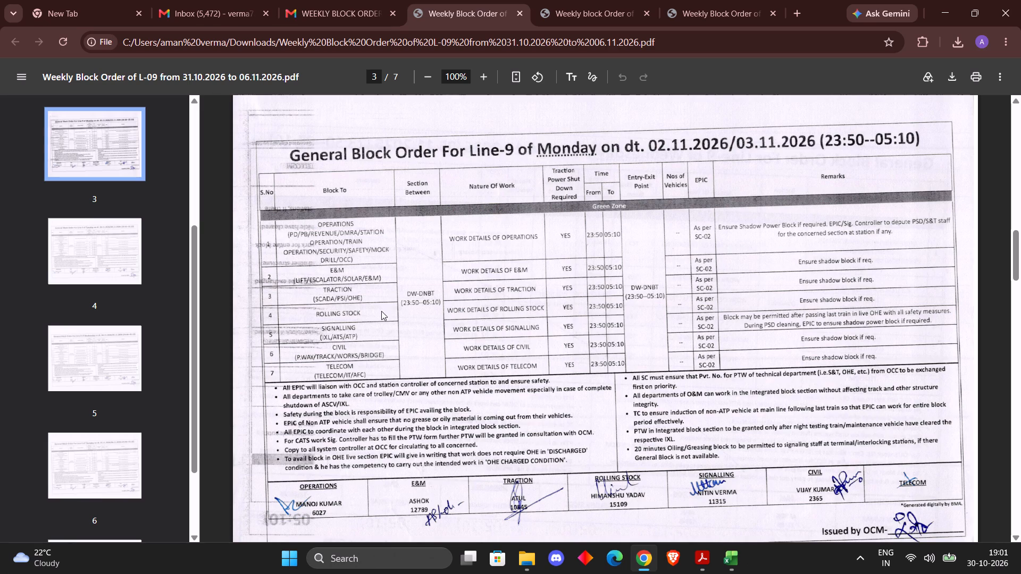
pyautogui.scroll(4, 380, 323)
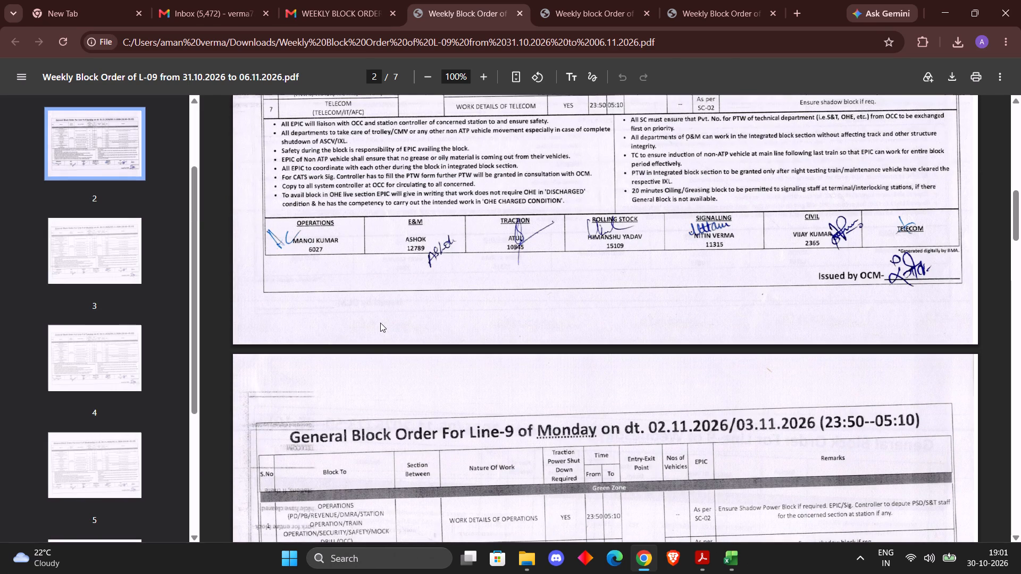
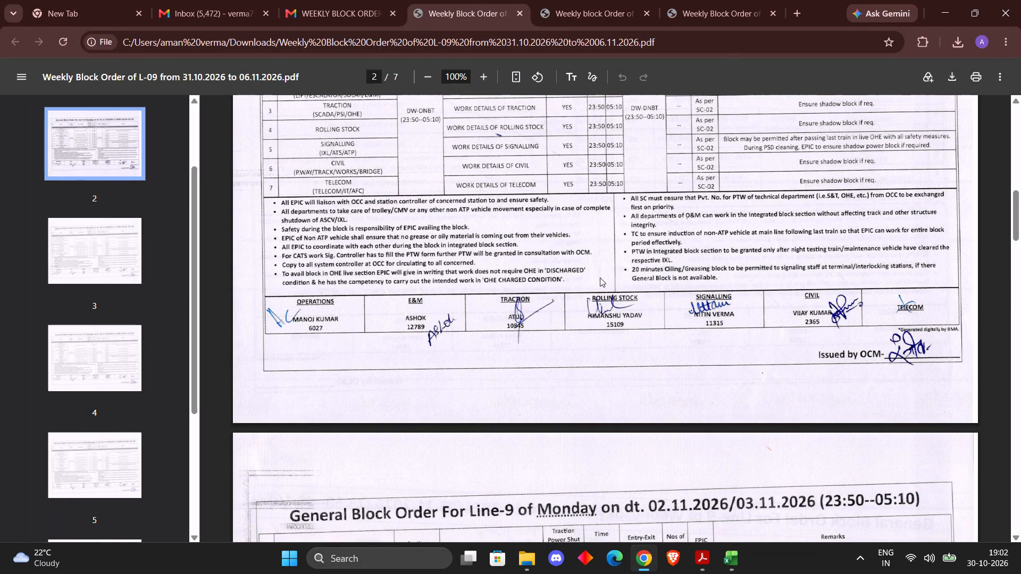
# Recheck the Line-9 block orders for Sunday 01.11.2026/02.11.2026 and Saturday 31.10.2026/01.11.2026, including sections, block times and remarks.
pyautogui.scroll(2, 600, 277)
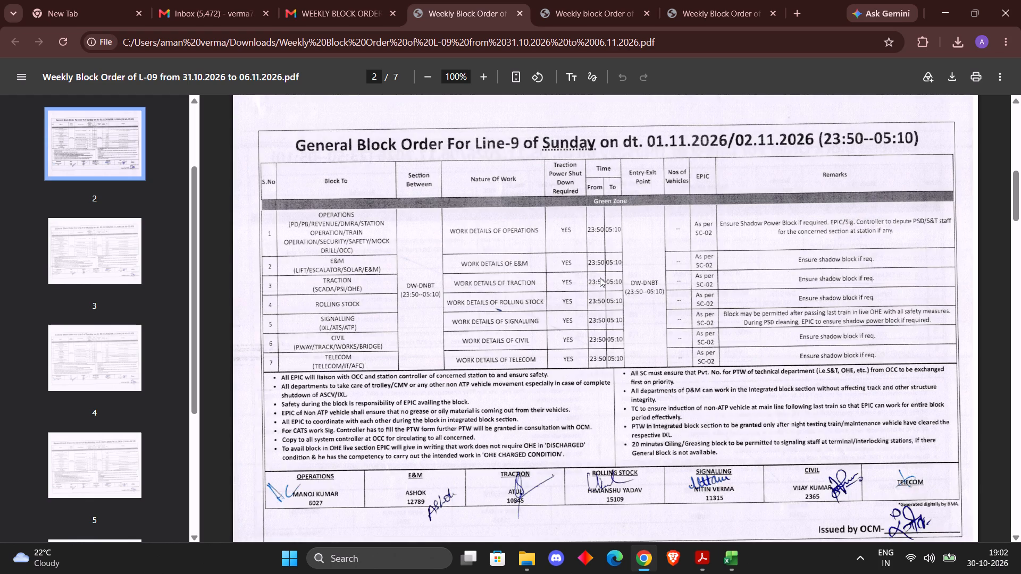
pyautogui.scroll(7, 600, 277)
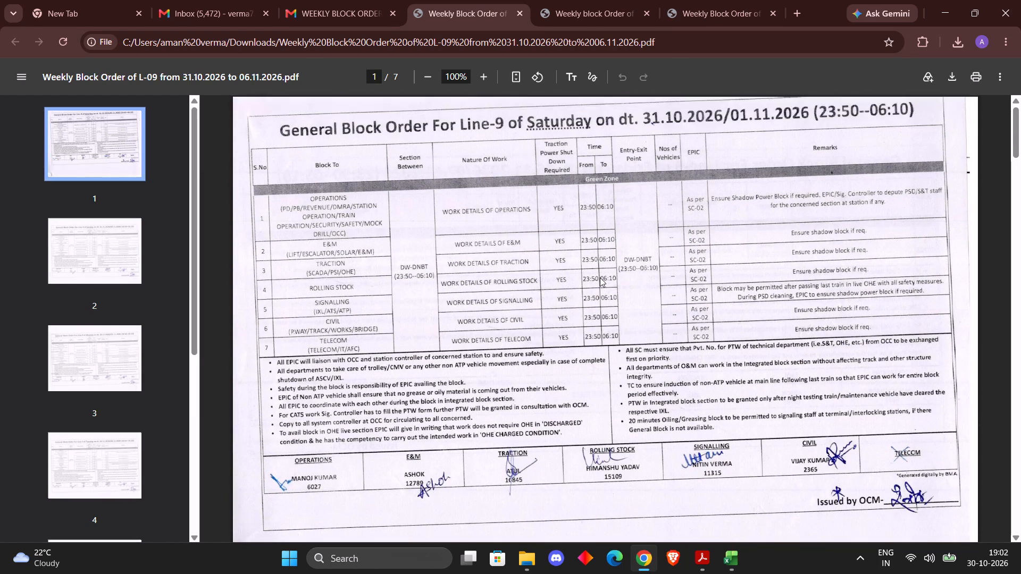
pyautogui.scroll(2, 600, 277)
pyautogui.scroll(-1, 600, 277)
pyautogui.scroll(3, 600, 277)
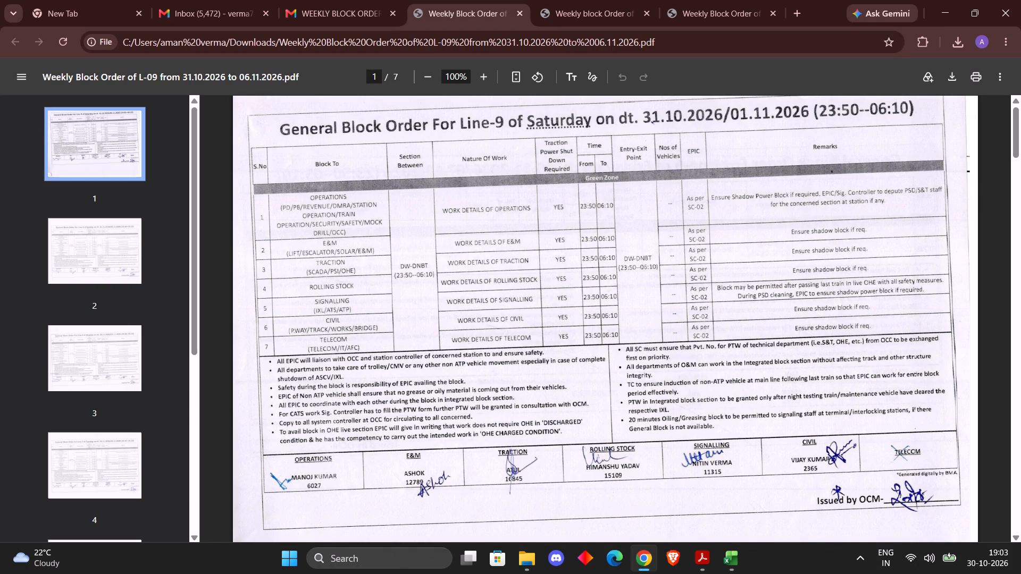
pyautogui.scroll(1, 344, 232)
# Review the Line-9 block orders forward from Sunday 01.11.2026 through Monday 02.11.2026 and Tuesday 03.11.2026, including work details and instructions.
pyautogui.scroll(-8, 344, 232)
pyautogui.scroll(1, 344, 232)
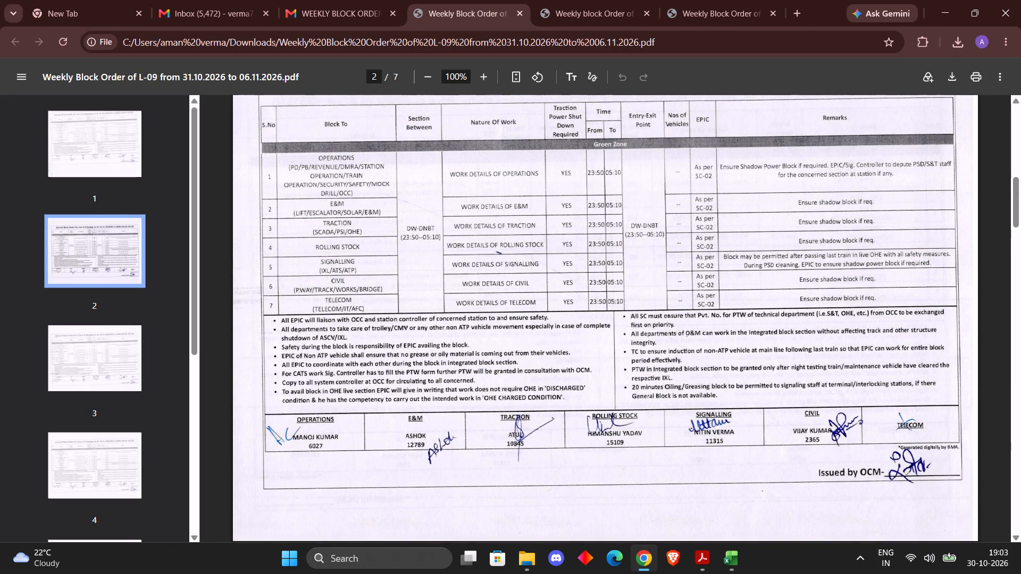
pyautogui.scroll(-6, 372, 222)
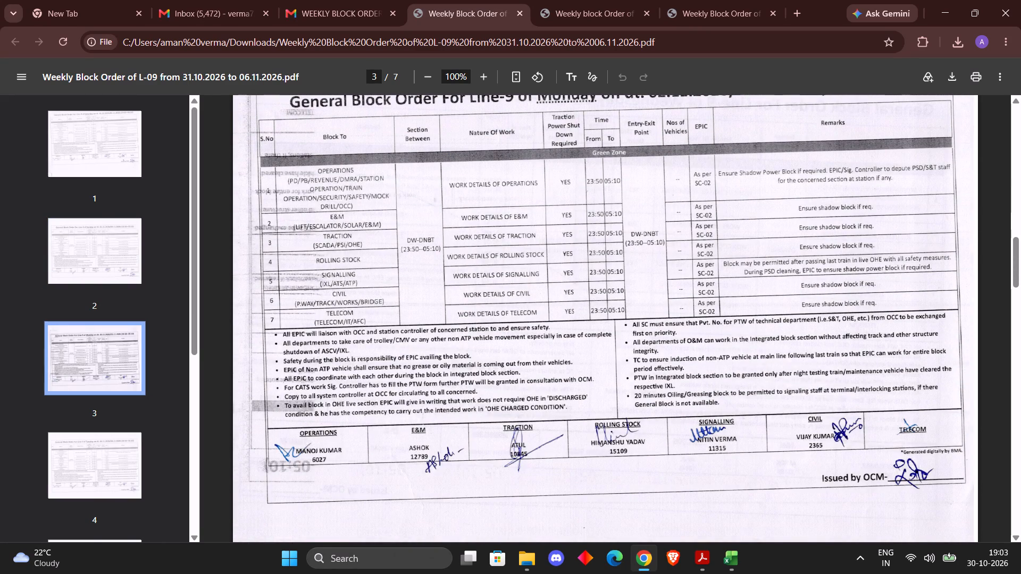
pyautogui.scroll(-6, 383, 219)
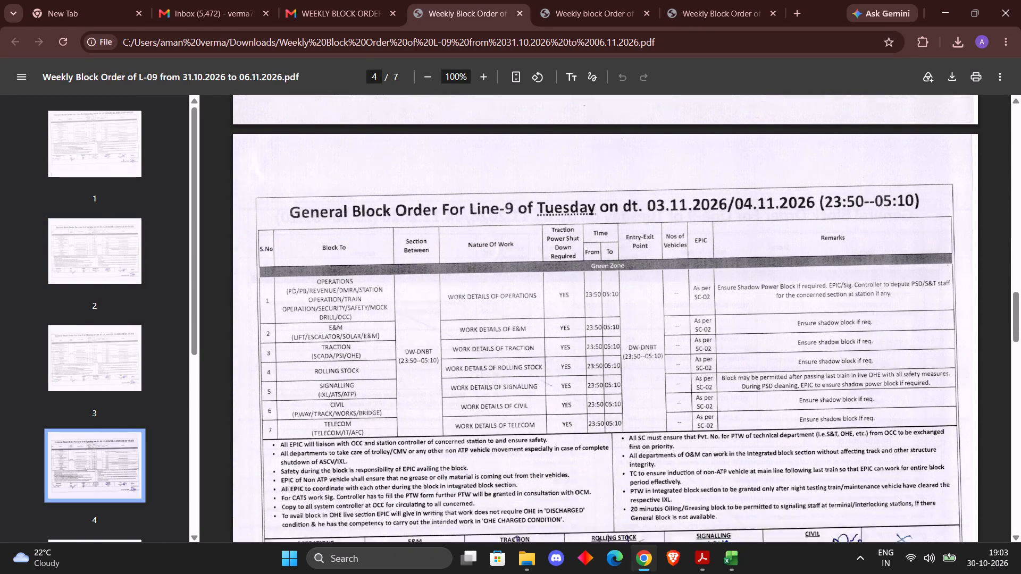
pyautogui.scroll(-1, 383, 219)
pyautogui.scroll(1, 383, 219)
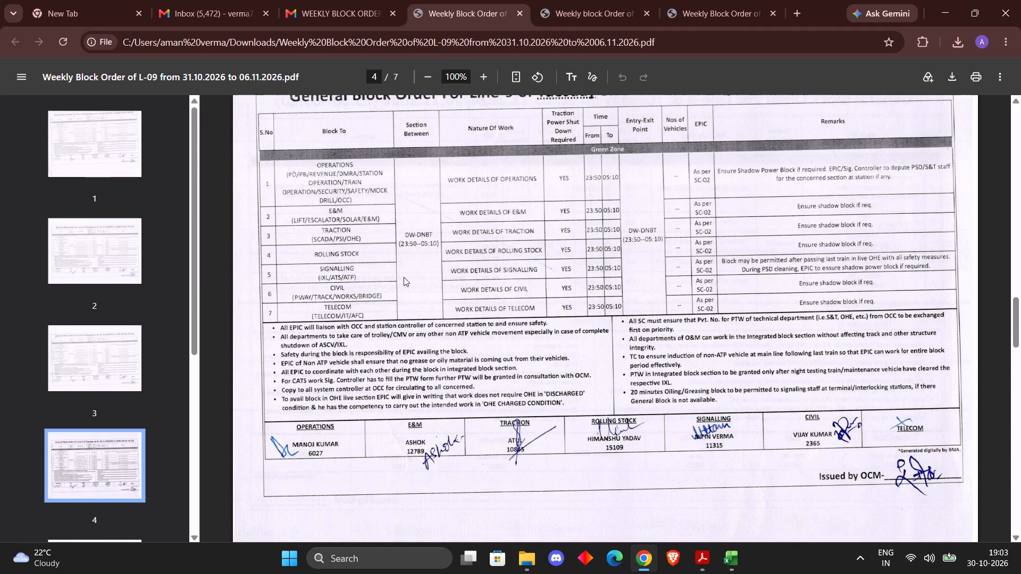
# Review the Line-9 block orders for Wednesday 04.11.2026/05.11.2026 and Thursday 05.11.2026/06.11.2026, including department rows, block times and sign-offs.
pyautogui.scroll(-7, 404, 277)
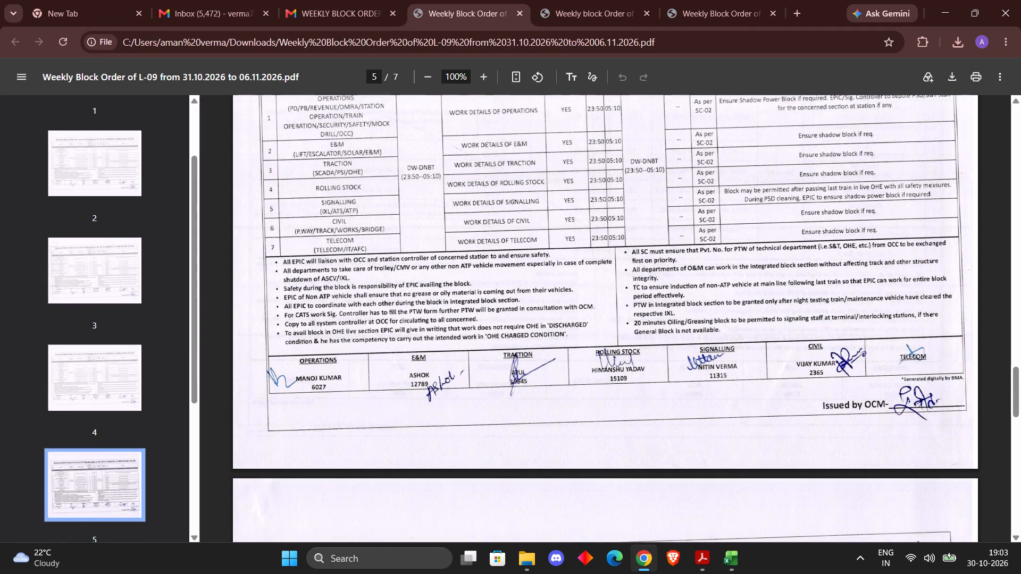
pyautogui.scroll(1, 386, 242)
pyautogui.scroll(-1, 394, 249)
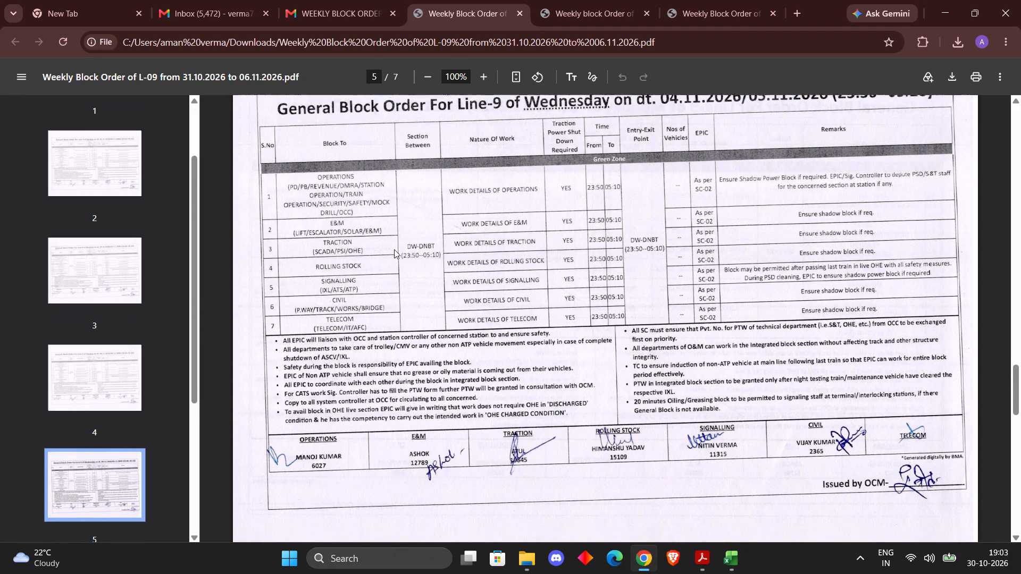
pyautogui.scroll(-4, 394, 249)
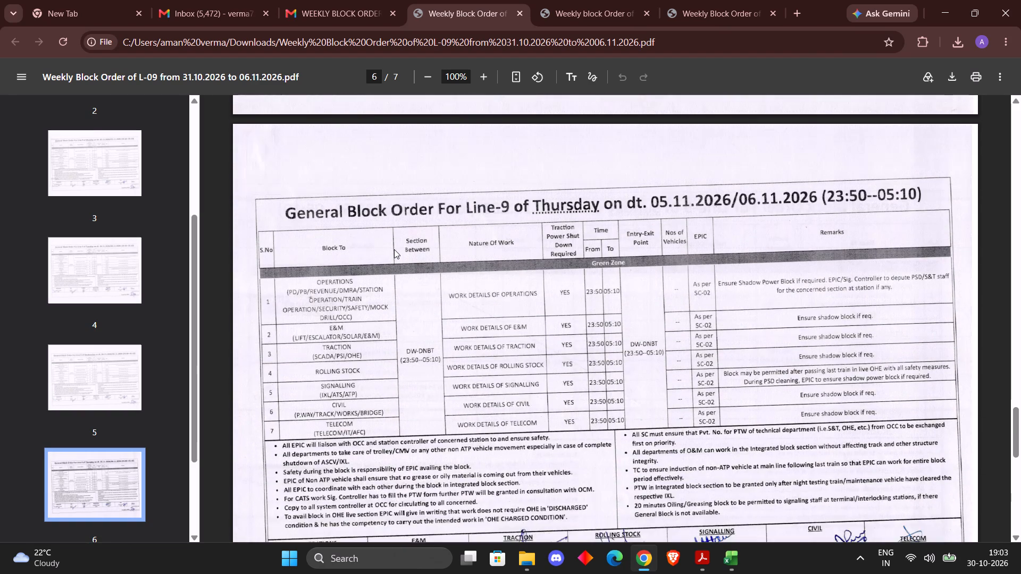
pyautogui.scroll(-2, 394, 249)
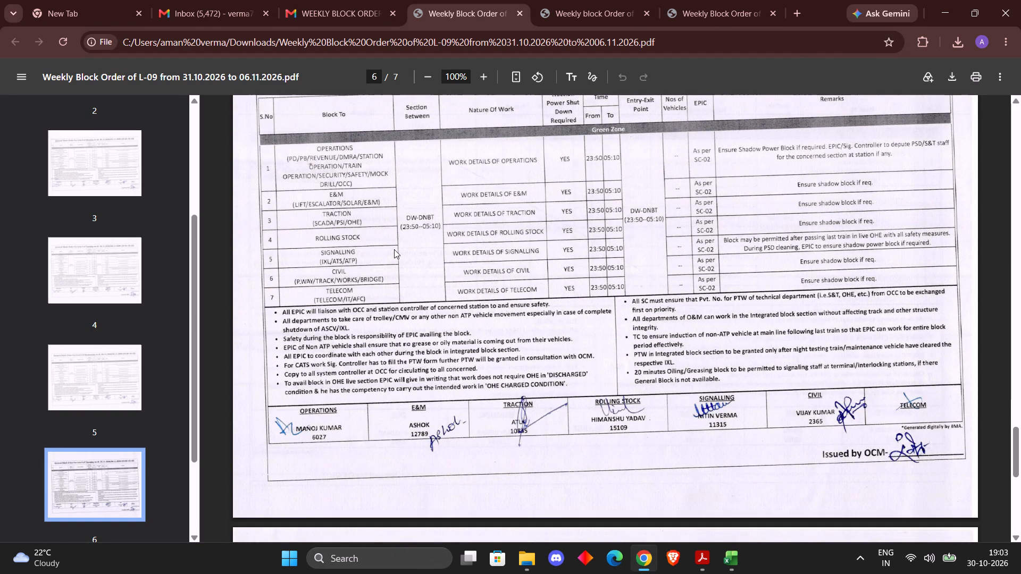
# Review the Line-9 block order for Friday 06.11.2026/07.11.2026 down to its instructions and signatures at the document's end.
pyautogui.scroll(-5, 426, 290)
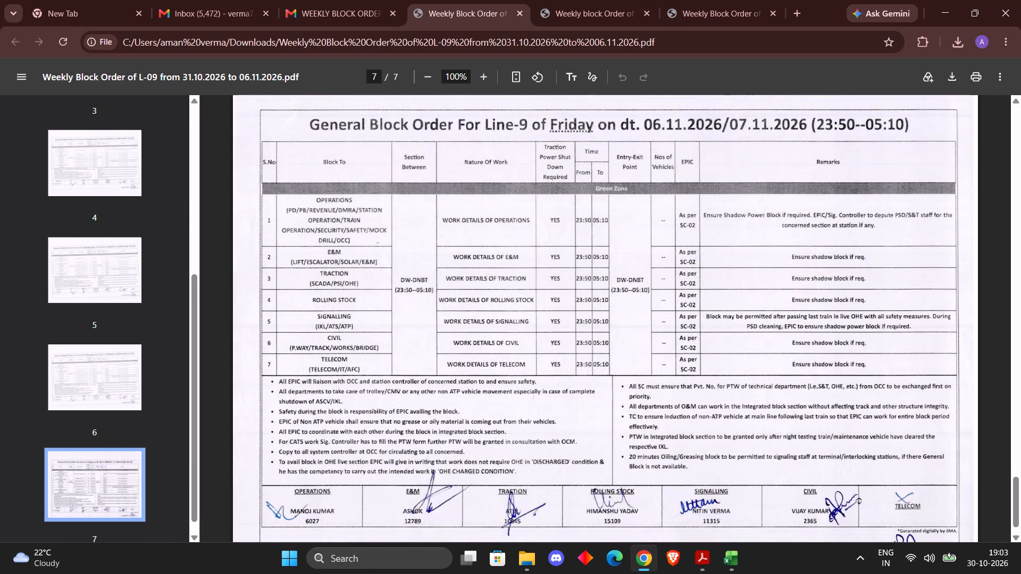
pyautogui.scroll(-3, 426, 291)
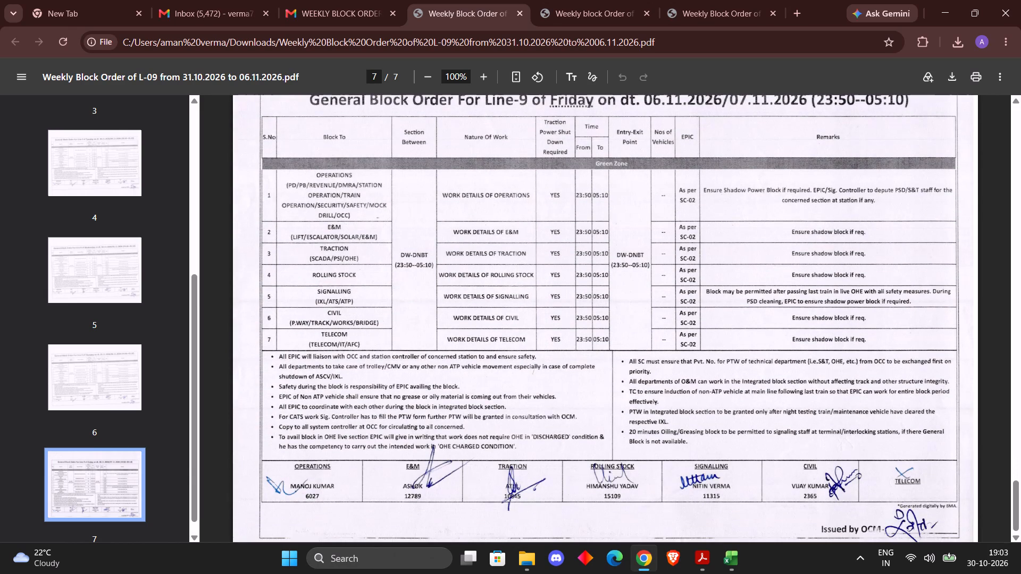
pyautogui.scroll(-9, 426, 291)
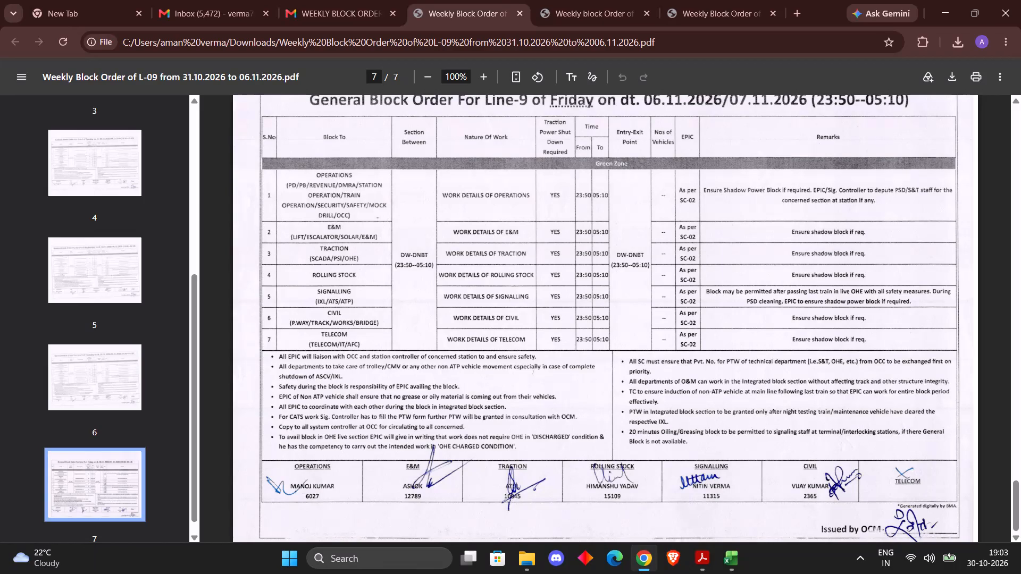
pyautogui.scroll(-4, 409, 263)
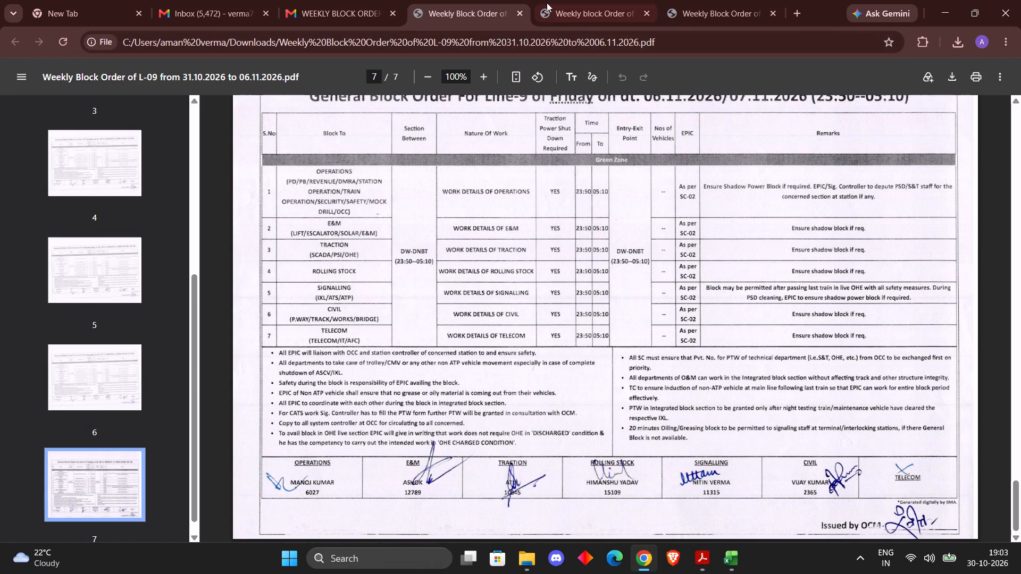
# Switch to the Excel roster and widen the Day column until the title "Line 7 & 9 staff duty Roster" fits within it.
pyautogui.click(573, 6)
pyautogui.click(714, 11)
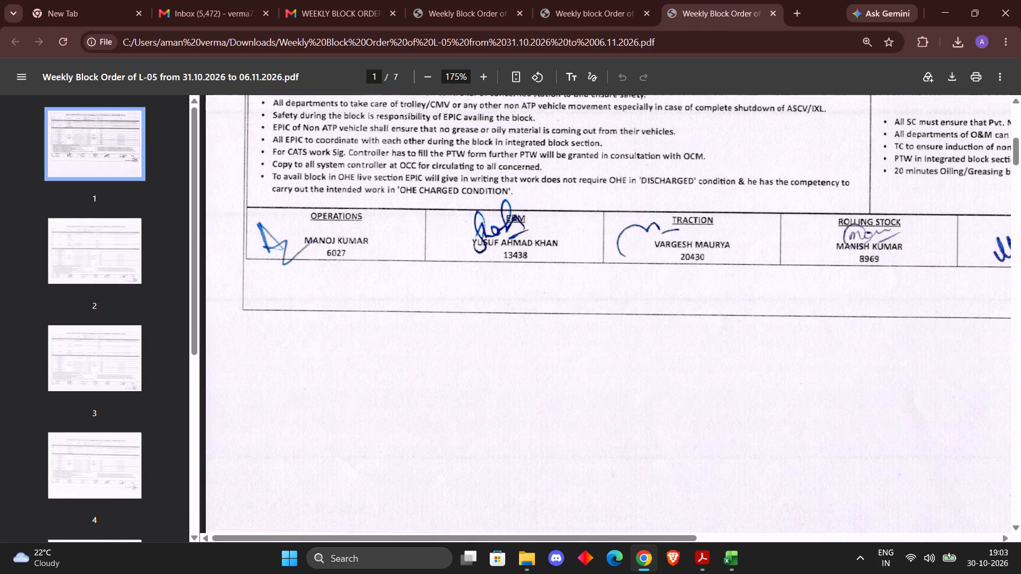
pyautogui.click(735, 564)
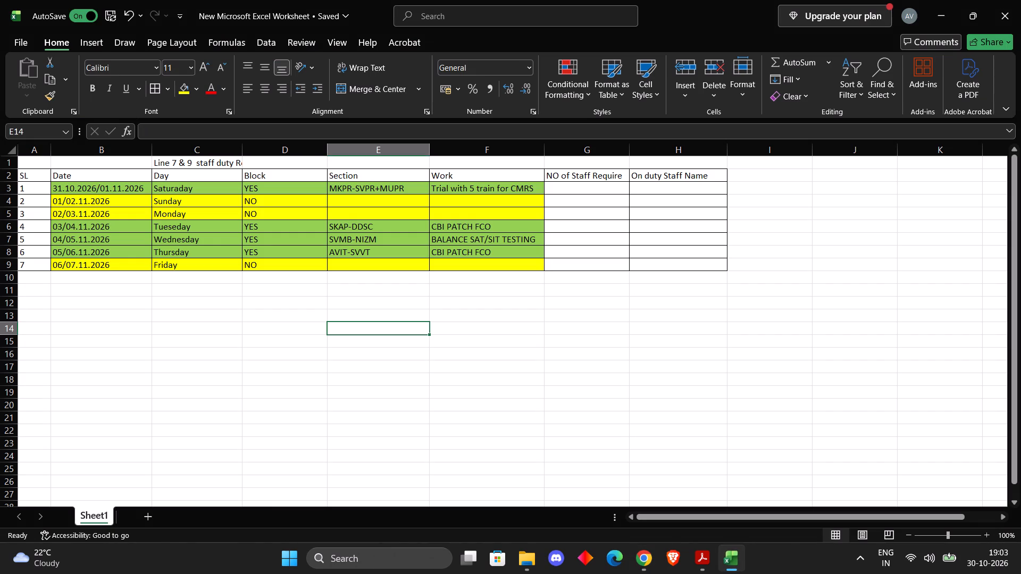
pyautogui.click(558, 387)
pyautogui.scroll(1, 338, 320)
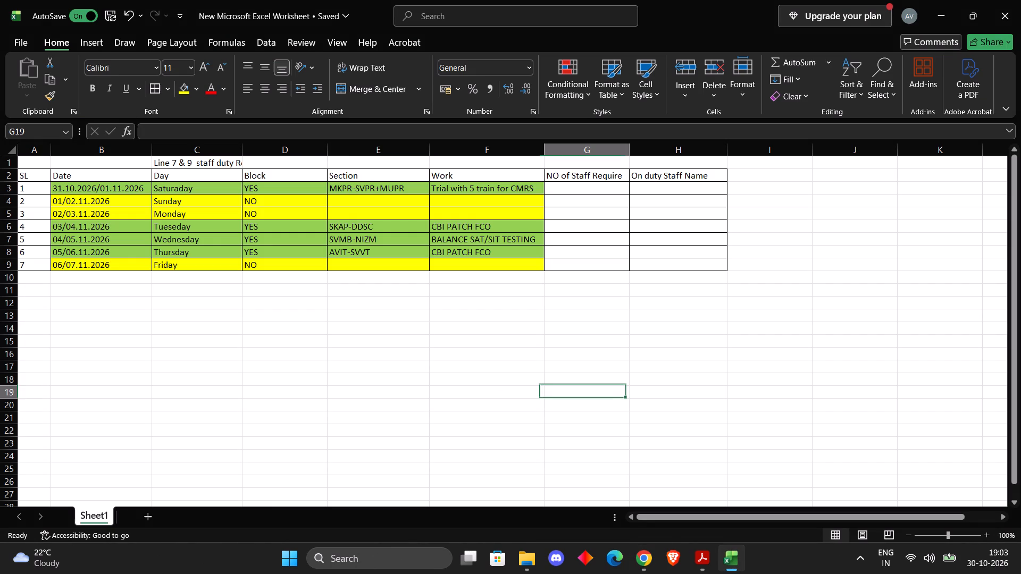
pyautogui.moveTo(242, 147); pyautogui.dragTo(262, 148)
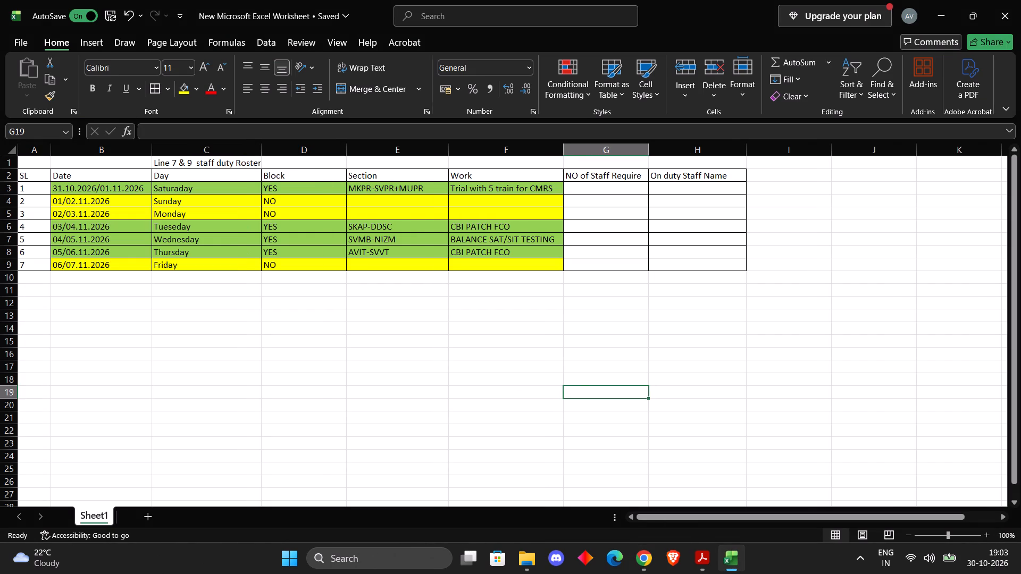
pyautogui.moveTo(261, 148); pyautogui.dragTo(272, 147)
pyautogui.click(321, 350)
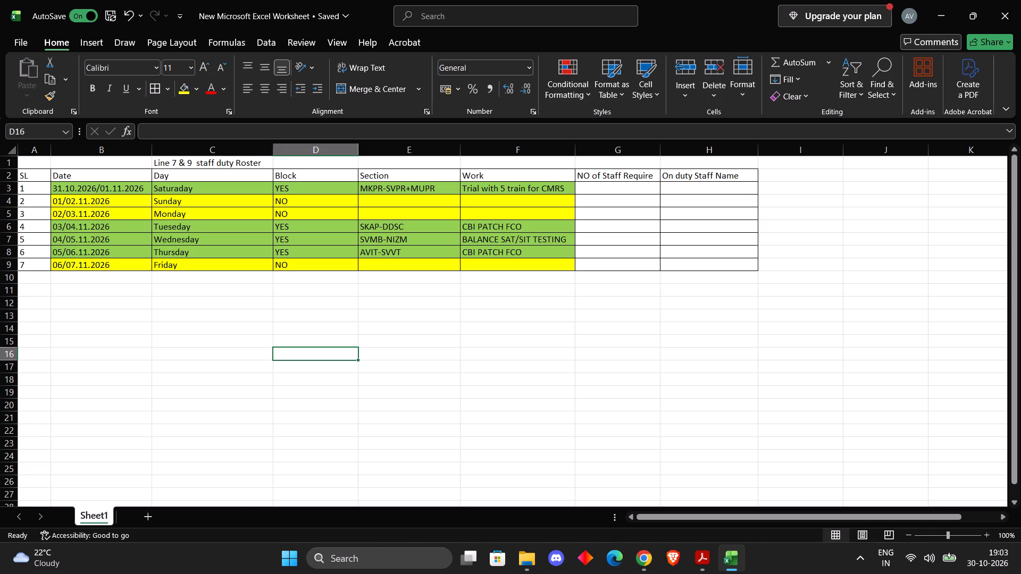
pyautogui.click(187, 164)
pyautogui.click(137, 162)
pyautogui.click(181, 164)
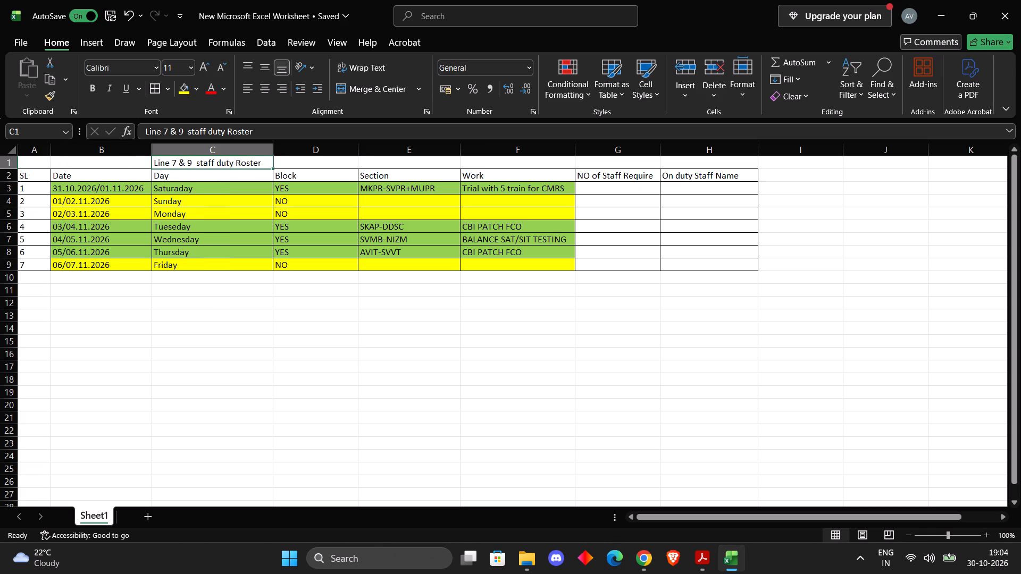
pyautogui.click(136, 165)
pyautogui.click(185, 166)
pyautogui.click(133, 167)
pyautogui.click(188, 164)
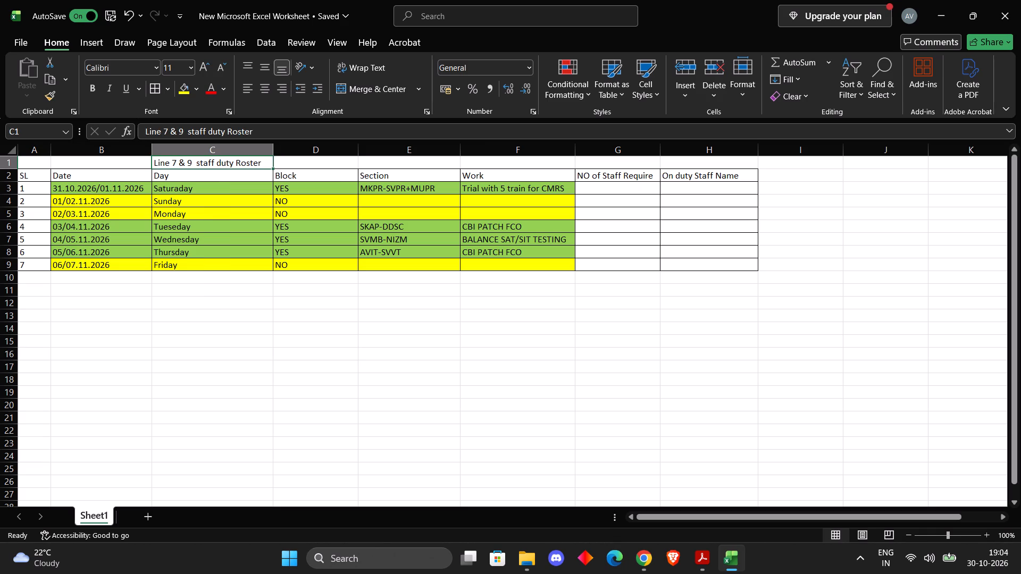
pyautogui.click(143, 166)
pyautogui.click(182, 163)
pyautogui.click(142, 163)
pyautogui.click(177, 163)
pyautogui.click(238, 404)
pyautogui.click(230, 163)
# Narrow the Date column slightly, to a width of about 9.33, keeping the dates fully readable.
pyautogui.click(130, 191)
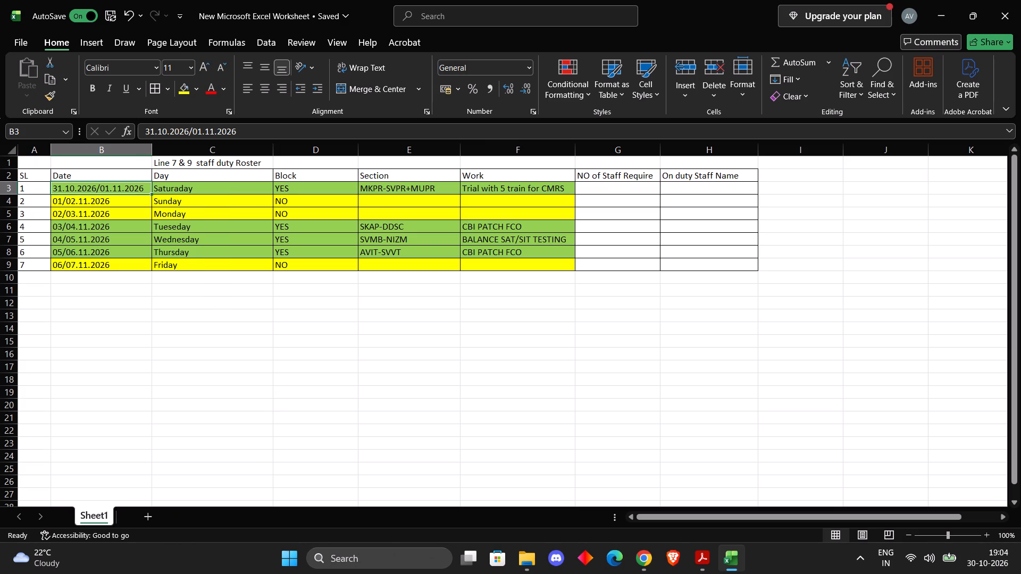
pyautogui.click(153, 151)
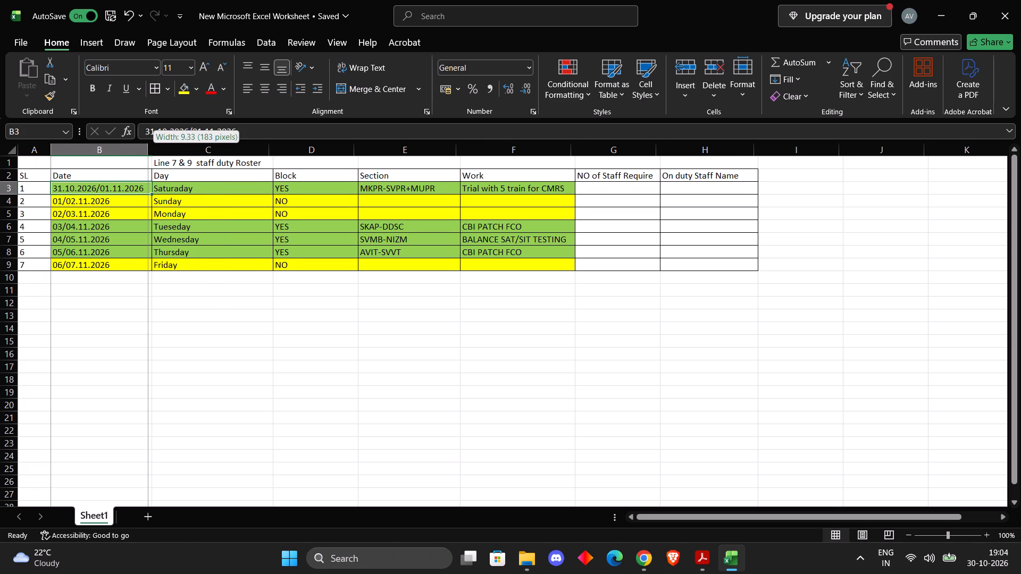
pyautogui.click(245, 353)
pyautogui.click(221, 192)
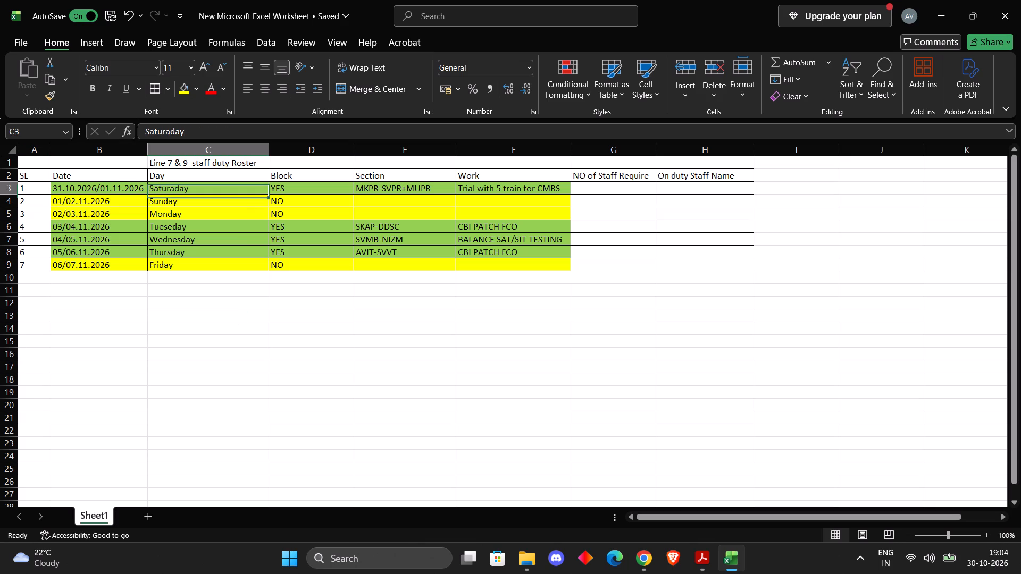
# Select the NO of Staff Require cell in the row for 31.10.2026/01.11.2026.
pyautogui.click(615, 190)
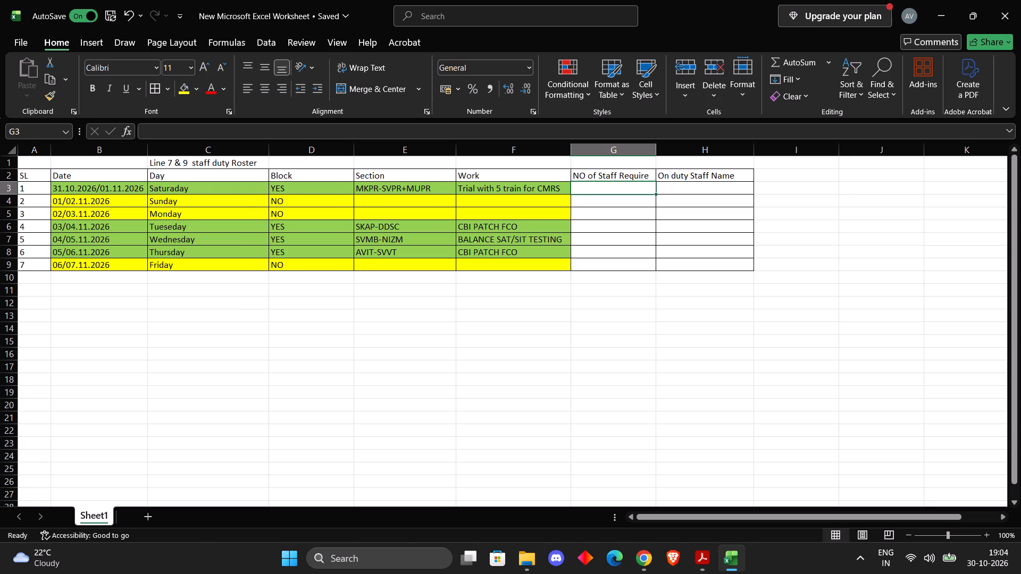
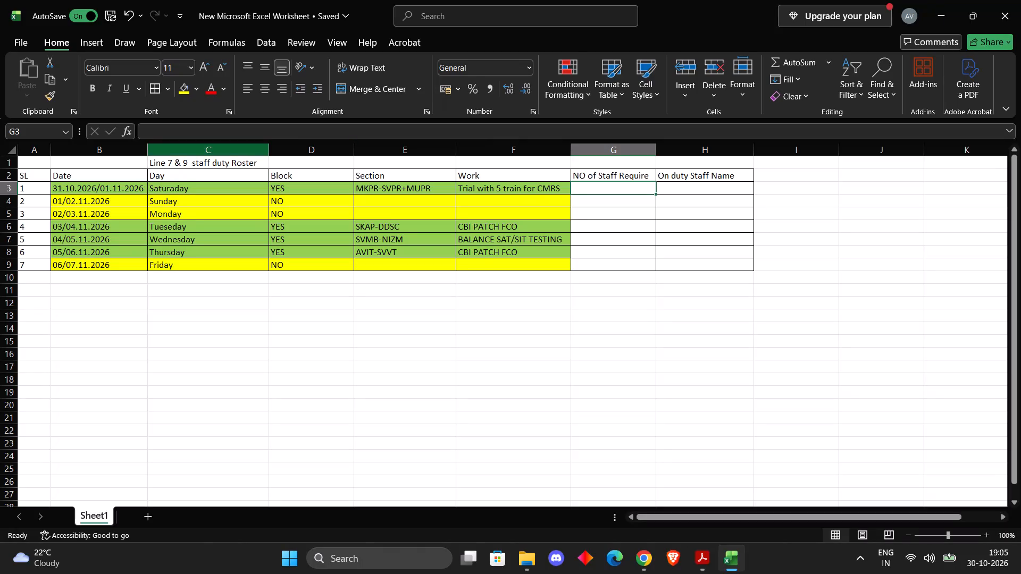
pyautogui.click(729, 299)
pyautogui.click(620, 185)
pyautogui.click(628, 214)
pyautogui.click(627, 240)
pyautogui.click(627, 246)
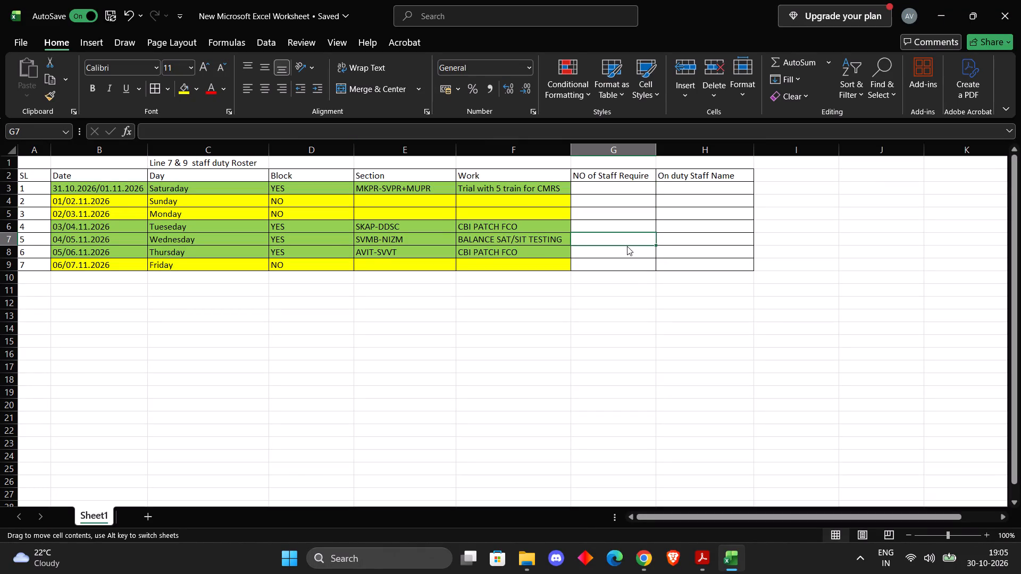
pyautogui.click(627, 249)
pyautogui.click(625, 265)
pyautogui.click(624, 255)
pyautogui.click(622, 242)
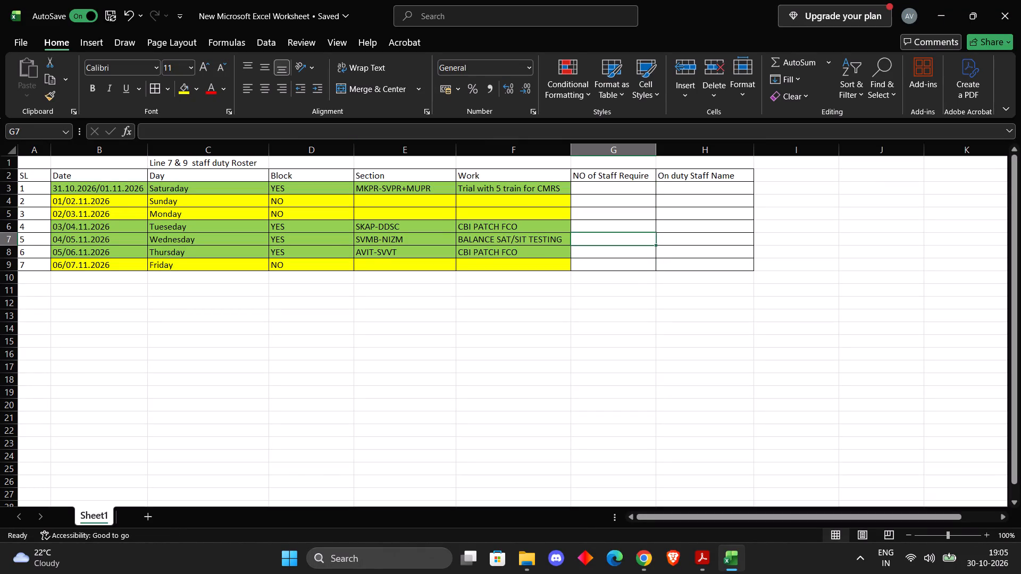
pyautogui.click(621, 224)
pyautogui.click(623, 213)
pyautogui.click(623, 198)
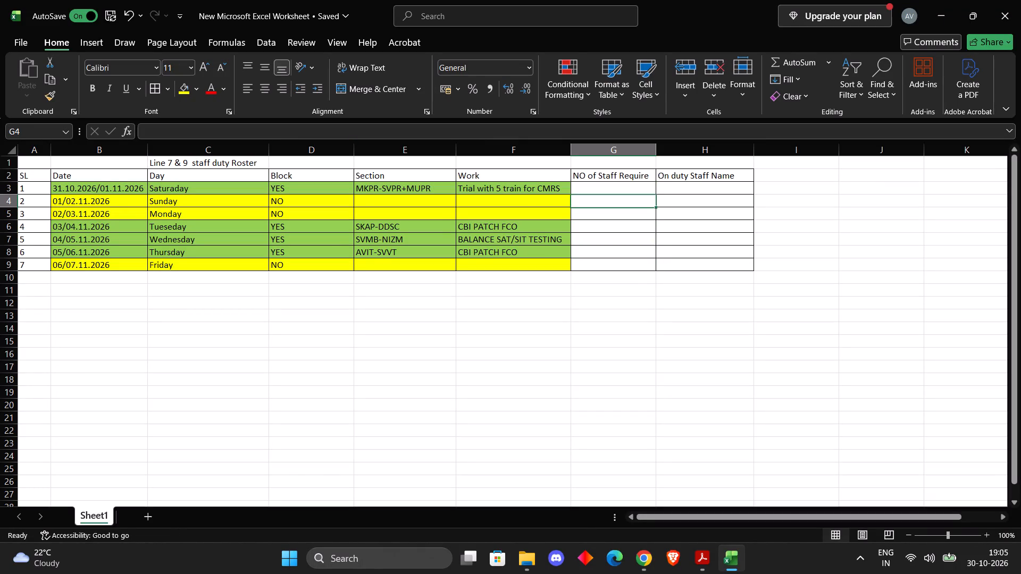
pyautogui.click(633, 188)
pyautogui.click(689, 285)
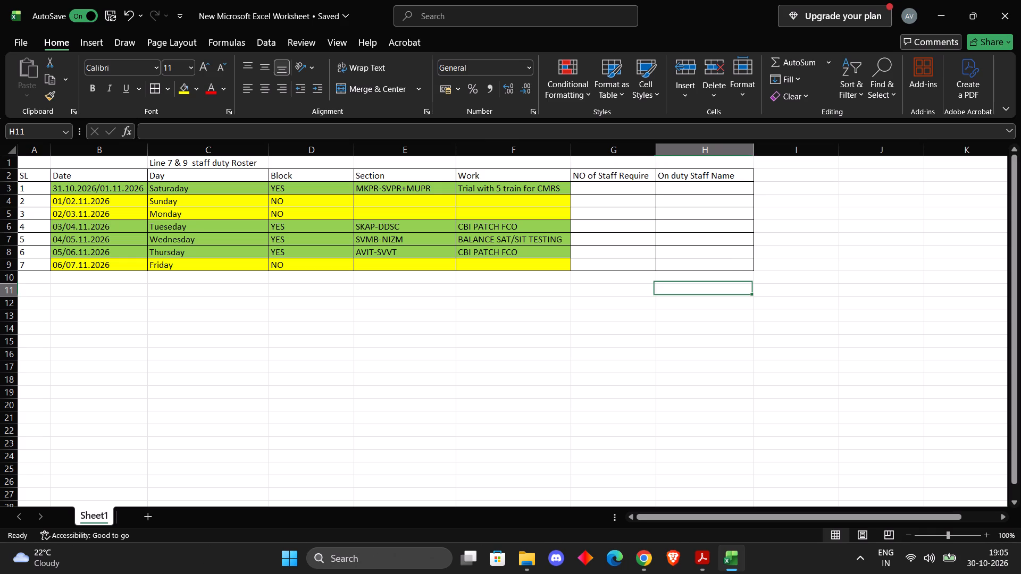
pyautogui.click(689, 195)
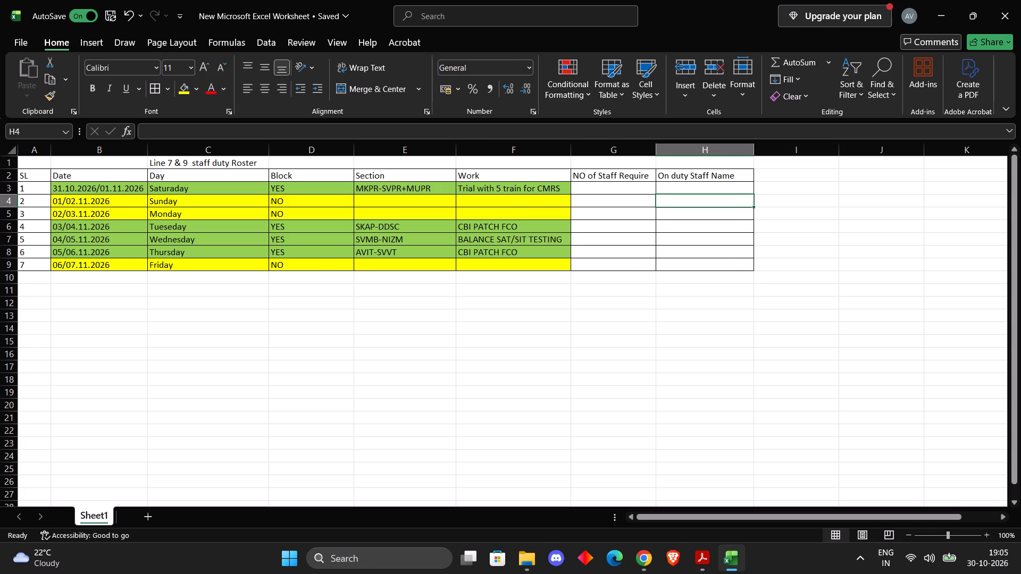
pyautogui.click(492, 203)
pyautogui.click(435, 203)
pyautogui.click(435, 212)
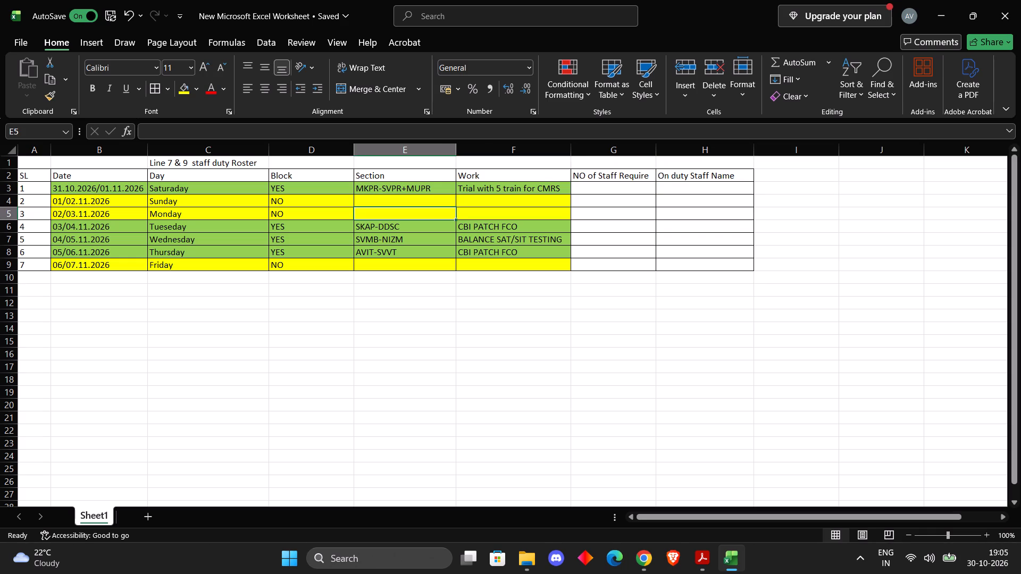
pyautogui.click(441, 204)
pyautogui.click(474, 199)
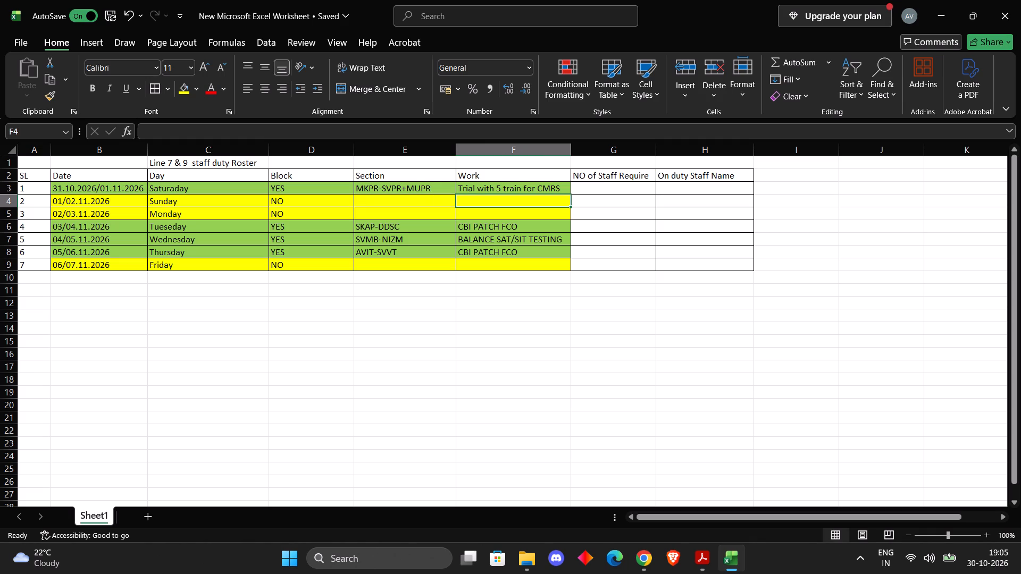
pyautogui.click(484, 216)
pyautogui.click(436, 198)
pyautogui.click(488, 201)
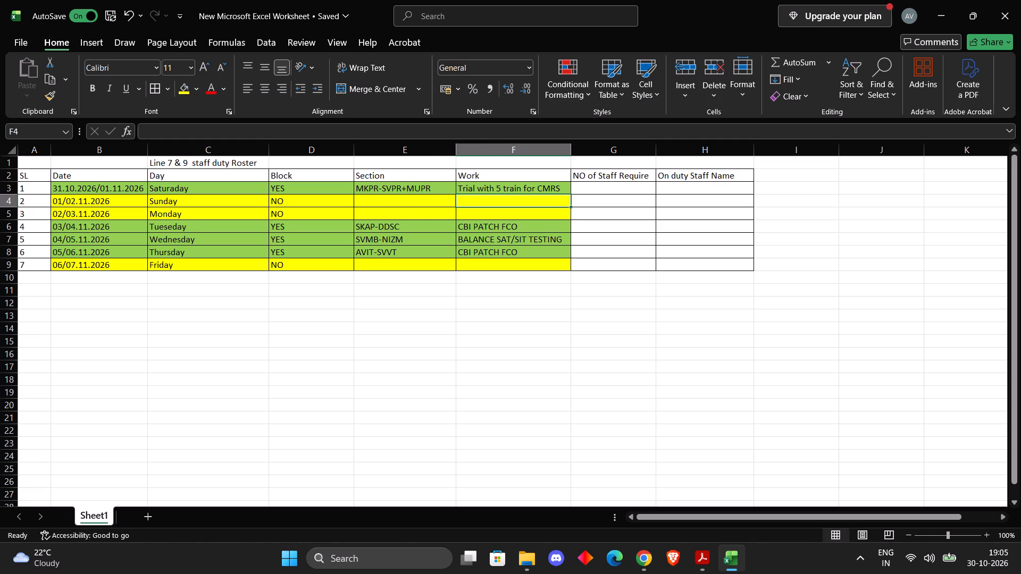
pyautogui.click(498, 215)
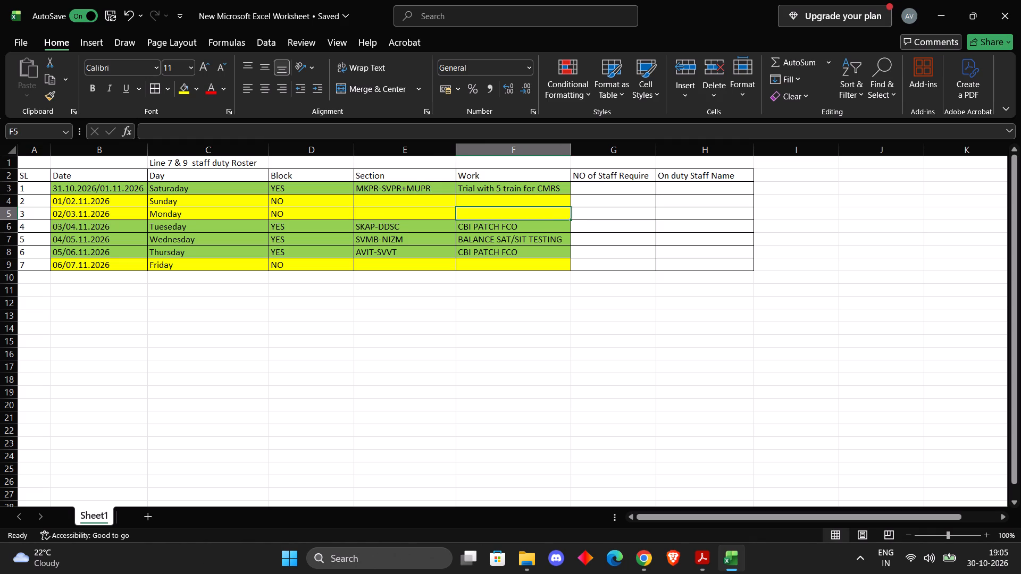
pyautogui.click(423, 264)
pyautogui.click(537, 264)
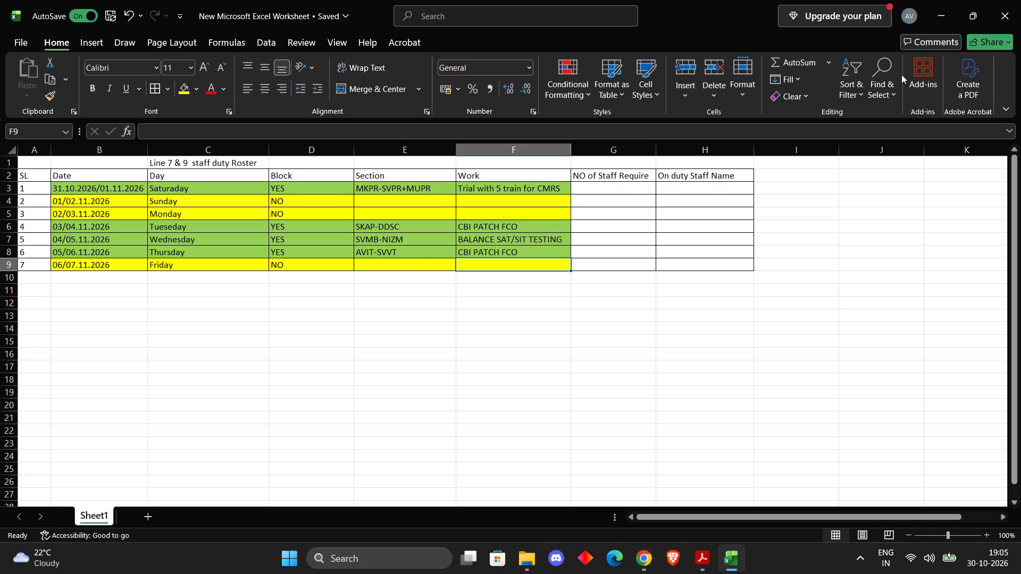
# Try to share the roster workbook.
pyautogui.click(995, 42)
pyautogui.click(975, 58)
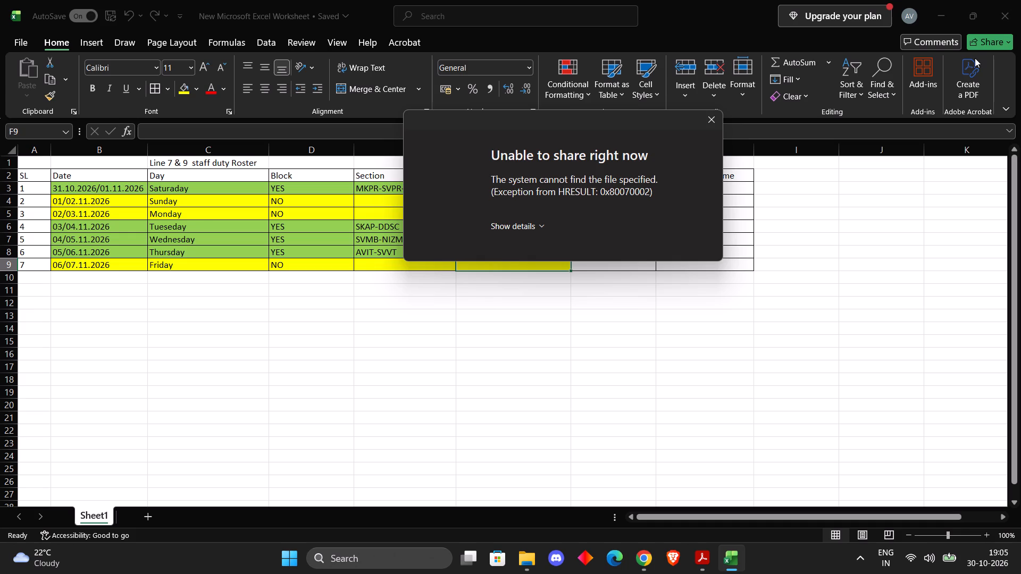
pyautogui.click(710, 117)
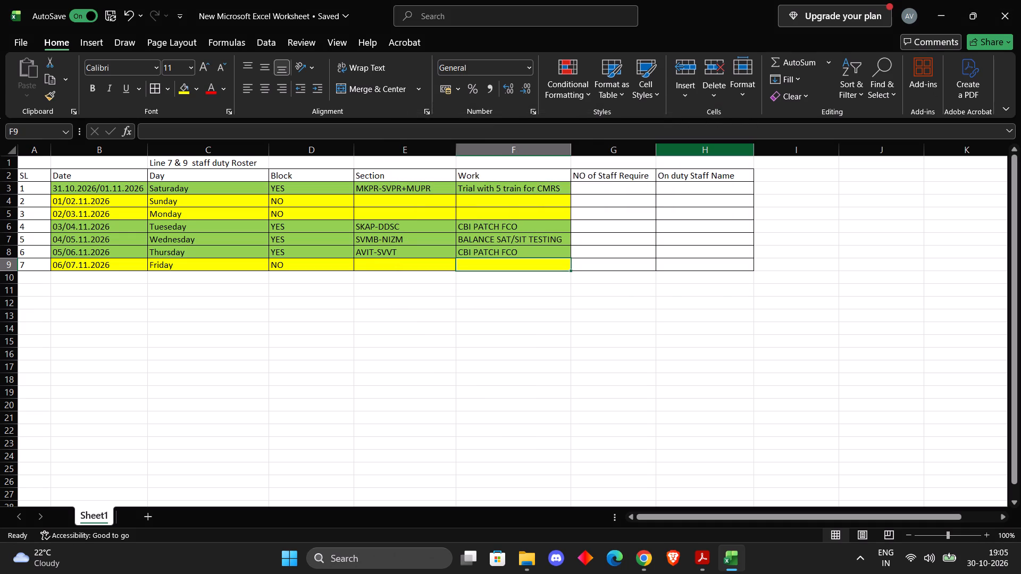
# Save the roster workbook.
pyautogui.hotkey('ctrl', 's')
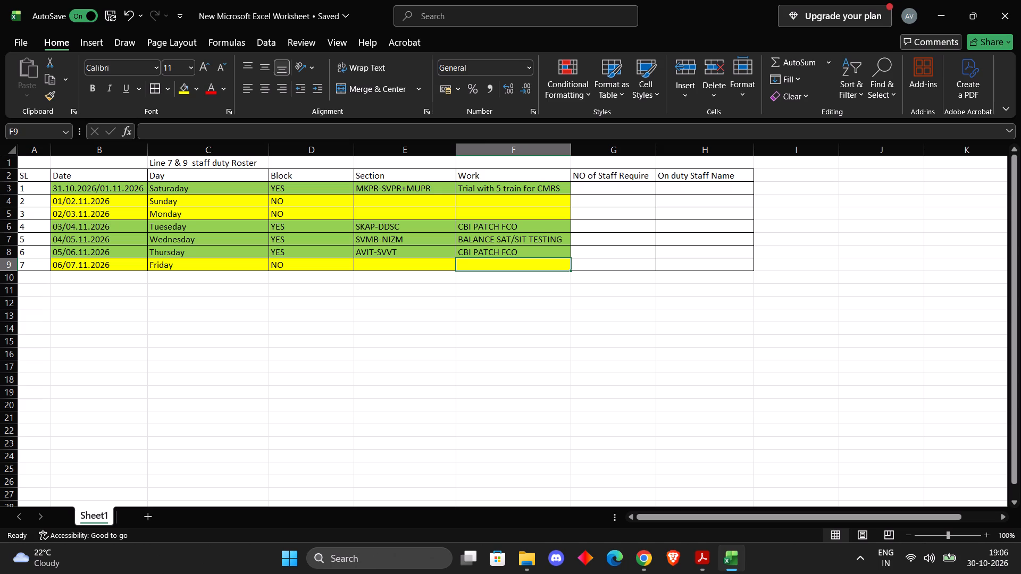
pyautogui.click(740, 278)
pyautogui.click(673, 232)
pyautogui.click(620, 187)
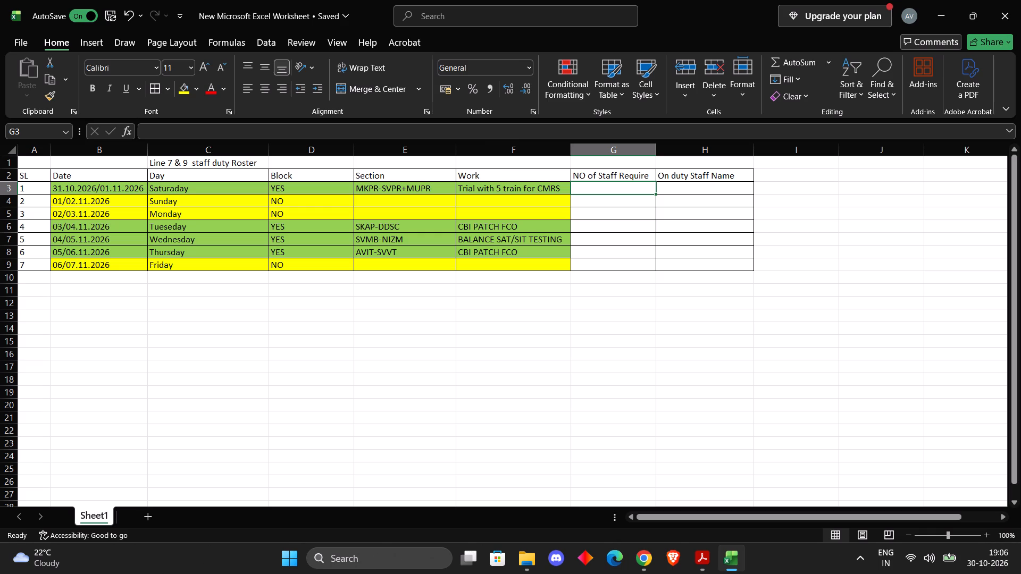
# Narrow the Block, Section and Work columns to fit closely around their entries, keeping all text fully readable.
pyautogui.moveTo(355, 148); pyautogui.dragTo(317, 155)
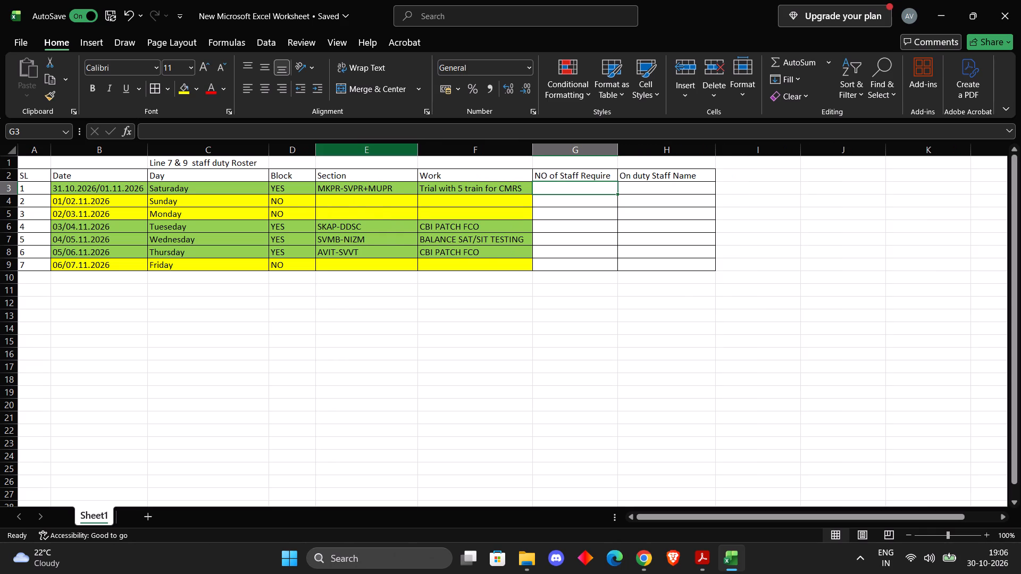
pyautogui.moveTo(419, 149); pyautogui.dragTo(397, 155)
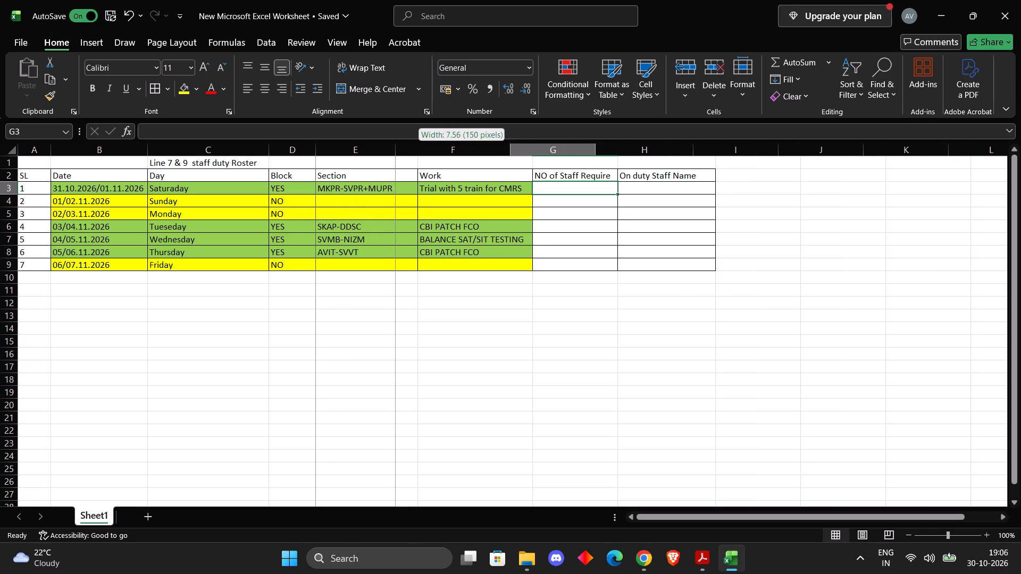
pyautogui.moveTo(397, 155); pyautogui.dragTo(406, 155)
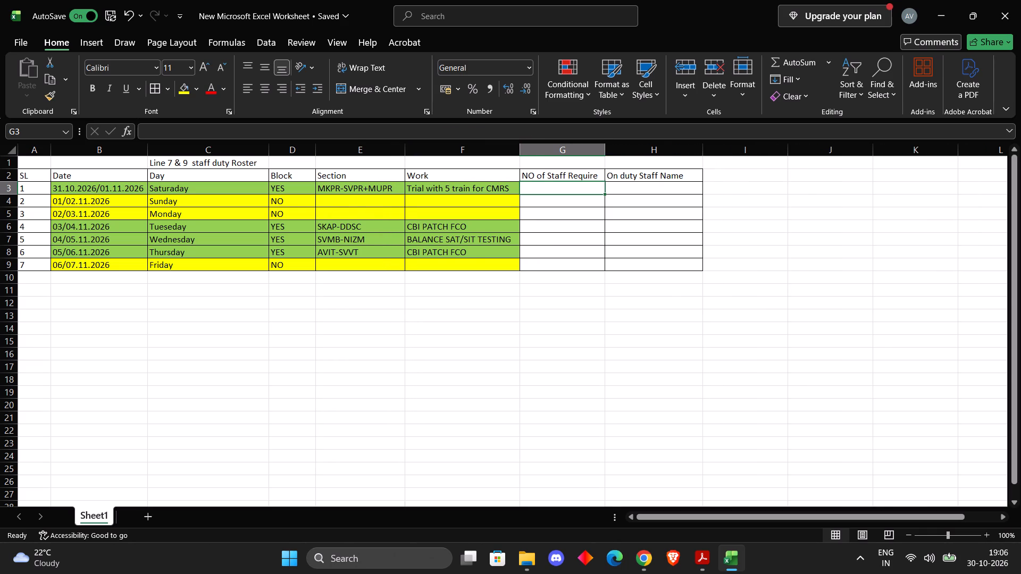
pyautogui.click(517, 148)
pyautogui.click(566, 288)
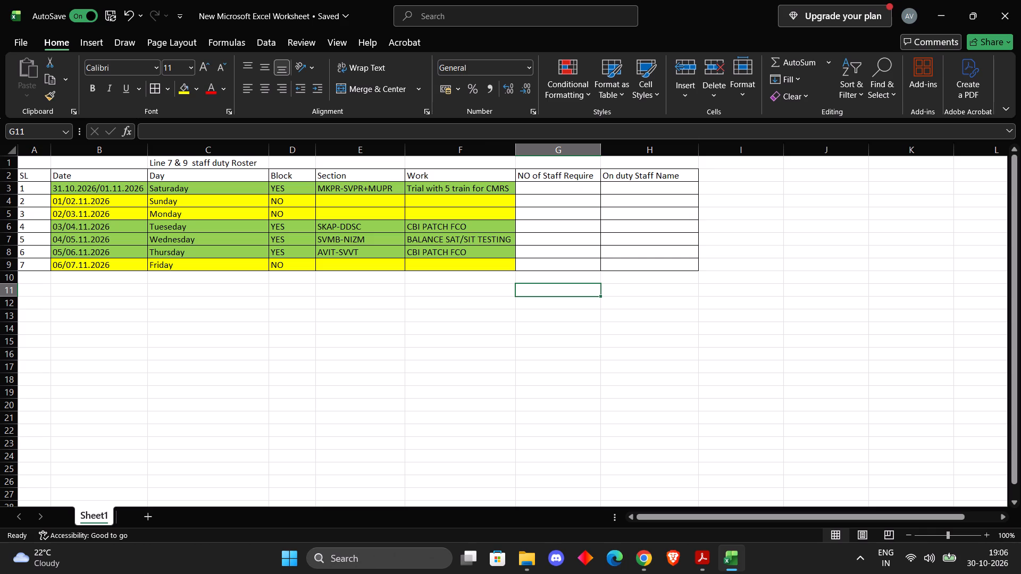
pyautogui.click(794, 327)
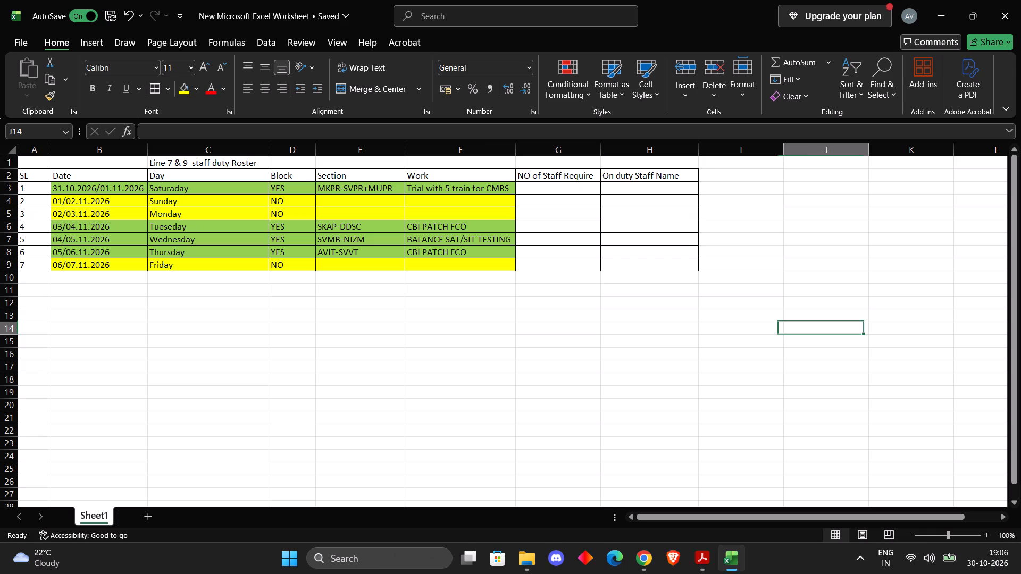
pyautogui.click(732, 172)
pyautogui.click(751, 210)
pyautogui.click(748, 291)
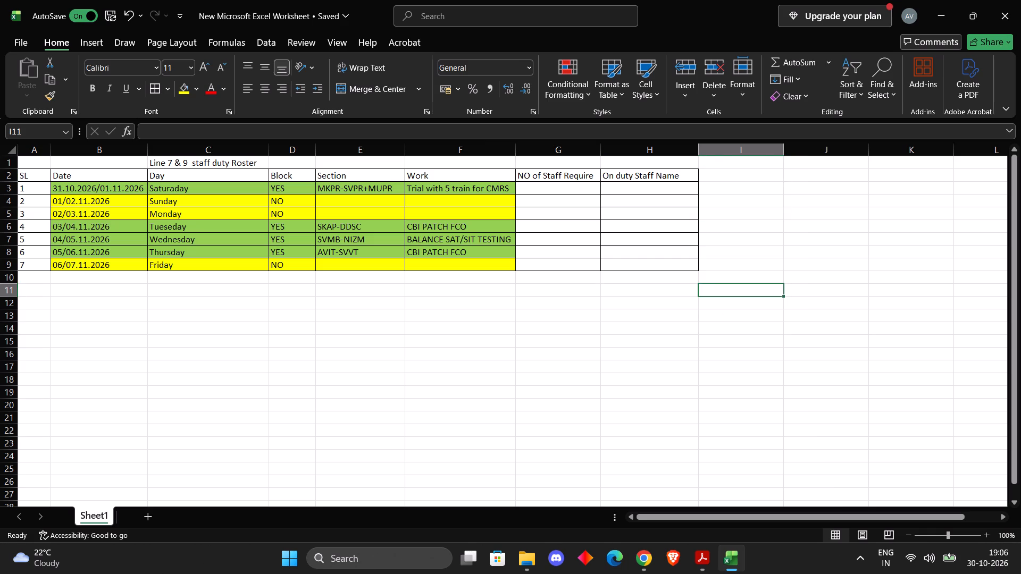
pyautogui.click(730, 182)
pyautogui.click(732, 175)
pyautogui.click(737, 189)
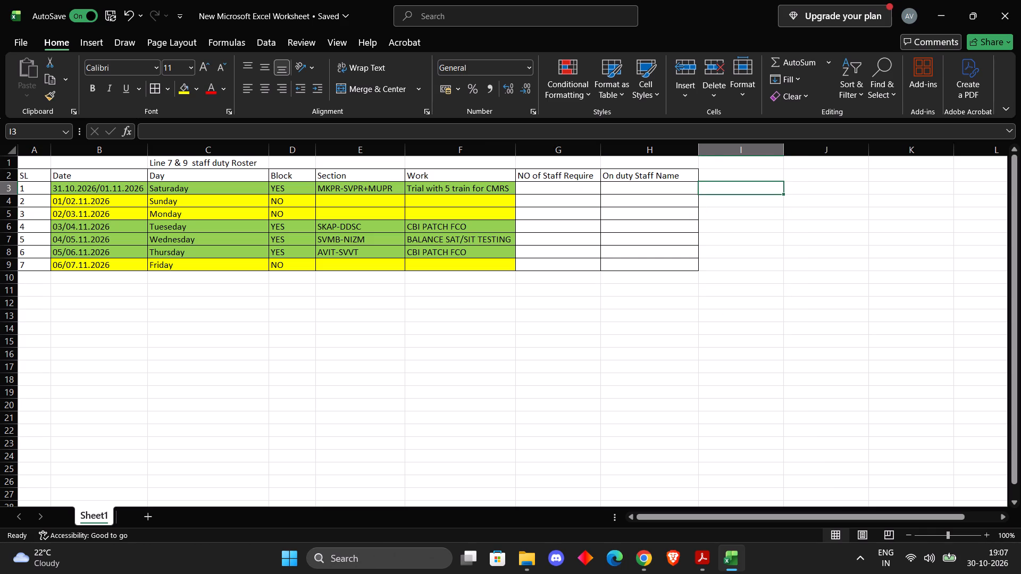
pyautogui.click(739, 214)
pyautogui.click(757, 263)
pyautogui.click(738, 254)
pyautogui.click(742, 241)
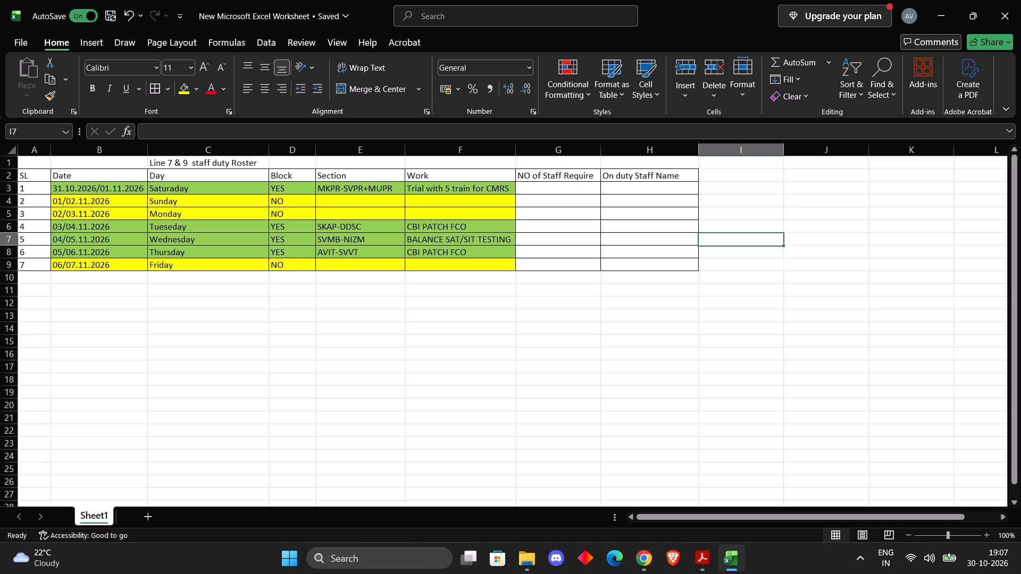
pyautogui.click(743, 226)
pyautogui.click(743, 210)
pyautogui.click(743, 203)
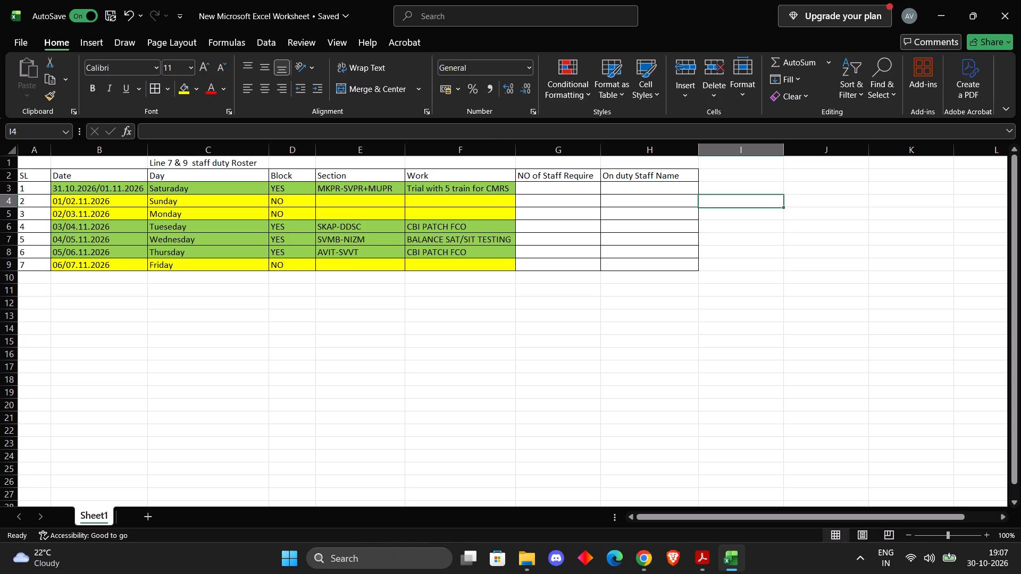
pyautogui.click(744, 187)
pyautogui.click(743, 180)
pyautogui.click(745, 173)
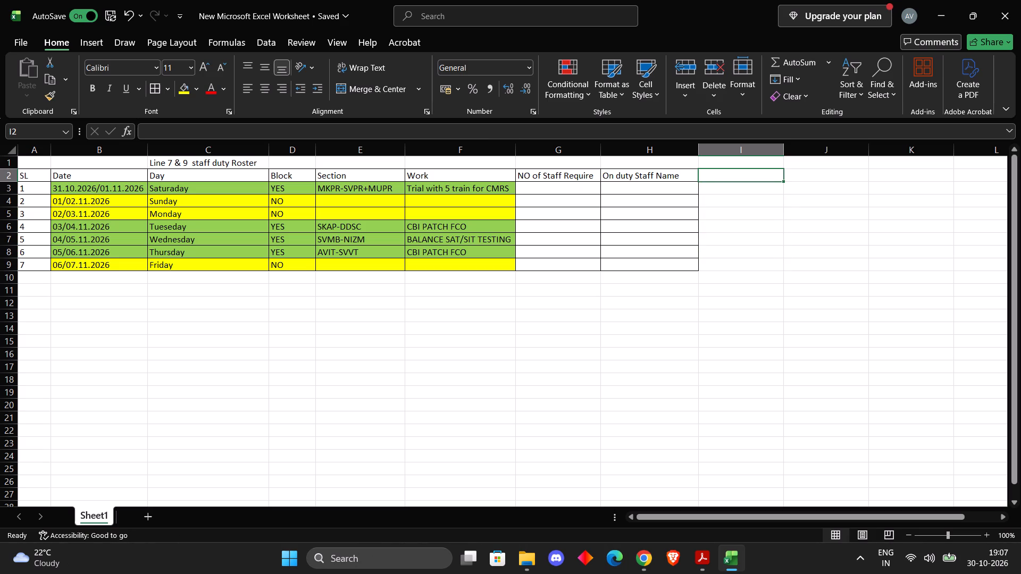
# Switch to Chrome and view the start of the Line-5 general block order for Saturday 31.10.2026.
pyautogui.click(649, 560)
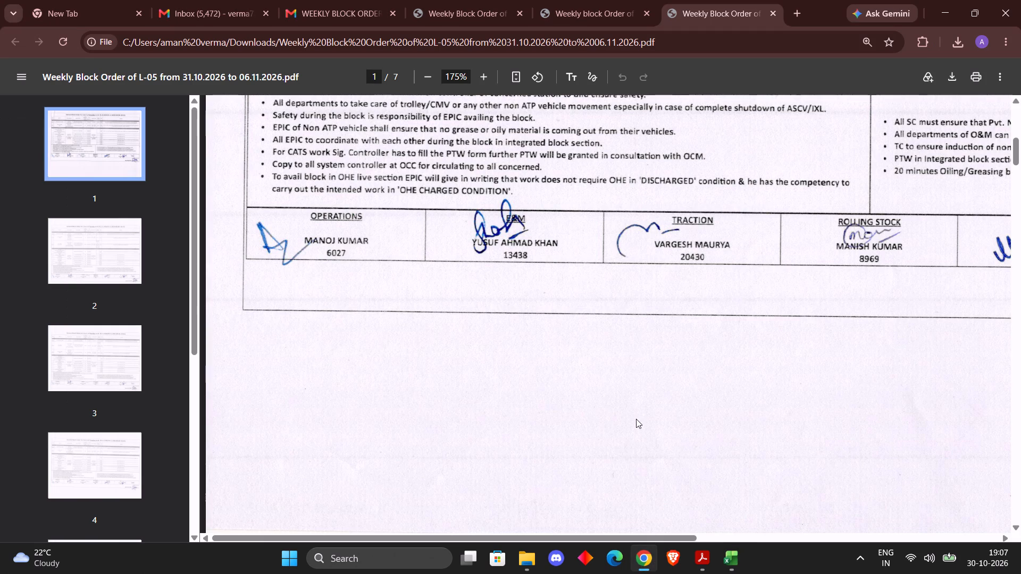
pyautogui.scroll(16, 635, 419)
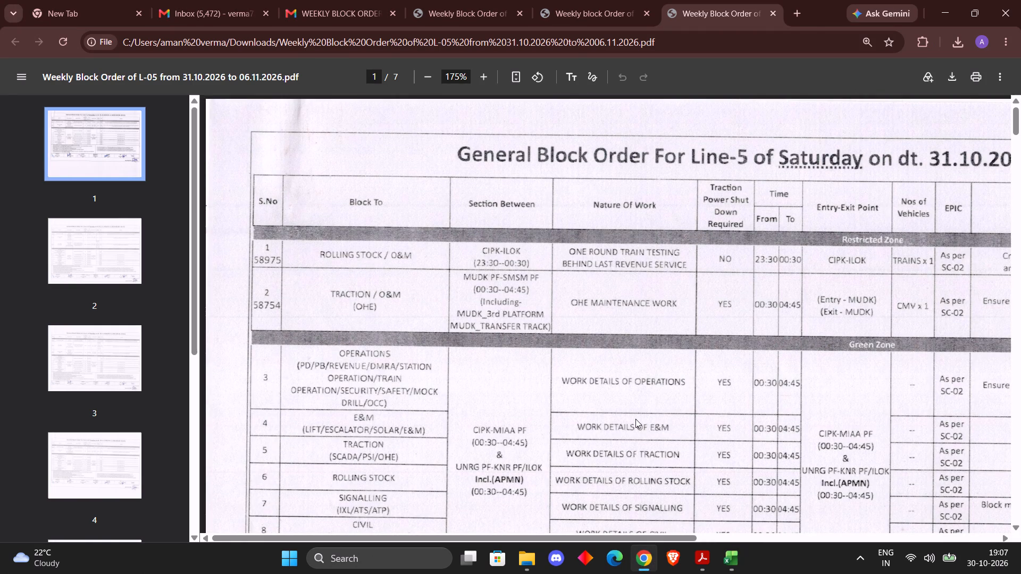
pyautogui.scroll(1, 635, 419)
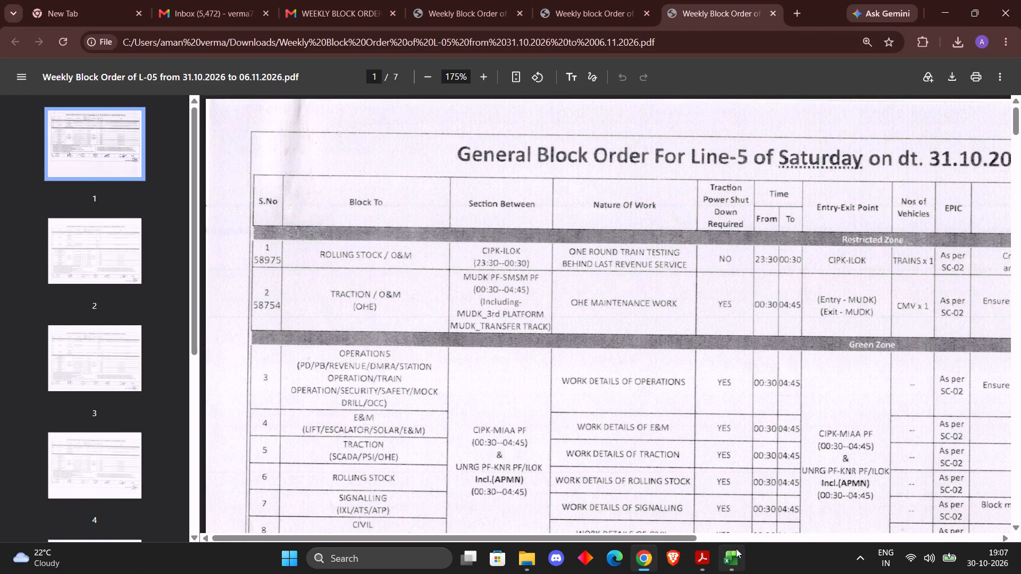
# Switch back to the Excel roster and select the NO of Staff Require cell for 31.10.2026/01.11.2026.
pyautogui.click(738, 554)
pyautogui.click(551, 373)
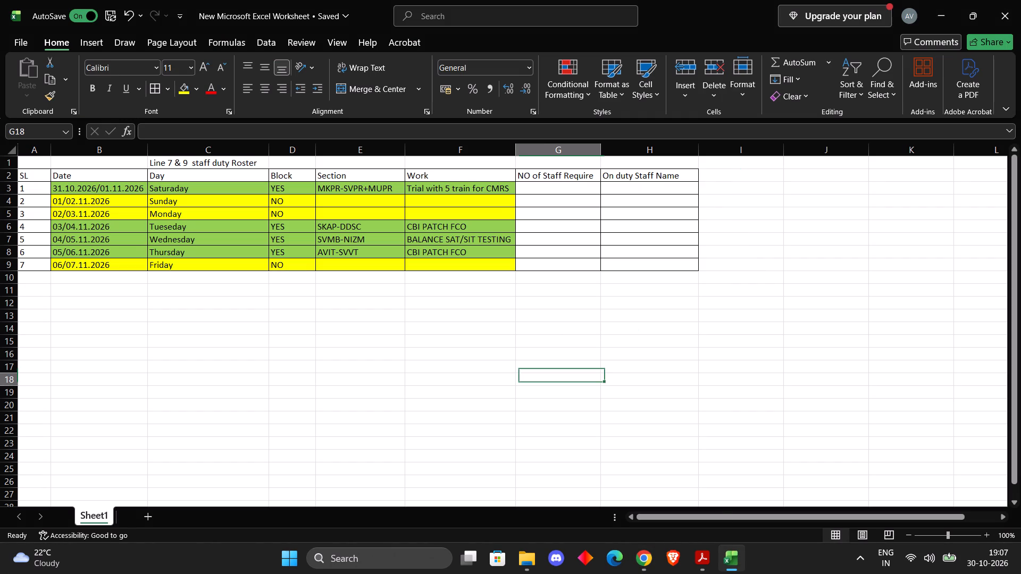
pyautogui.click(564, 185)
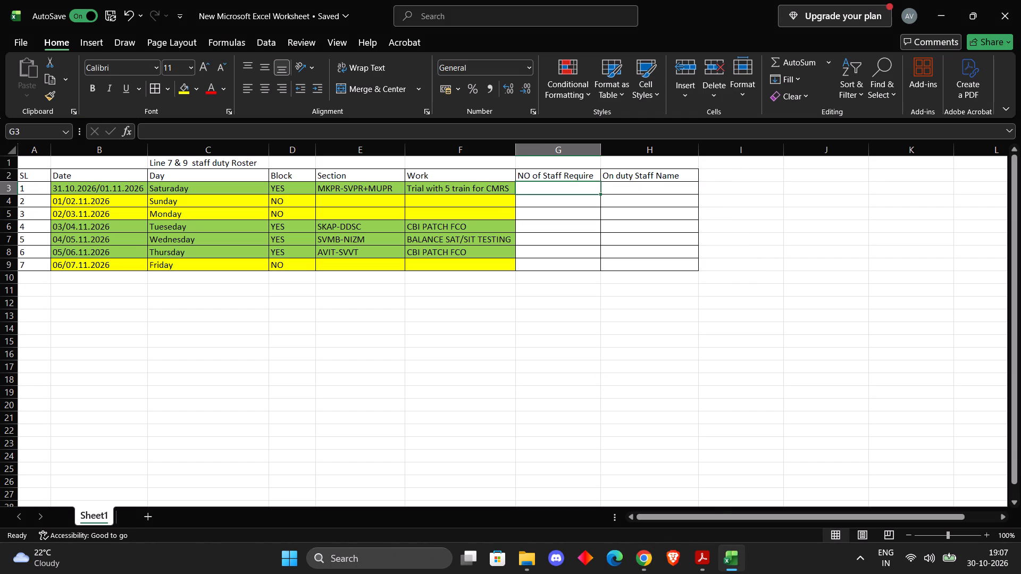
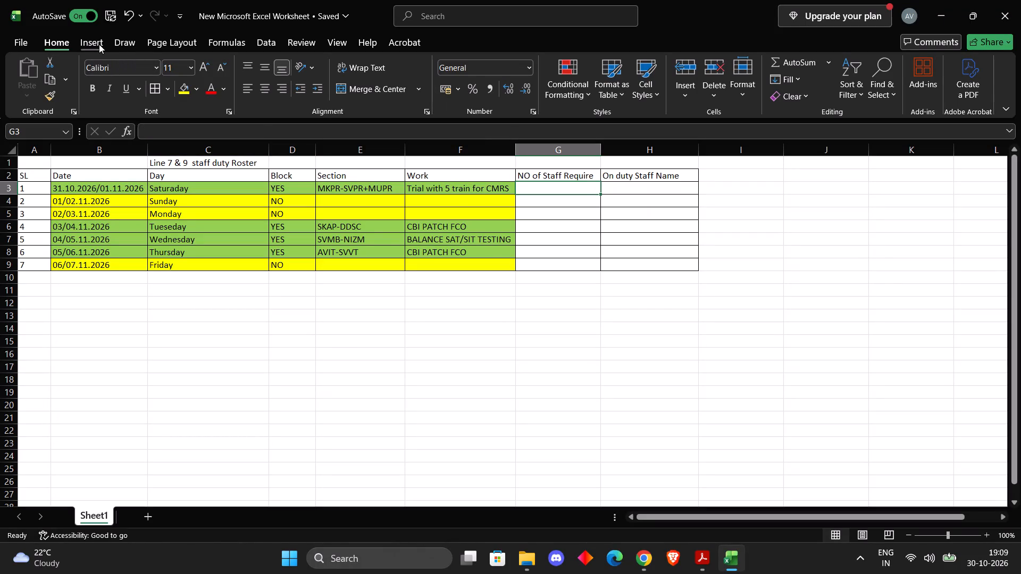
# Close the roster workbook, the Chrome window with the block order PDFs, the Acrobat document and the File Explorer window.
pyautogui.click(412, 381)
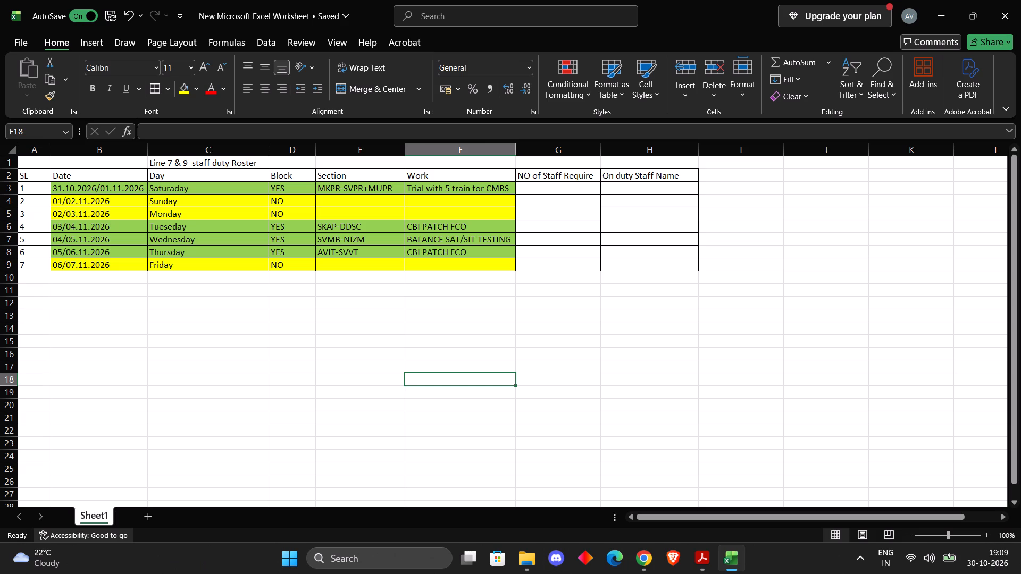
pyautogui.click(999, 10)
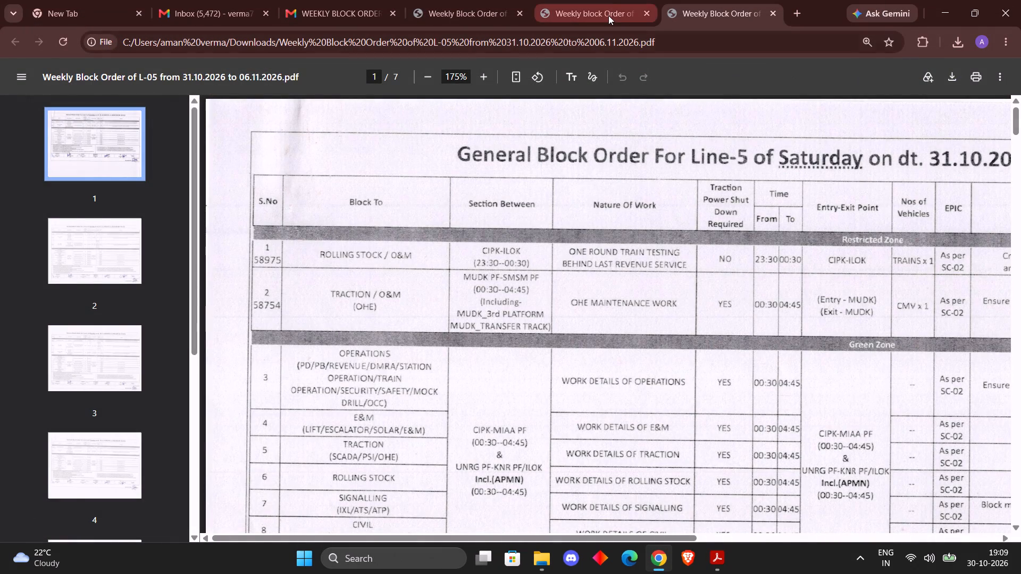
pyautogui.click(608, 16)
pyautogui.click(479, 10)
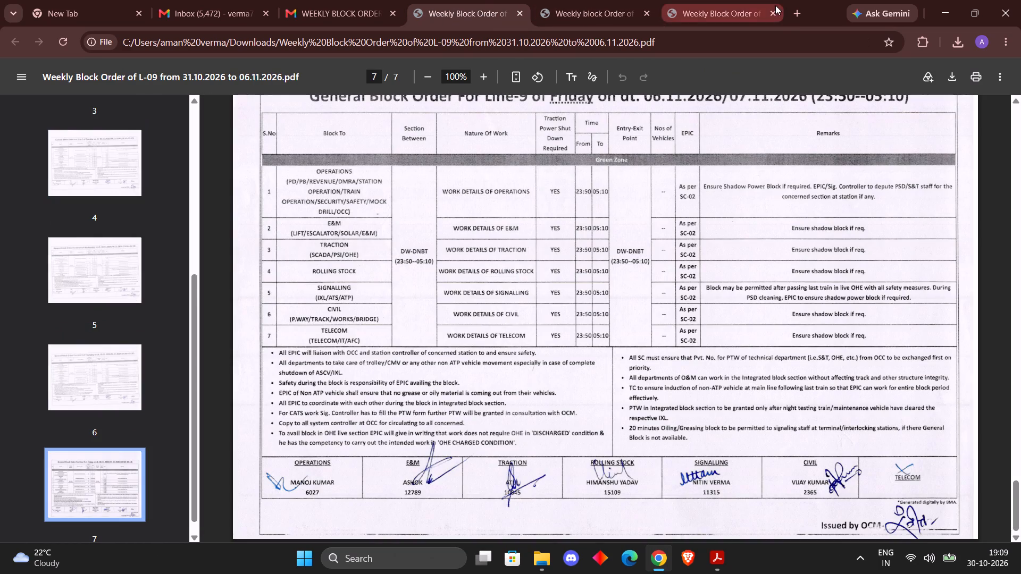
pyautogui.click(1014, 11)
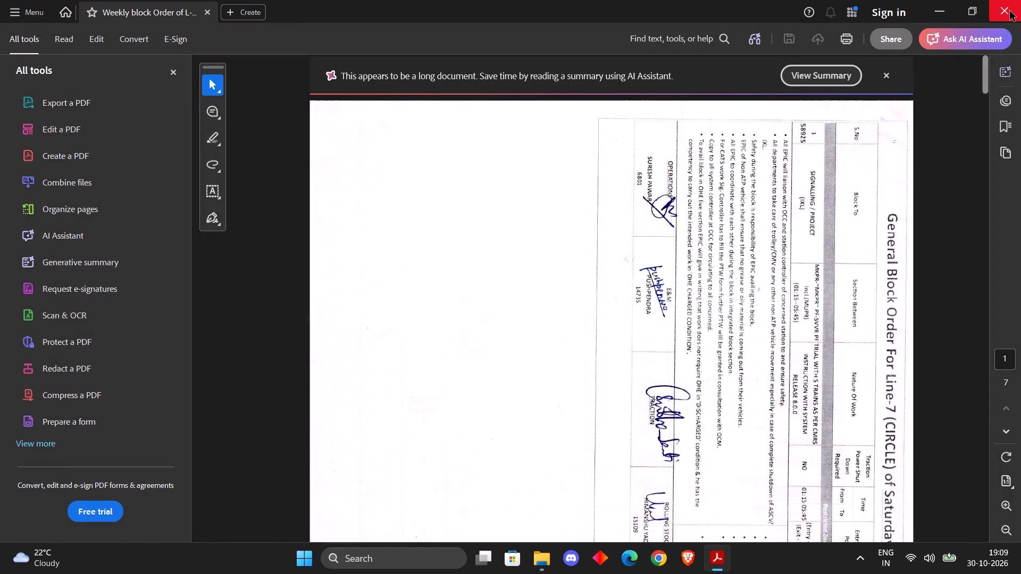
pyautogui.click(1010, 11)
pyautogui.click(1010, 11)
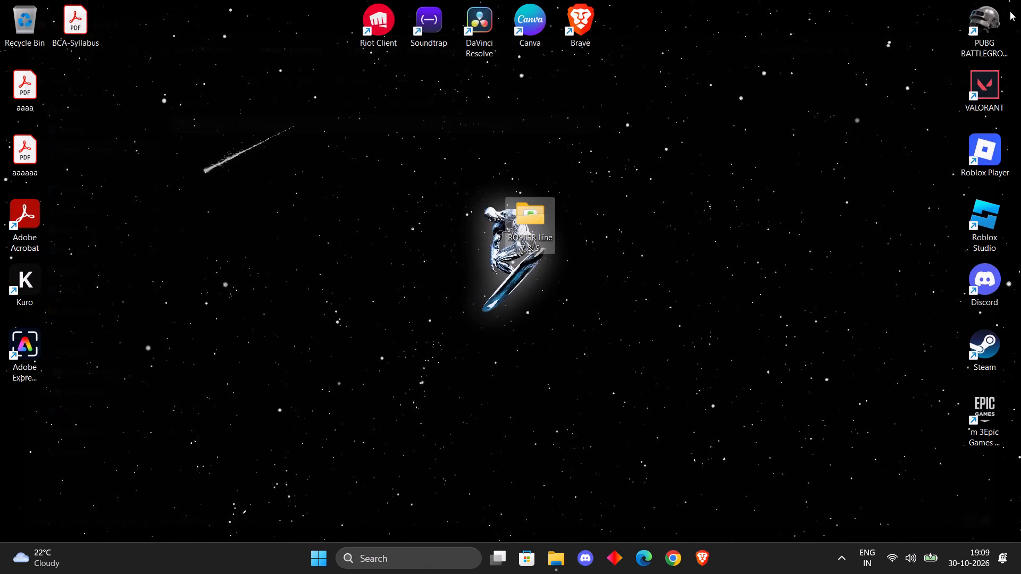
# Reopen the roster workbook from the Line 7 & 9 roster folder on the desktop.
pyautogui.click(797, 213)
pyautogui.doubleClick(536, 222)
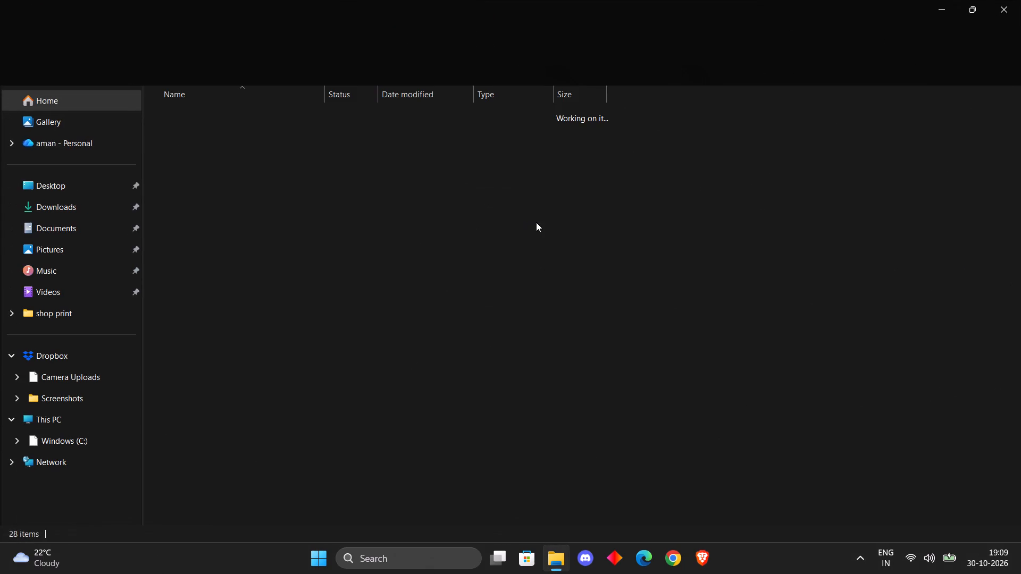
pyautogui.doubleClick(235, 119)
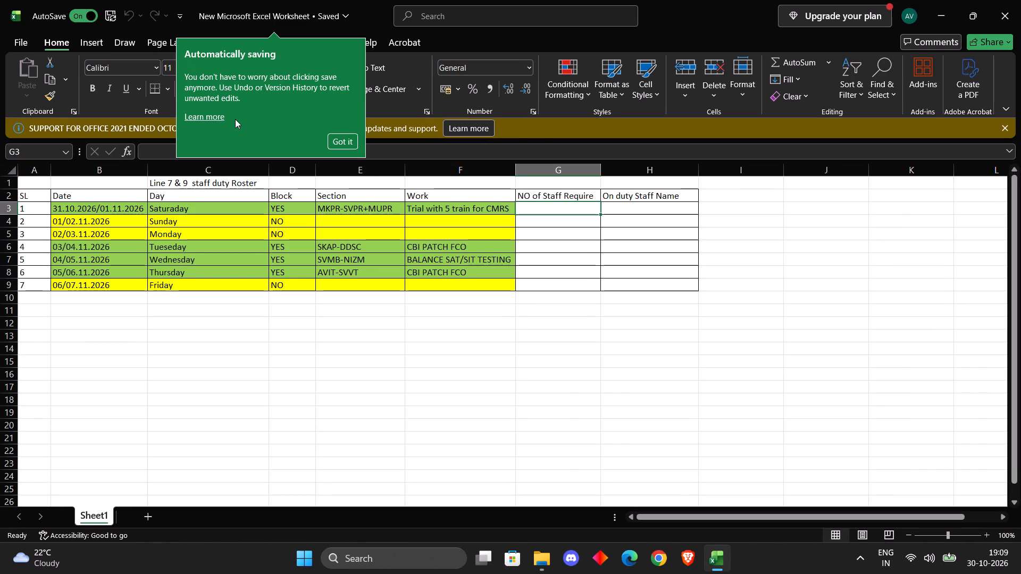
pyautogui.click(448, 396)
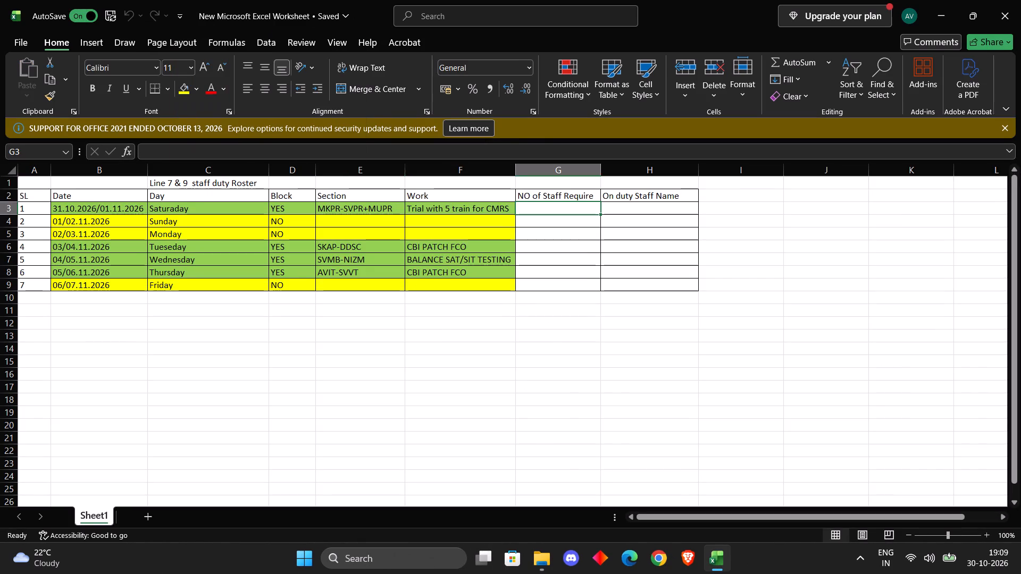
# Rename the Sheet1 worksheet holding the duty roster as Roster.
pyautogui.click(106, 520)
pyautogui.click(103, 514)
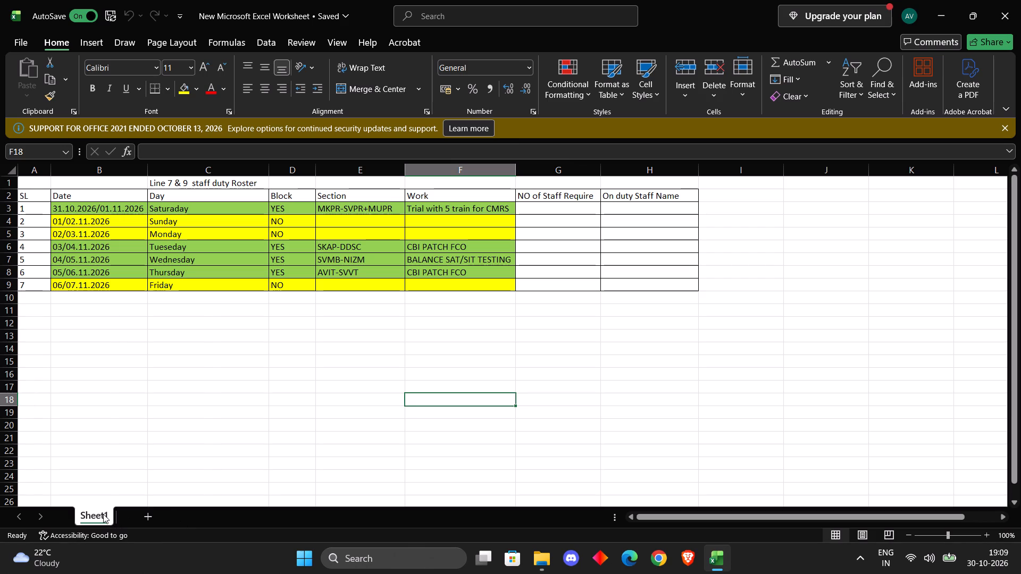
pyautogui.rightClick(103, 514)
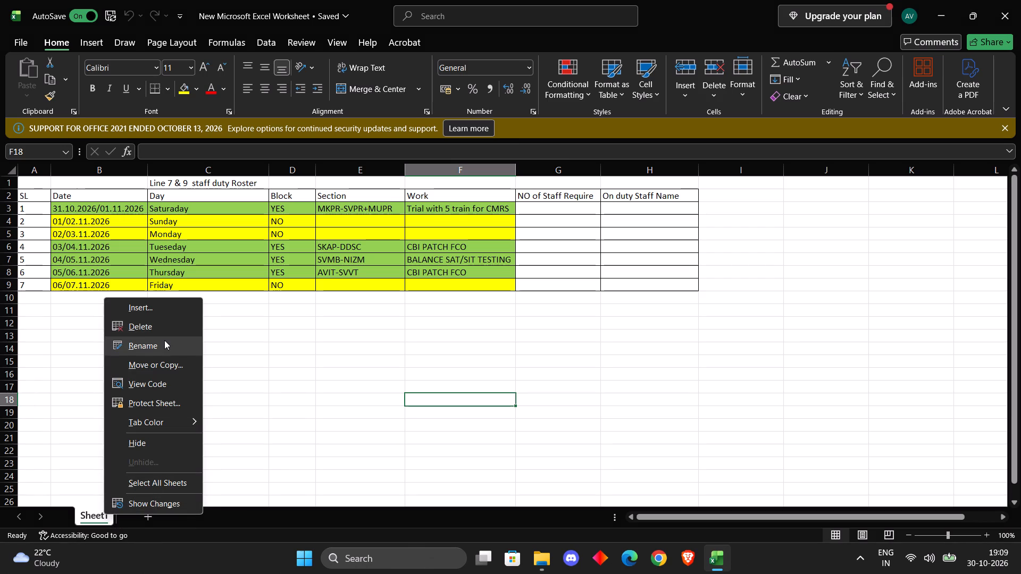
pyautogui.click(166, 345)
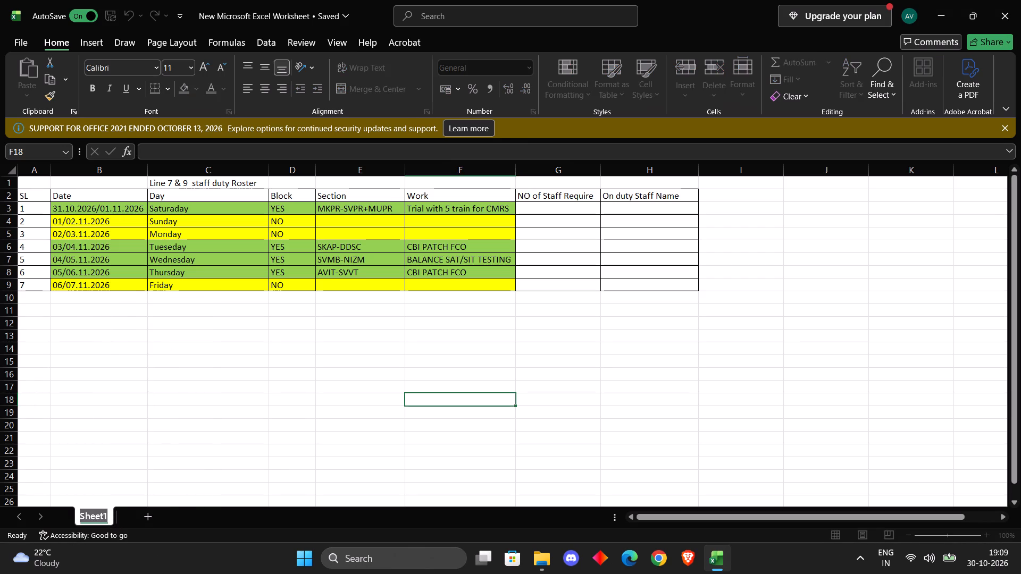
pyautogui.write('Ro')
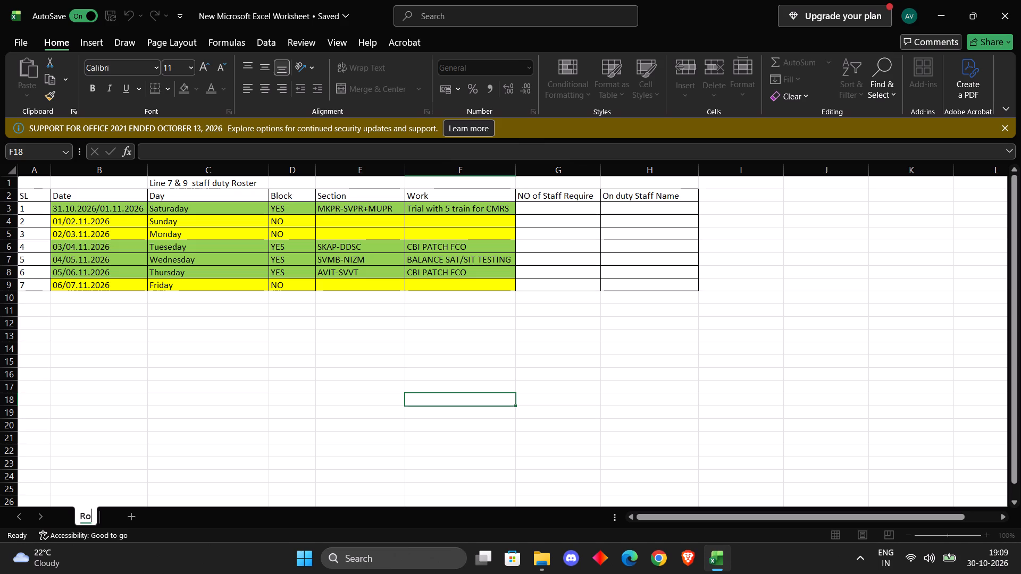
pyautogui.write('ster')
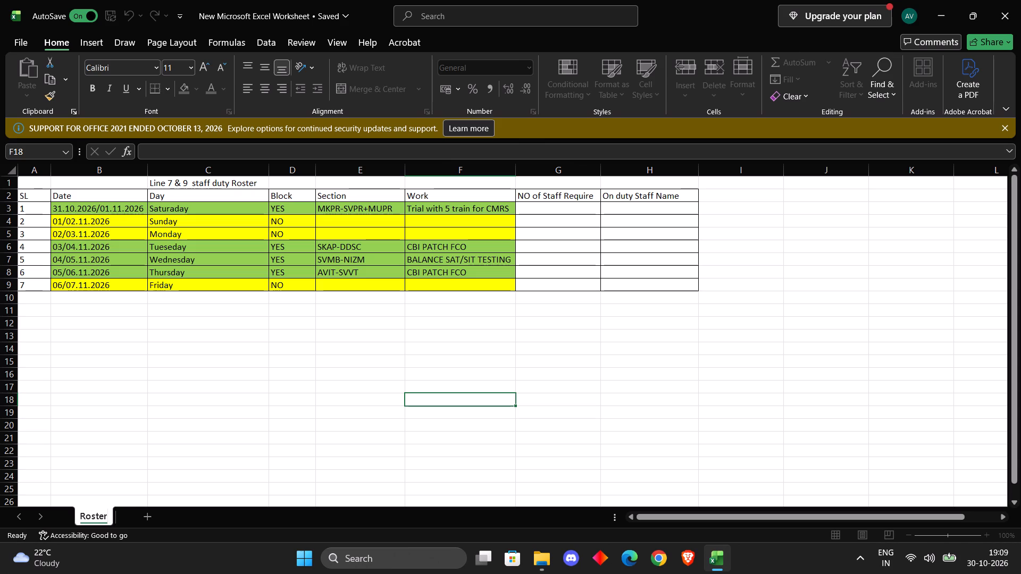
pyautogui.click(549, 477)
# Add a new worksheet after Roster and name it Staff Details.
pyautogui.click(143, 516)
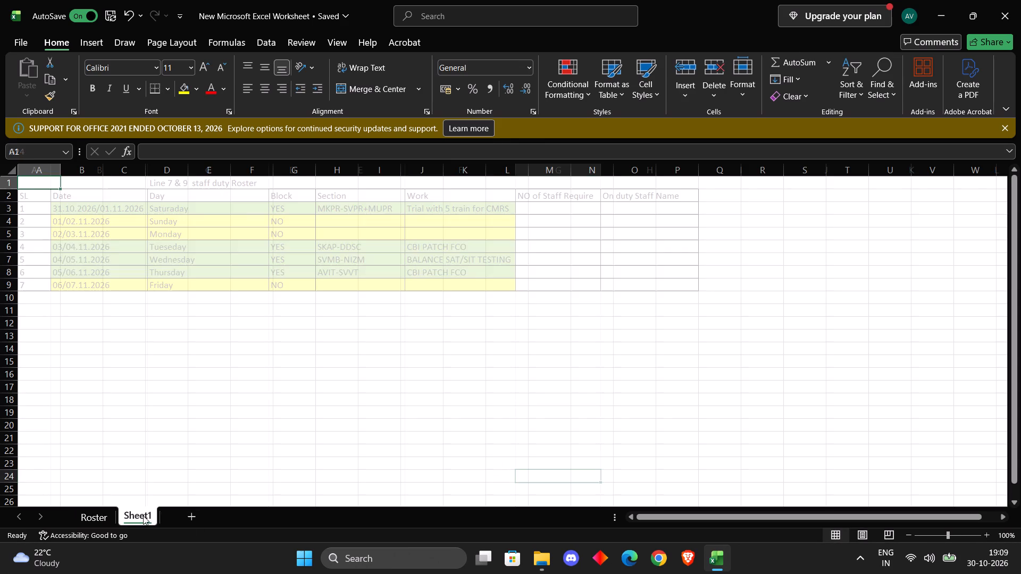
pyautogui.rightClick(144, 514)
pyautogui.click(204, 348)
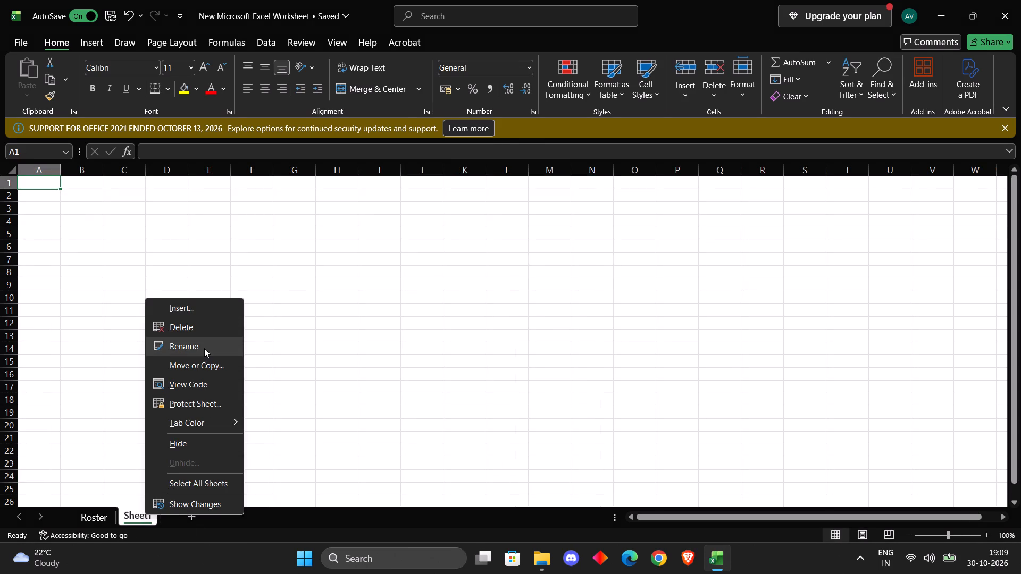
pyautogui.write('Staff')
pyautogui.press('space')
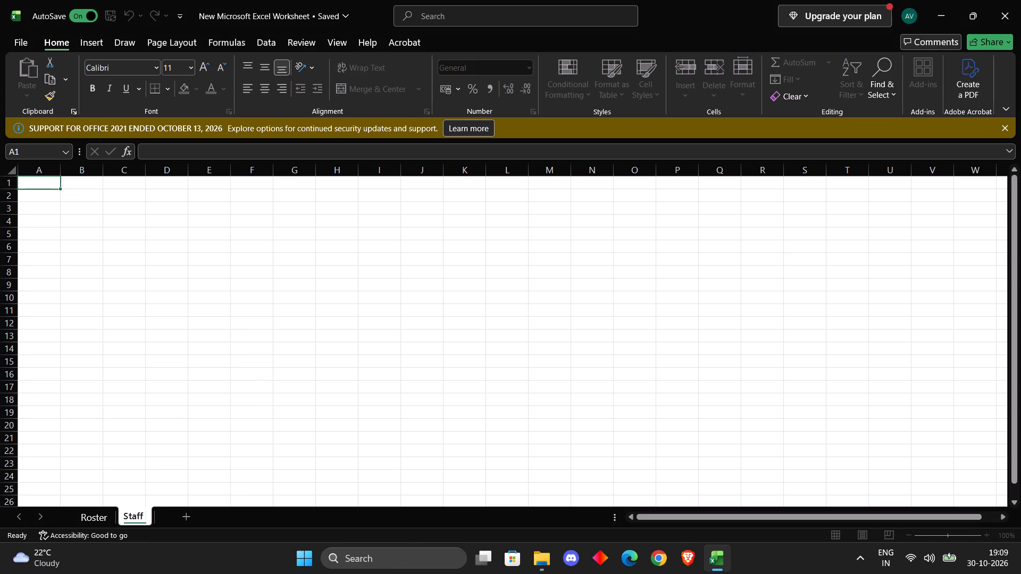
pyautogui.write('Dea')
pyautogui.press('BackSpace')
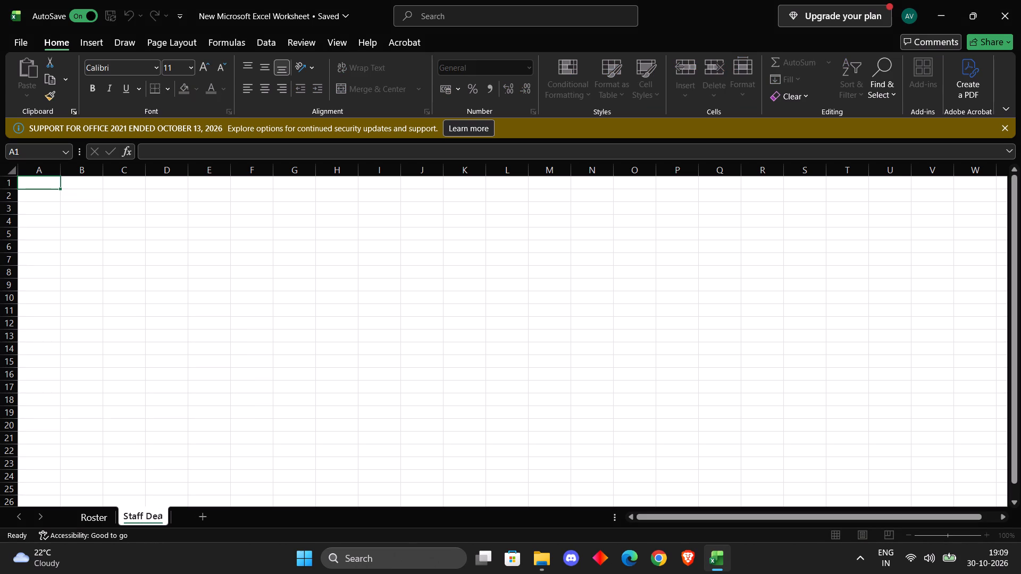
pyautogui.press('t')
pyautogui.write('ails')
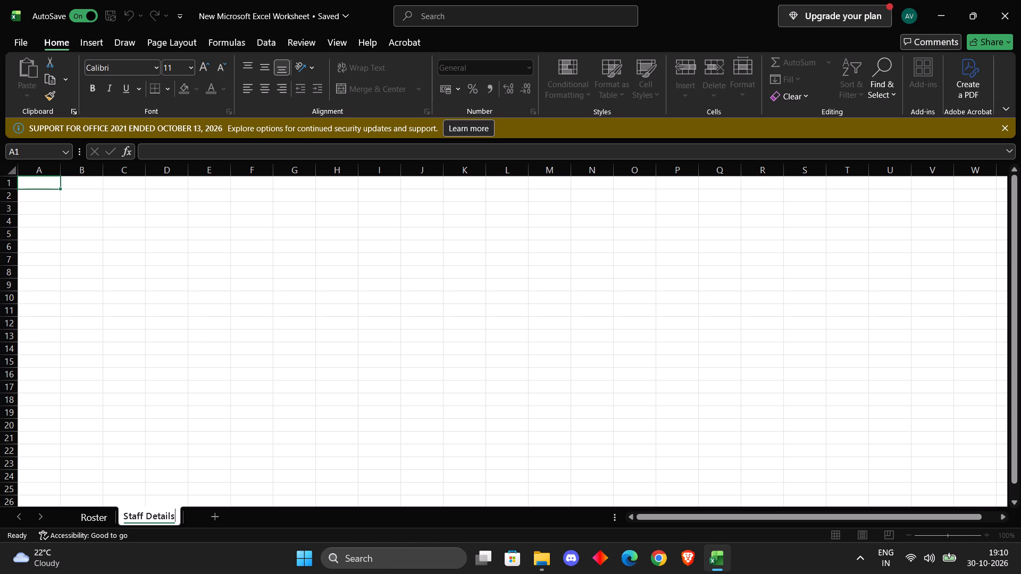
pyautogui.click(372, 387)
# Add another worksheet after Staff Details and name it Staff Leave details.
pyautogui.click(210, 516)
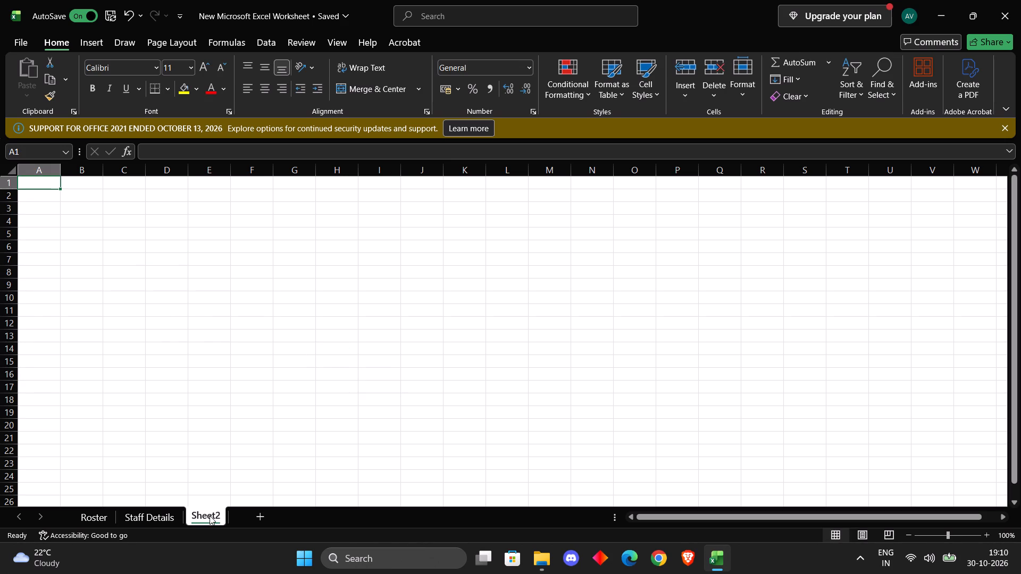
pyautogui.rightClick(210, 516)
pyautogui.click(286, 347)
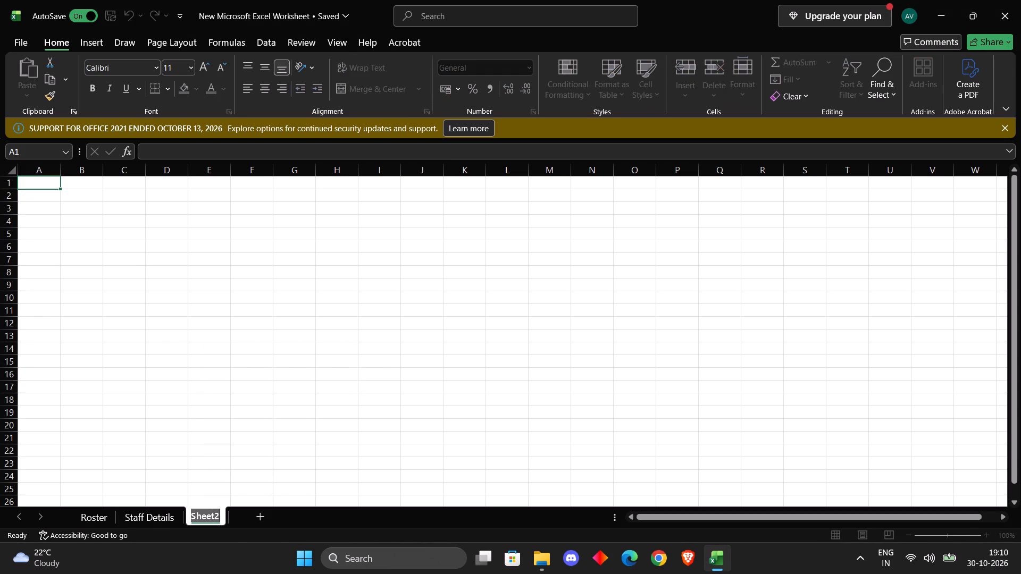
pyautogui.hotkey('shift', 's')
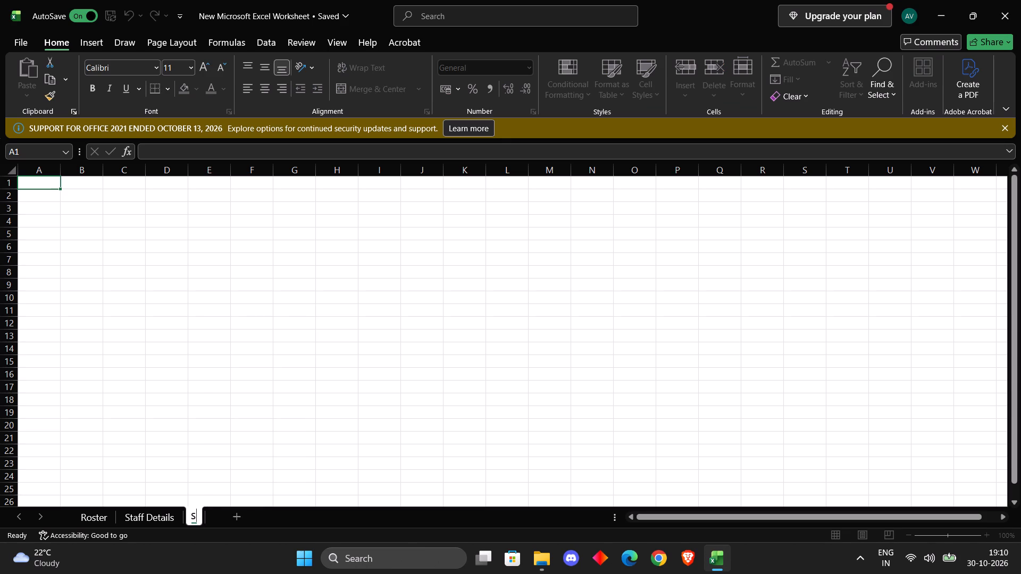
pyautogui.write('taff')
pyautogui.press('space')
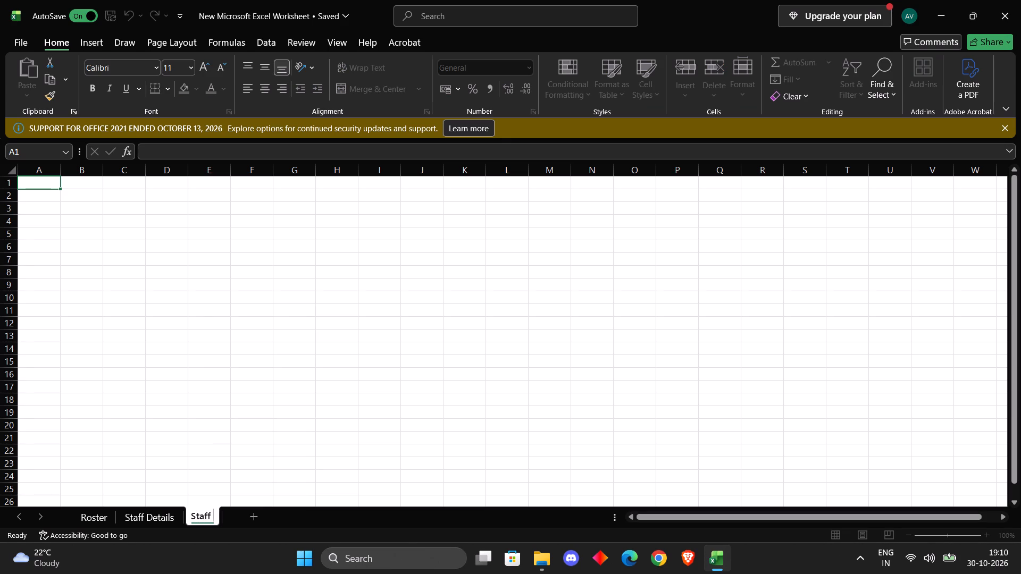
pyautogui.press('l')
pyautogui.press('BackSpace')
pyautogui.write('Leave')
pyautogui.press('space')
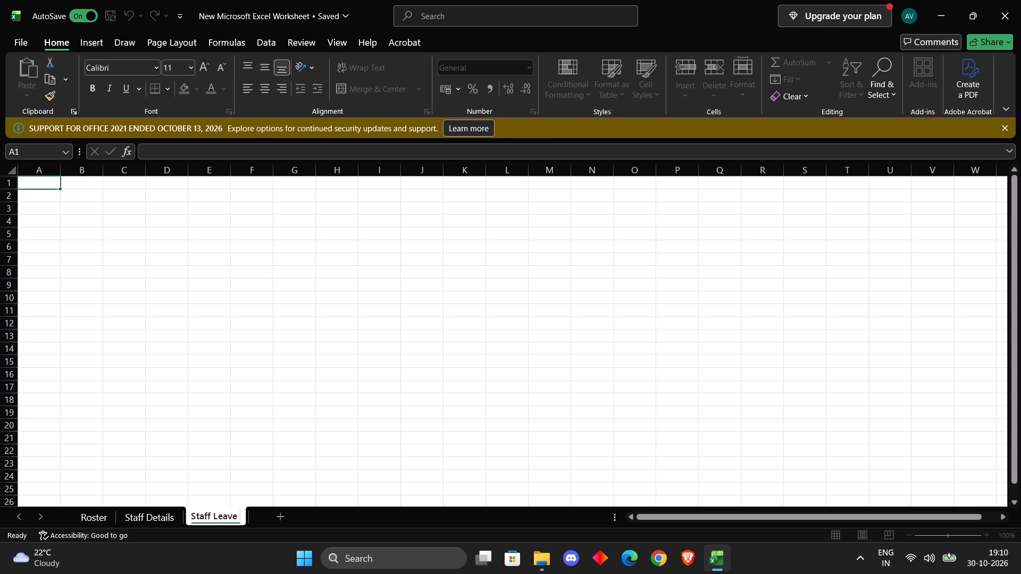
pyautogui.write('deatil')
pyautogui.press('s')
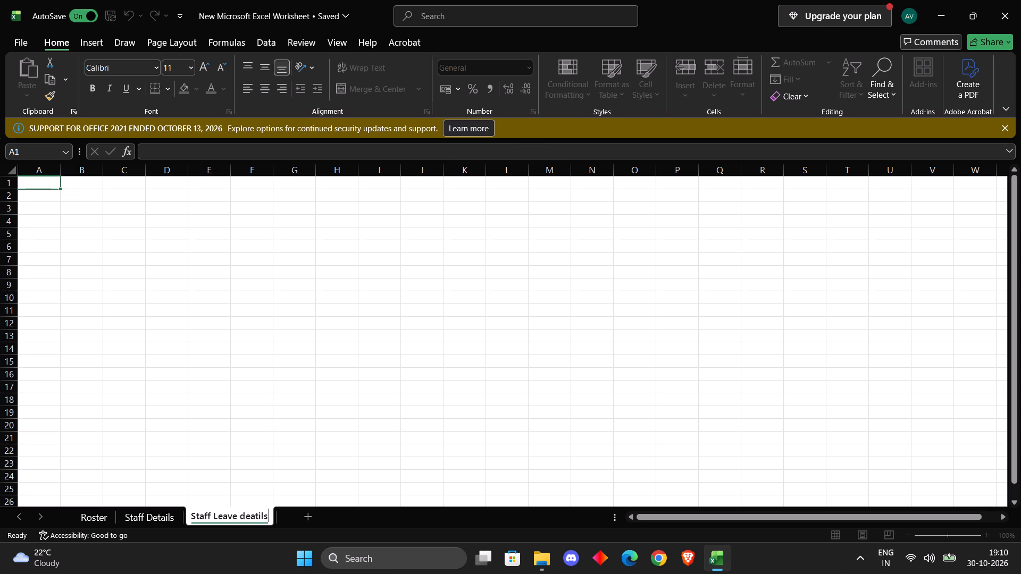
pyautogui.press('BackSpace')
pyautogui.press('BackSpace')
pyautogui.press('BackSpace')
pyautogui.press('a')
pyautogui.press('i')
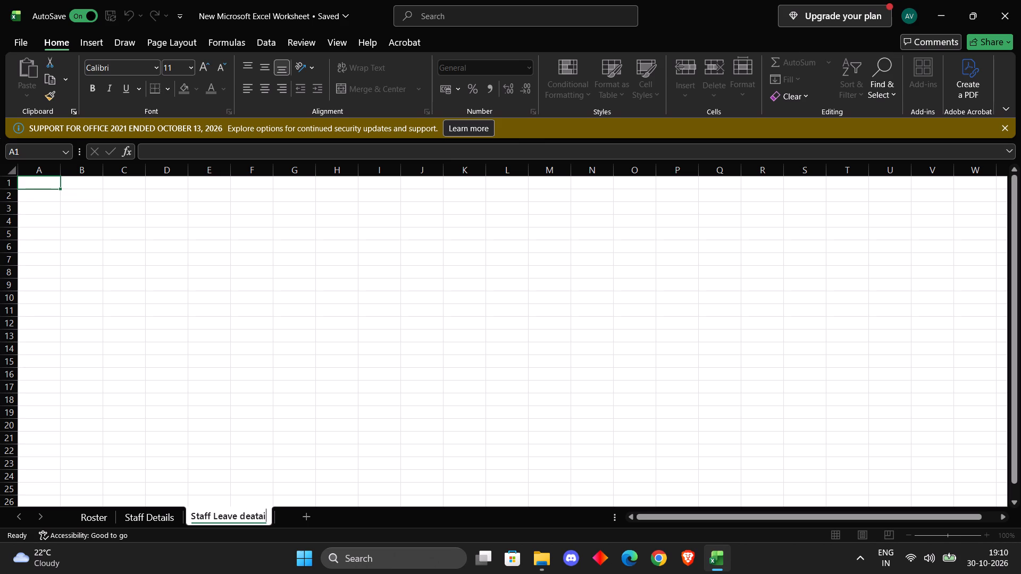
pyautogui.press('BackSpace')
pyautogui.press('BackSpace')
pyautogui.press('BackSpace')
pyautogui.press('BackSpace')
pyautogui.press('BackSpace')
pyautogui.press('e')
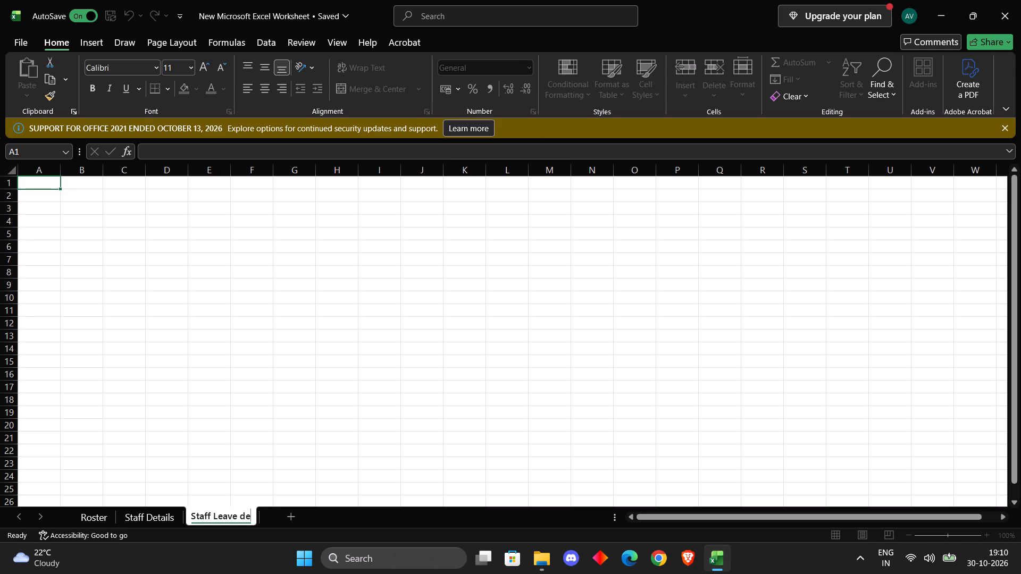
pyautogui.write('tails')
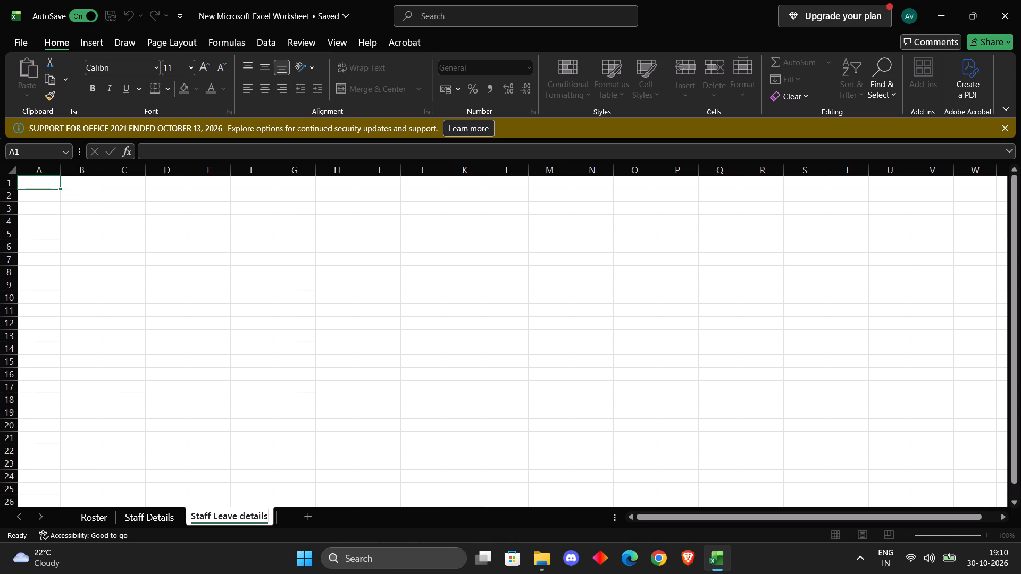
pyautogui.click(500, 408)
# Enter the headers SL, Staff and Mobile in cells A1 to C1 of the Staff Details sheet.
pyautogui.click(166, 517)
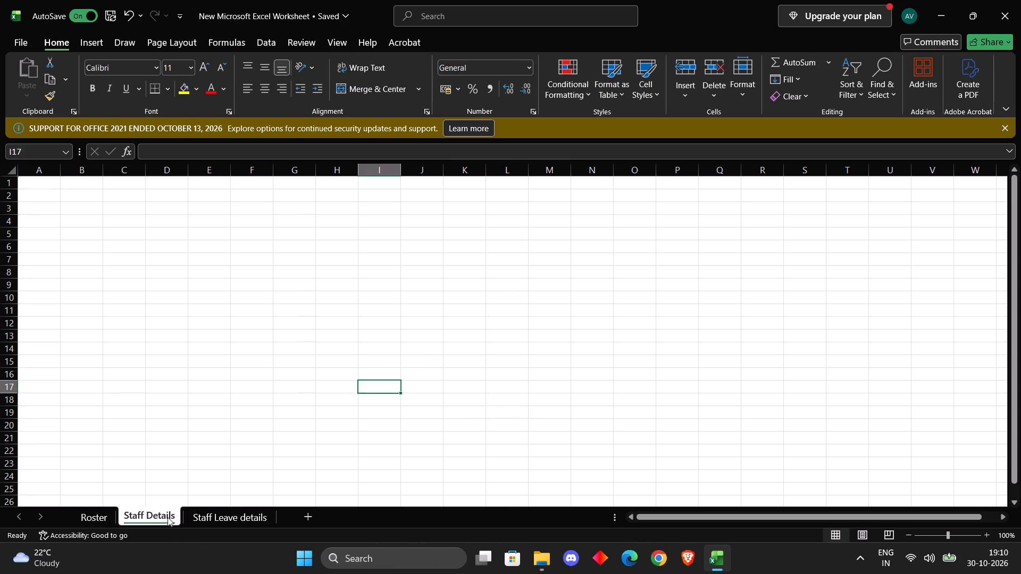
pyautogui.click(53, 181)
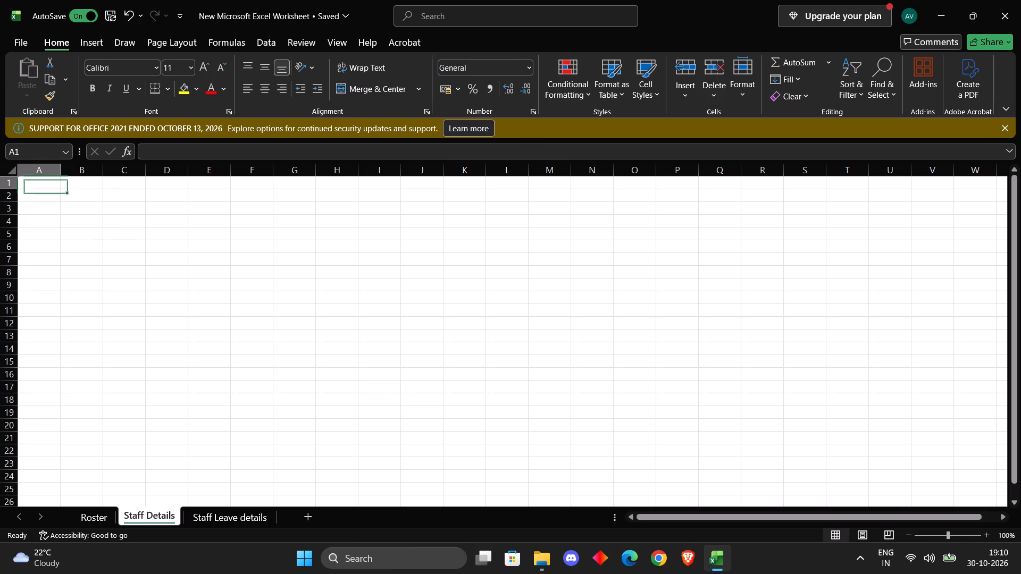
pyautogui.write('sl')
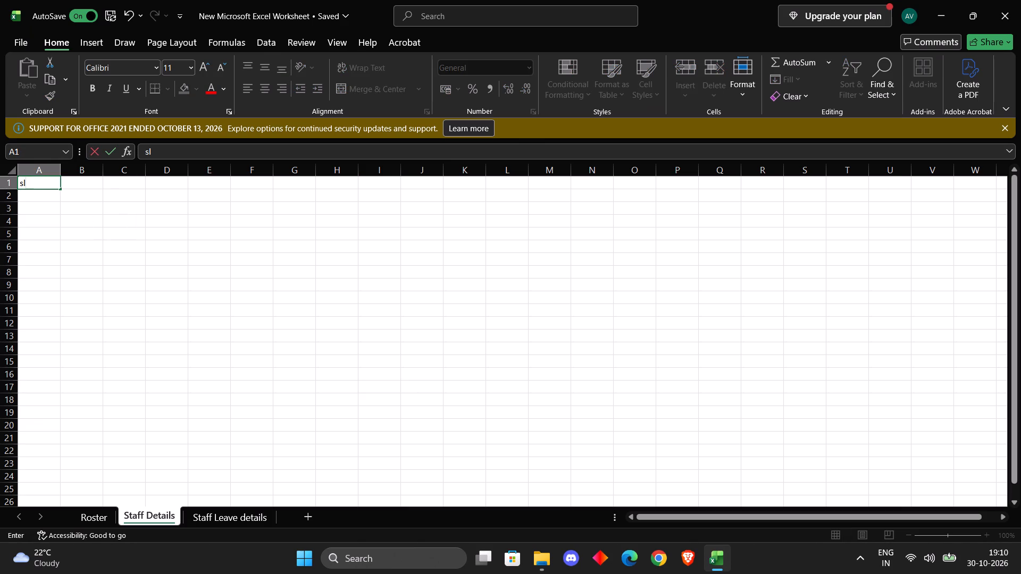
pyautogui.press('BackSpace')
pyautogui.press('BackSpace')
pyautogui.press('BackSpace')
pyautogui.hotkey('shift', 's')
pyautogui.hotkey('shift', 'l')
pyautogui.press('space')
pyautogui.click(99, 185)
pyautogui.write('Staff')
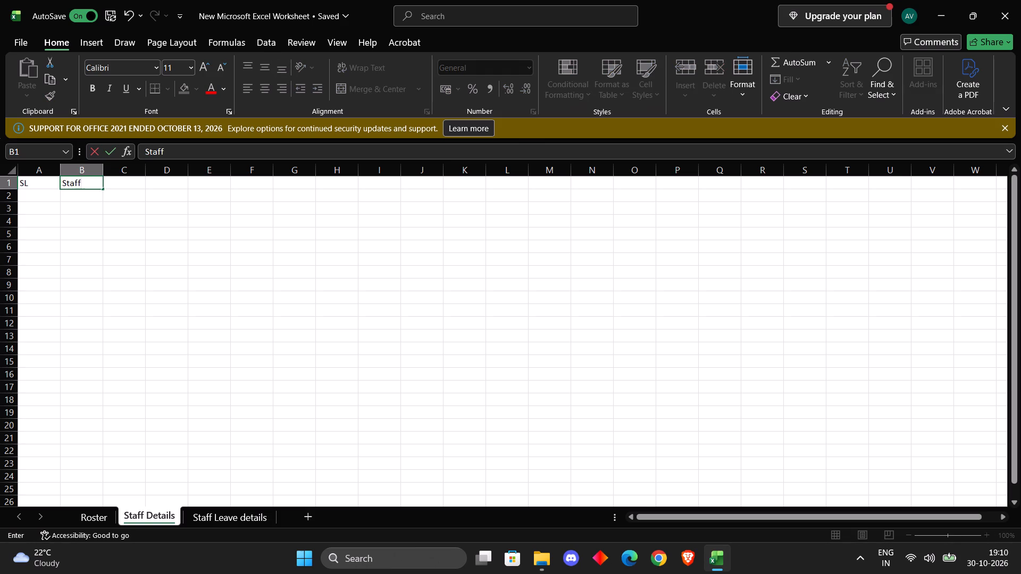
pyautogui.click(127, 214)
pyautogui.click(129, 182)
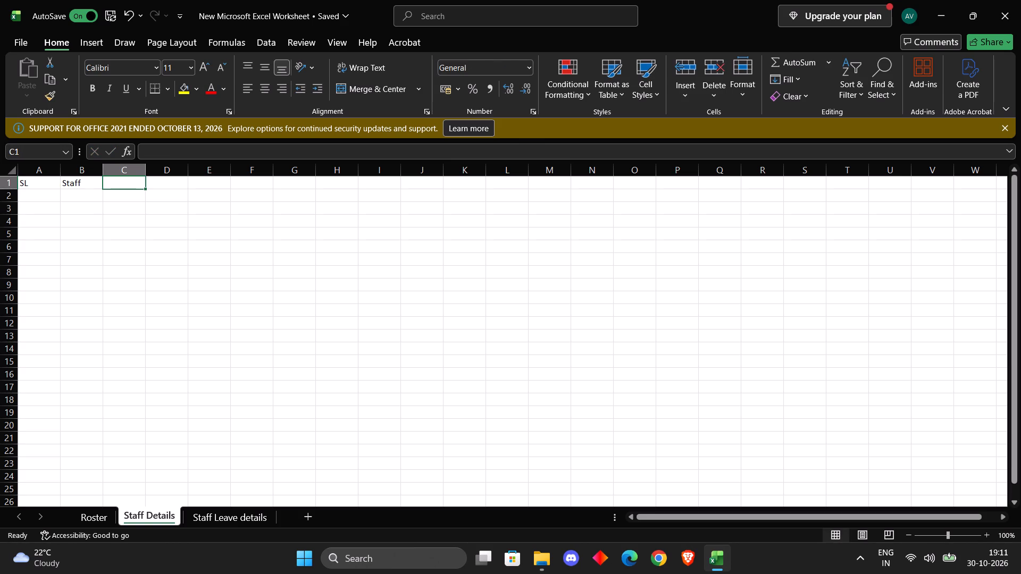
pyautogui.write('Mo')
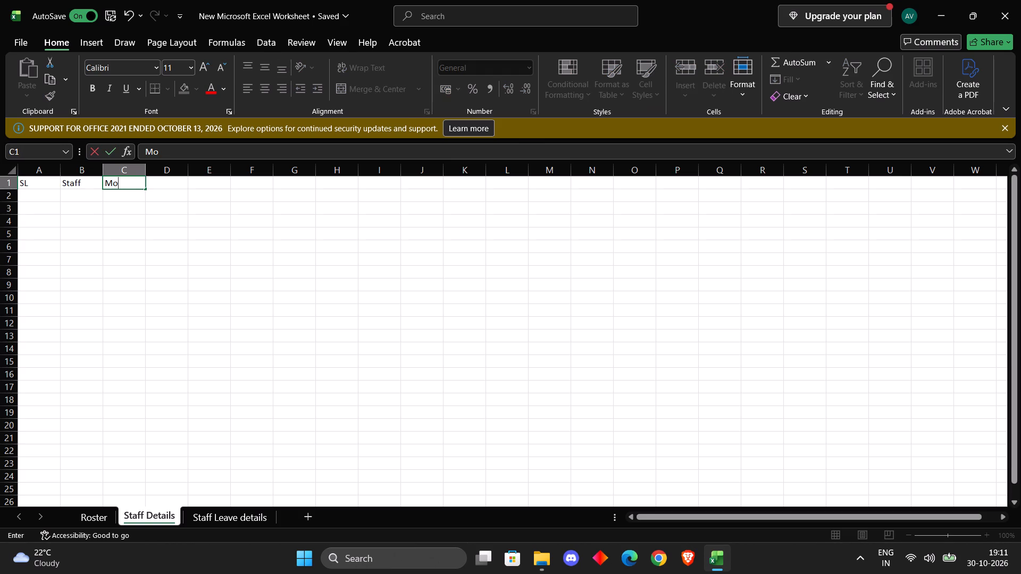
pyautogui.write('bile')
pyautogui.click(228, 235)
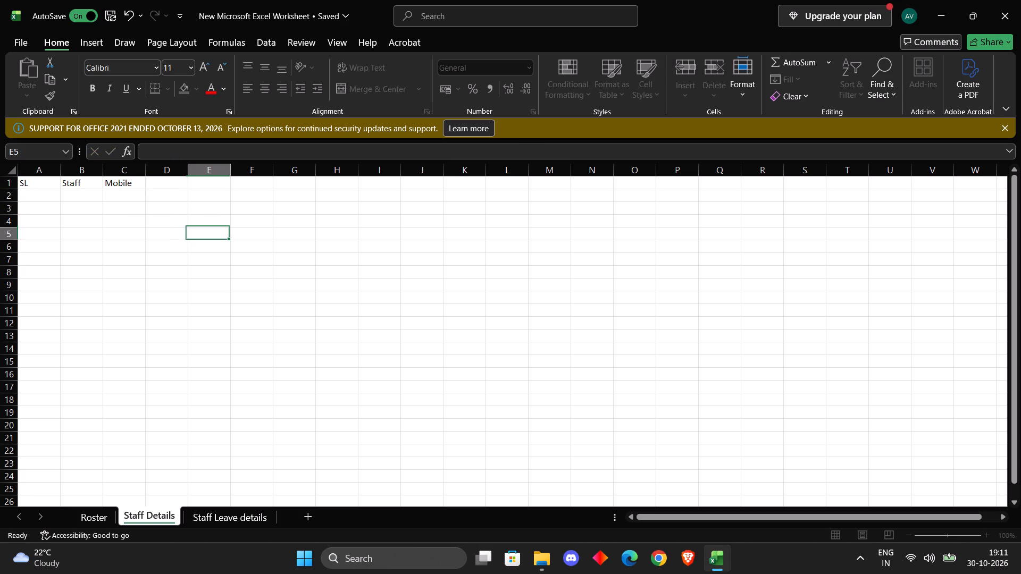
# Apply all borders to the header cells A1 to C1.
pyautogui.moveTo(50, 182); pyautogui.dragTo(115, 179)
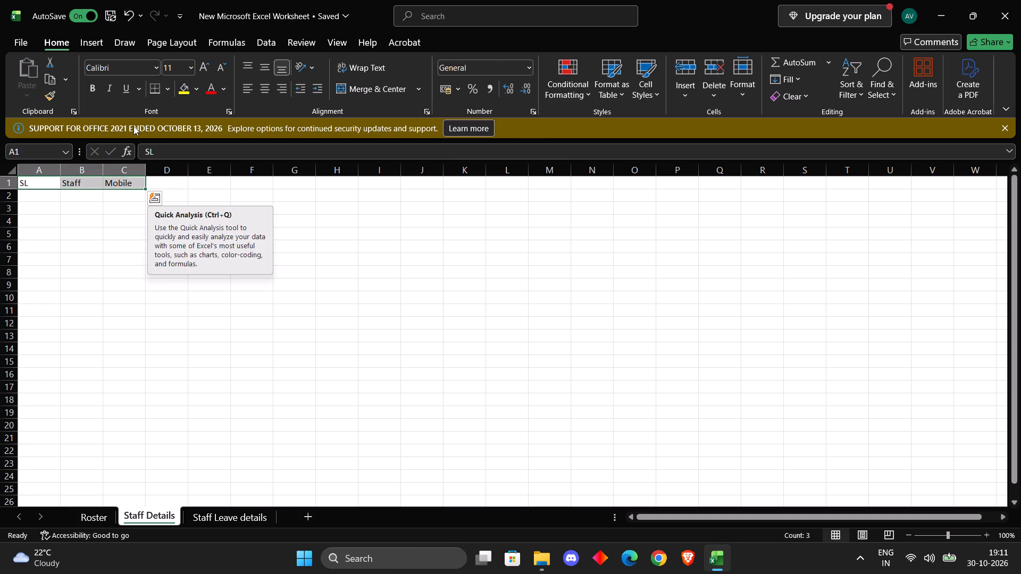
pyautogui.click(168, 86)
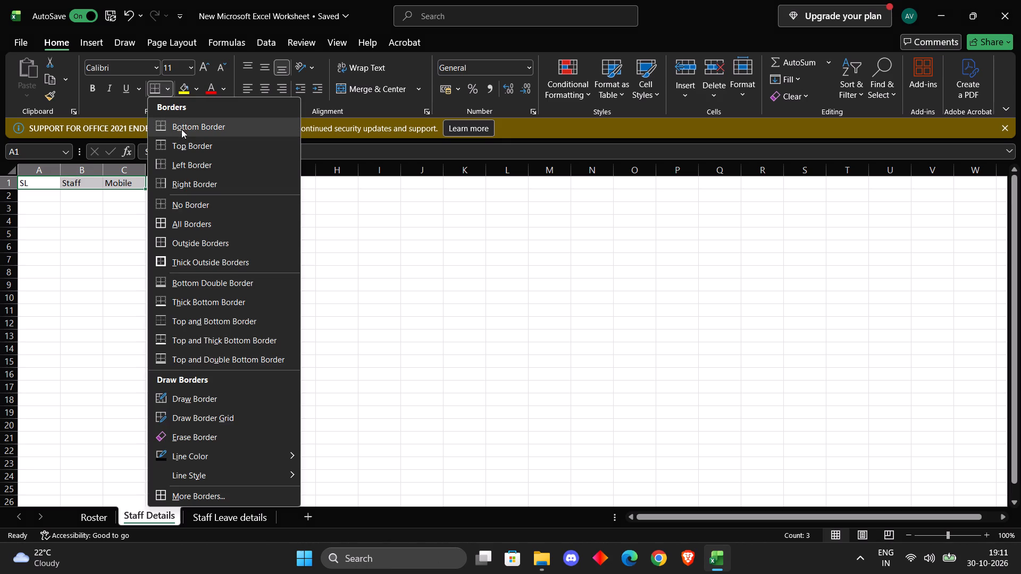
pyautogui.click(212, 221)
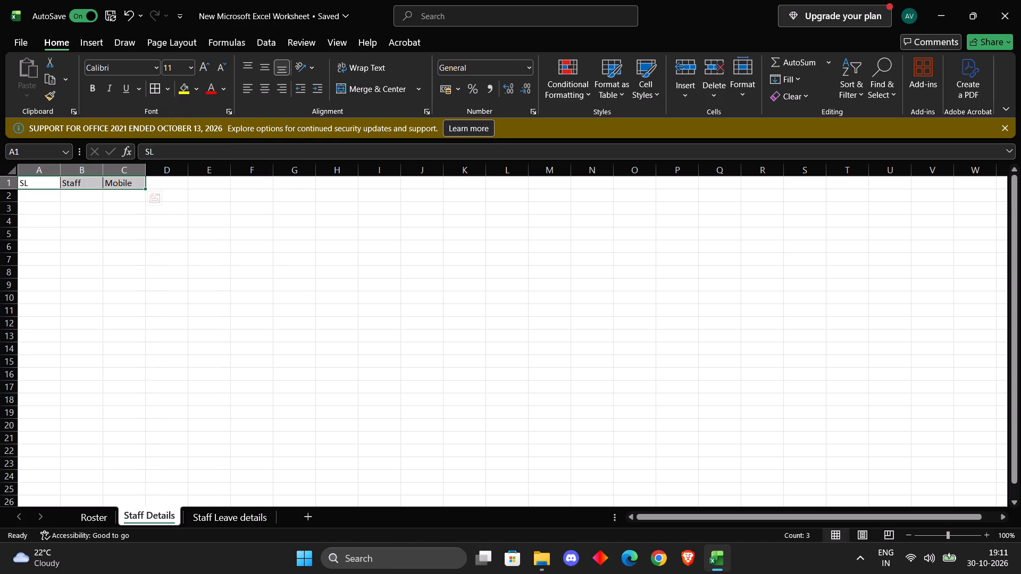
pyautogui.click(279, 218)
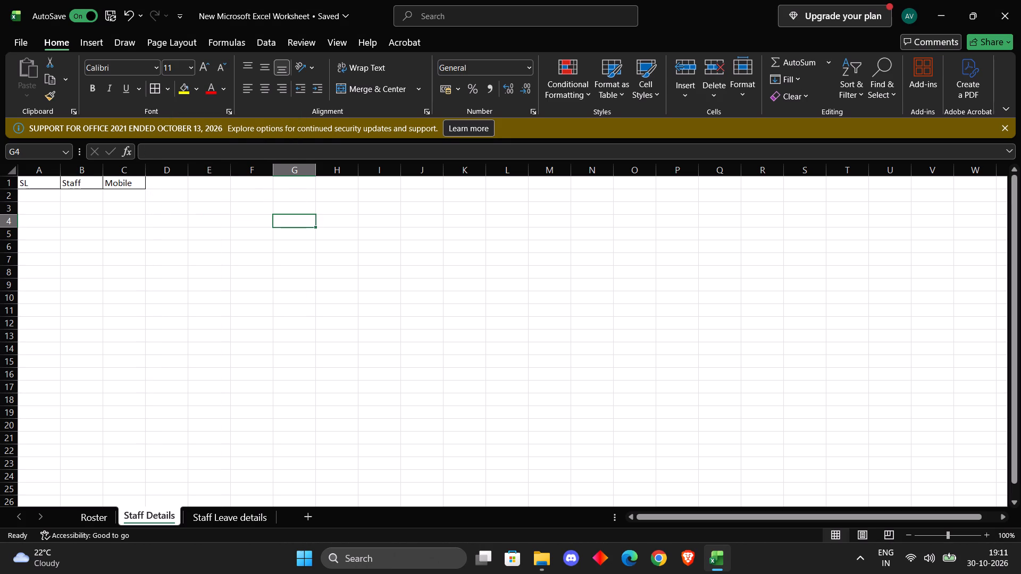
# Widen the Staff and Mobile columns, keeping the Staff column the wider of the two.
pyautogui.moveTo(146, 173); pyautogui.dragTo(340, 198)
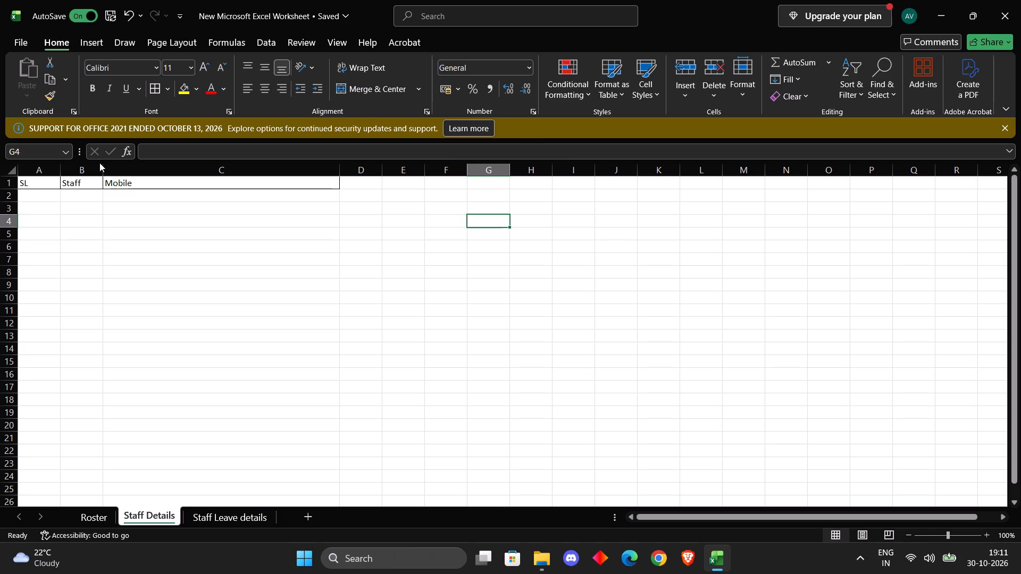
pyautogui.moveTo(103, 167); pyautogui.dragTo(241, 169)
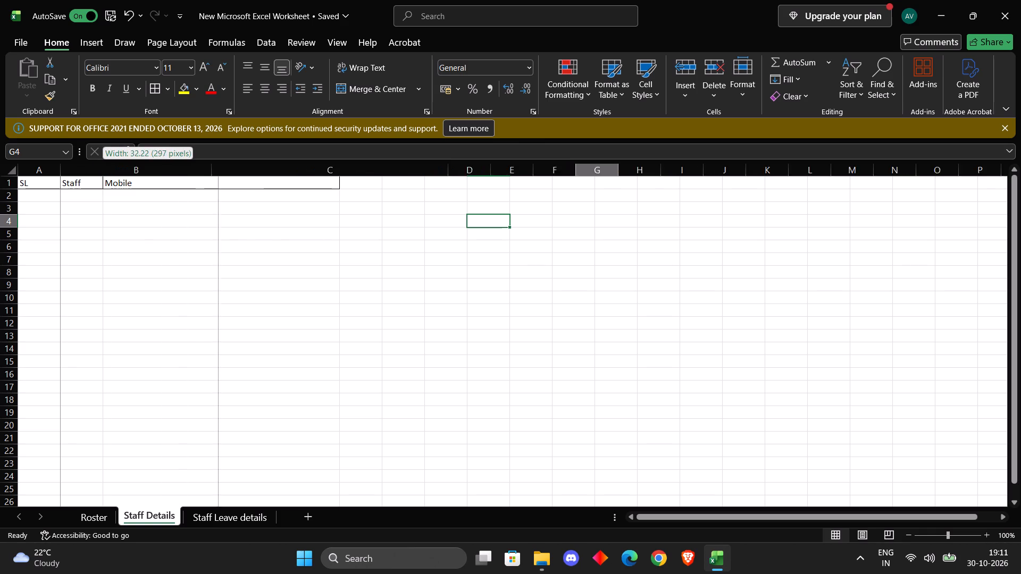
pyautogui.moveTo(241, 169); pyautogui.dragTo(232, 177)
pyautogui.click(282, 288)
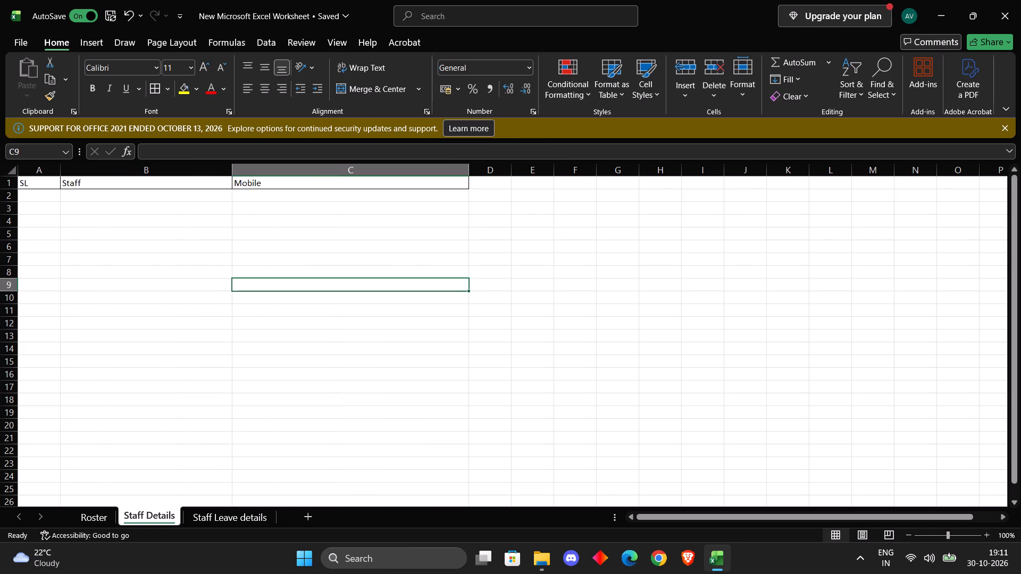
pyautogui.moveTo(470, 171); pyautogui.dragTo(556, 202)
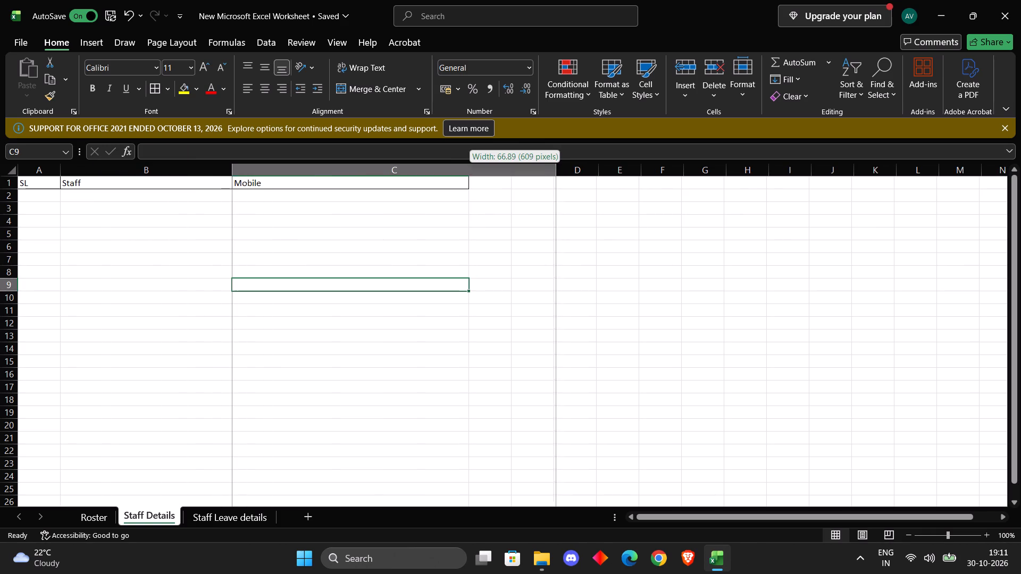
pyautogui.moveTo(556, 202); pyautogui.dragTo(346, 213)
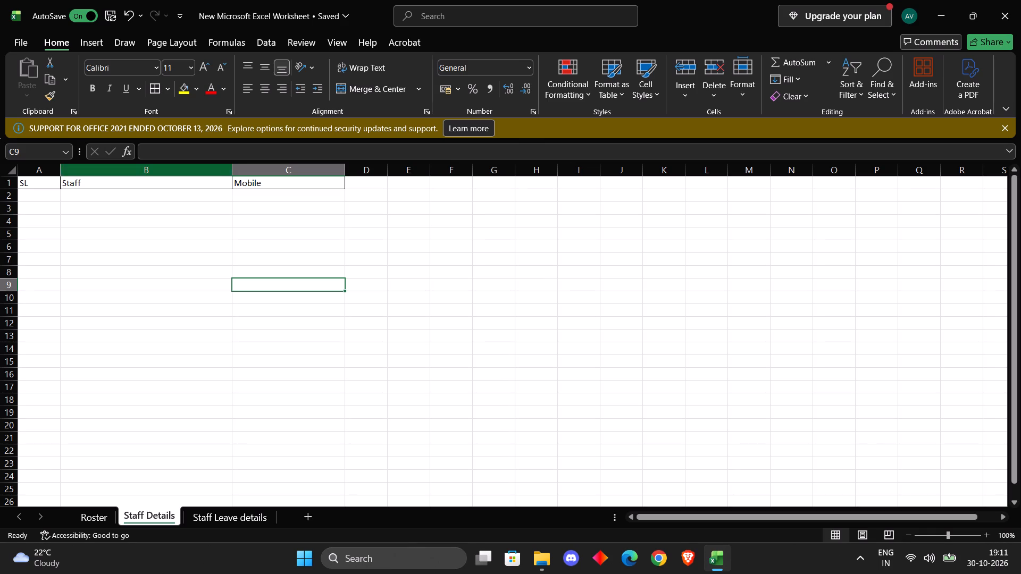
# Apply all borders to the table range A1 to C12.
pyautogui.moveTo(50, 185); pyautogui.dragTo(261, 319)
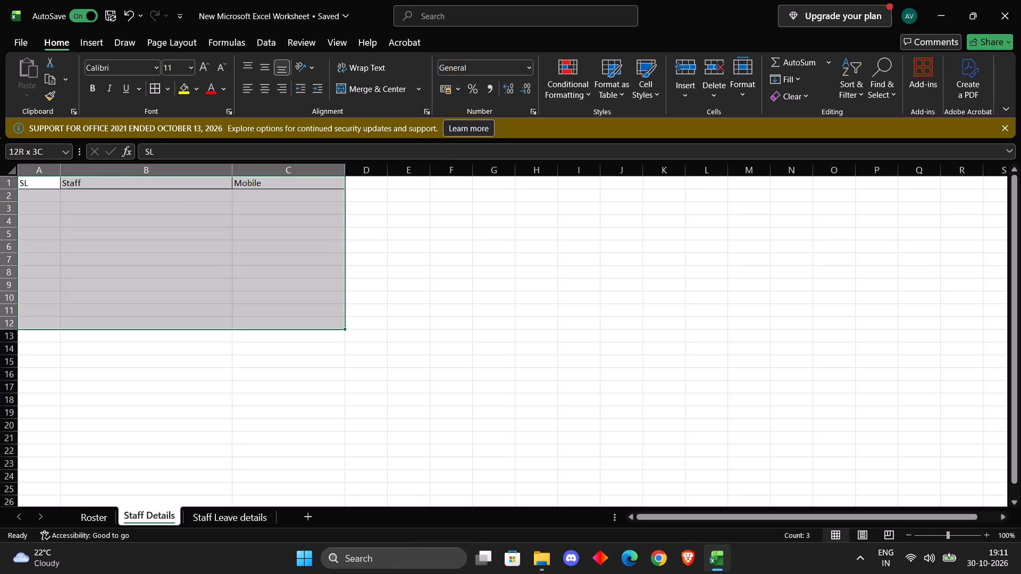
pyautogui.moveTo(261, 319); pyautogui.dragTo(272, 320)
pyautogui.click(158, 90)
pyautogui.click(261, 283)
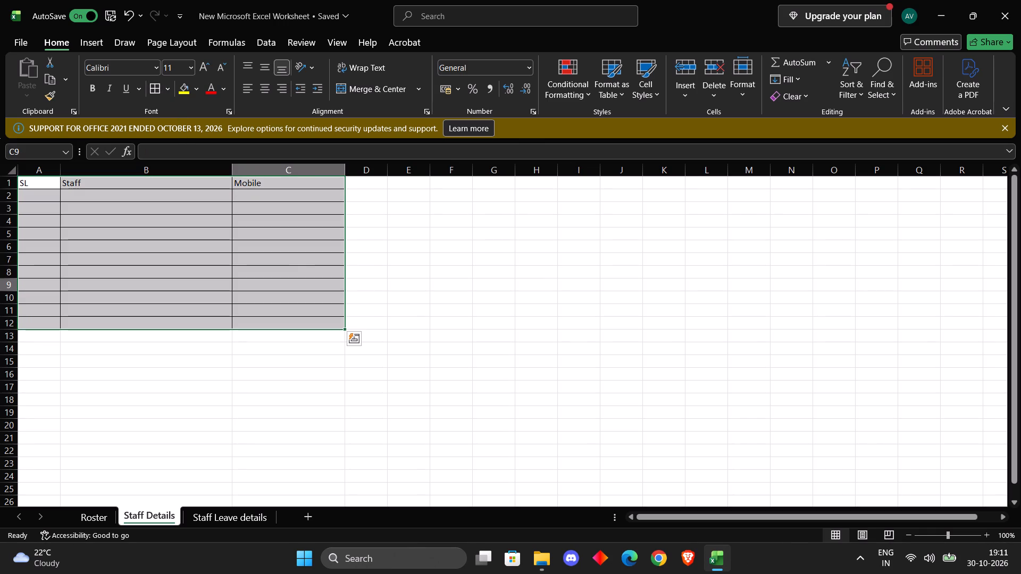
# Insert a blank row above the SL, Staff and Mobile header row.
pyautogui.click(15, 180)
pyautogui.rightClick(15, 180)
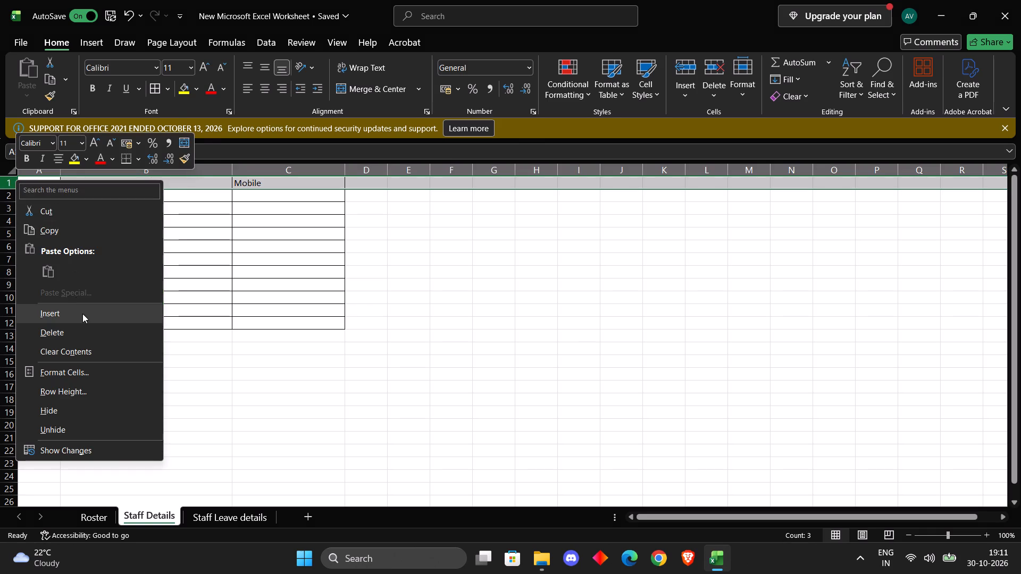
pyautogui.click(83, 314)
pyautogui.click(168, 298)
# Enter Staff NAME in cell B1 above the Staff header.
pyautogui.click(153, 179)
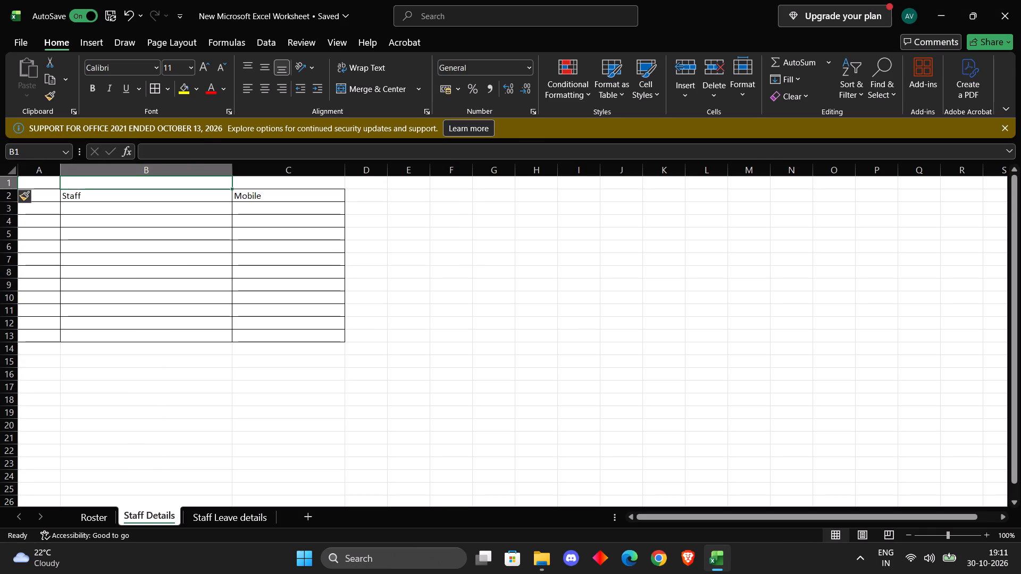
pyautogui.write('Staff')
pyautogui.press('space')
pyautogui.write('NA')
pyautogui.write('ME')
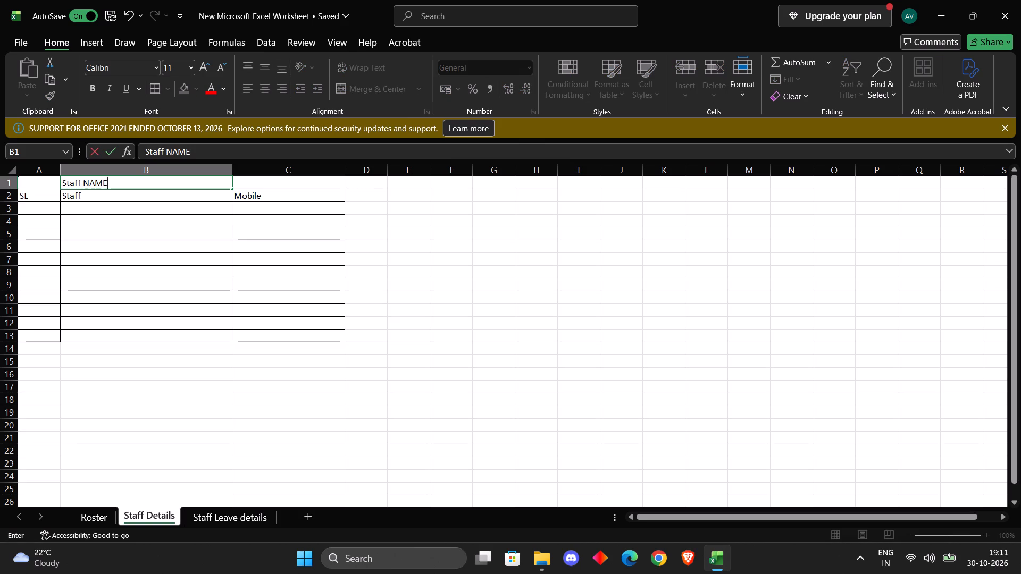
pyautogui.press('space')
pyautogui.click(176, 197)
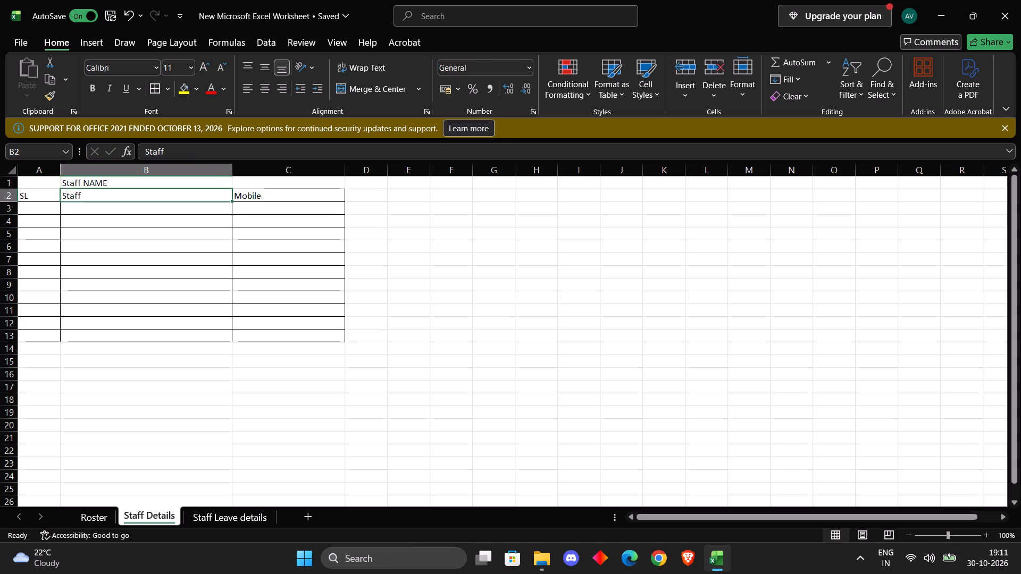
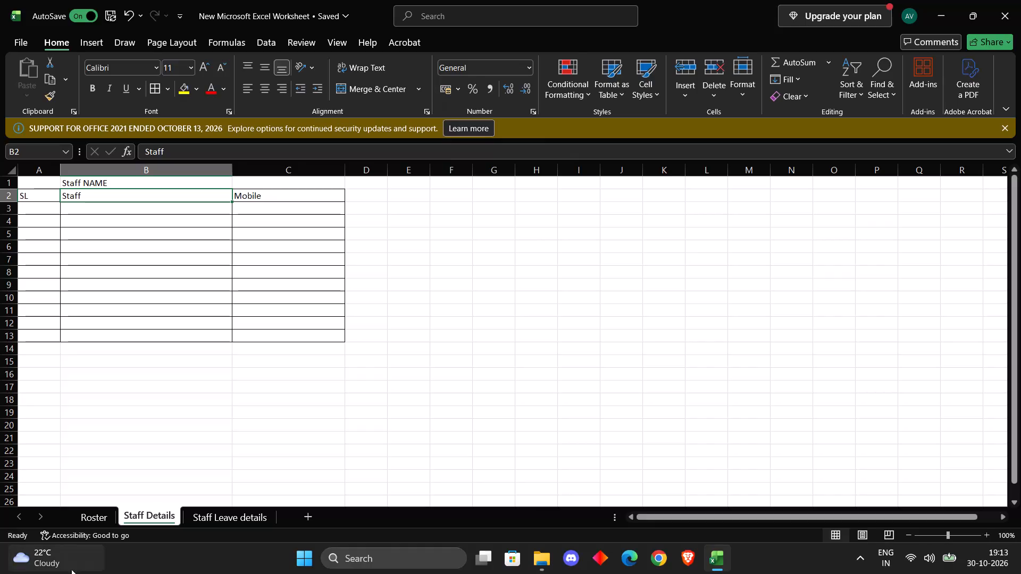
# Delete the NO of Staff Require and On duty Staff Name columns from the Roster sheet.
pyautogui.click(94, 518)
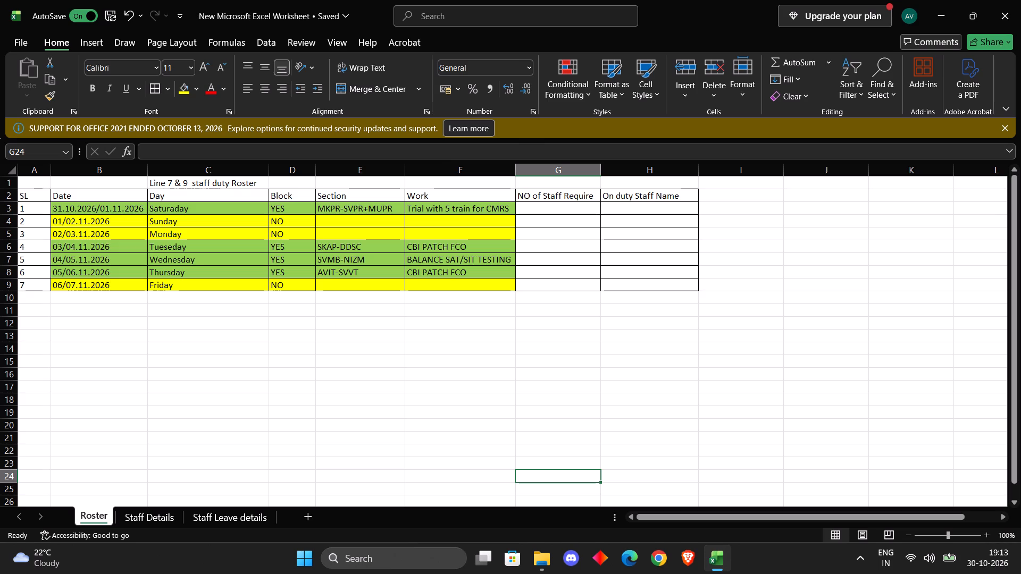
pyautogui.click(578, 167)
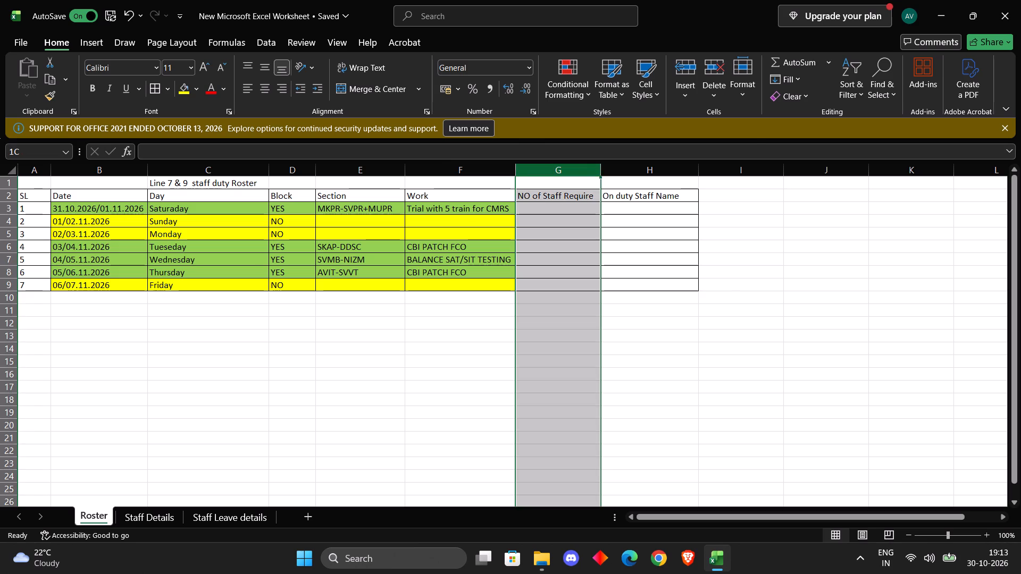
pyautogui.rightClick(578, 167)
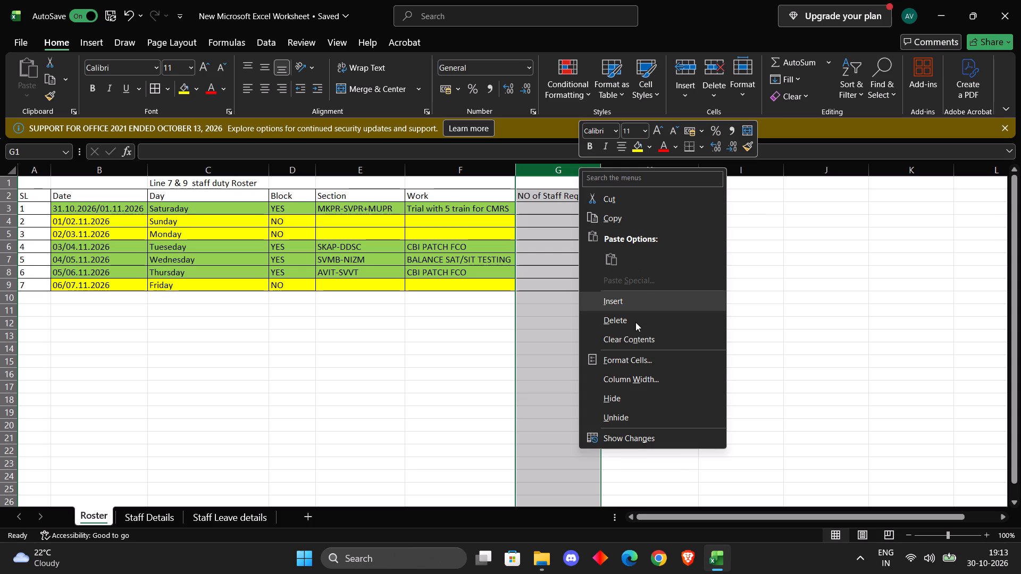
pyautogui.click(635, 322)
pyautogui.rightClick(572, 171)
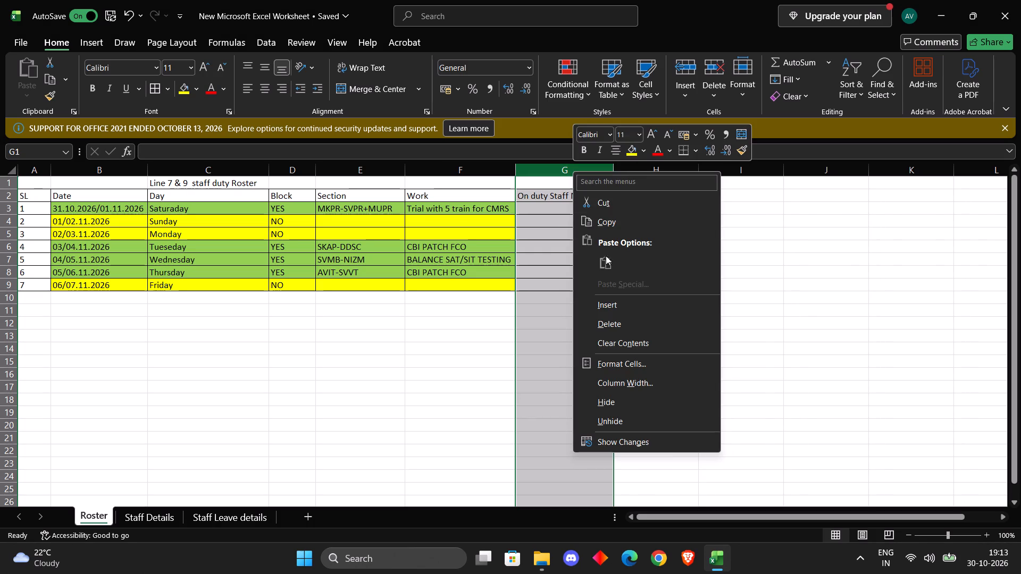
pyautogui.click(632, 321)
pyautogui.click(625, 338)
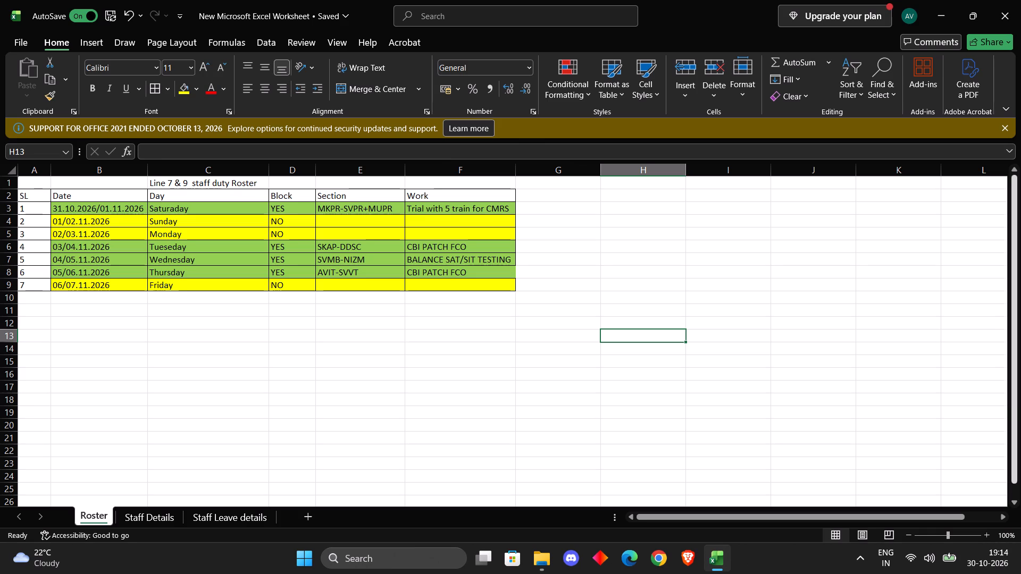
# Apply all borders to the blank range A11 to F22 below the roster table.
pyautogui.moveTo(33, 314); pyautogui.dragTo(339, 353)
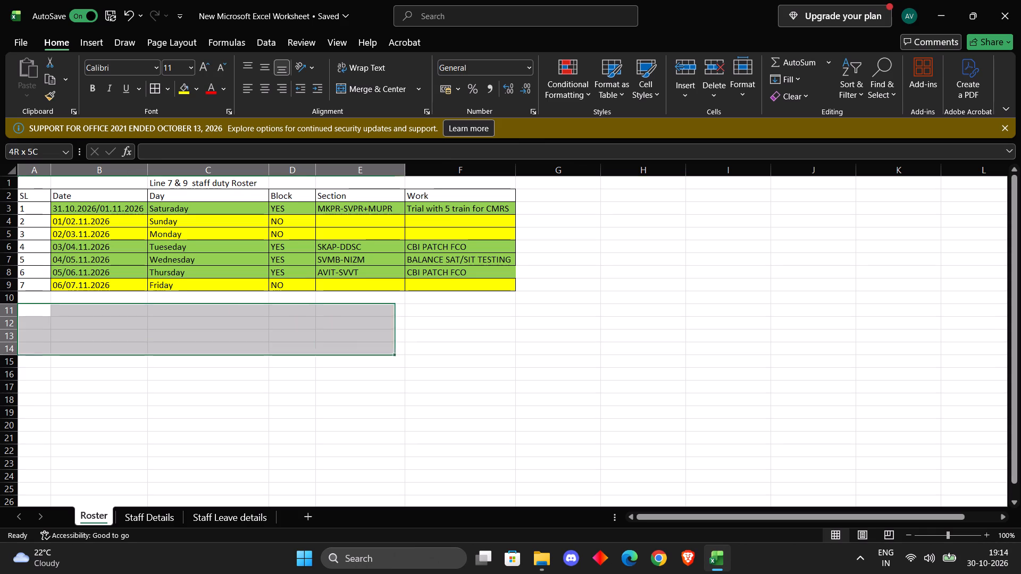
pyautogui.moveTo(339, 353); pyautogui.dragTo(452, 440)
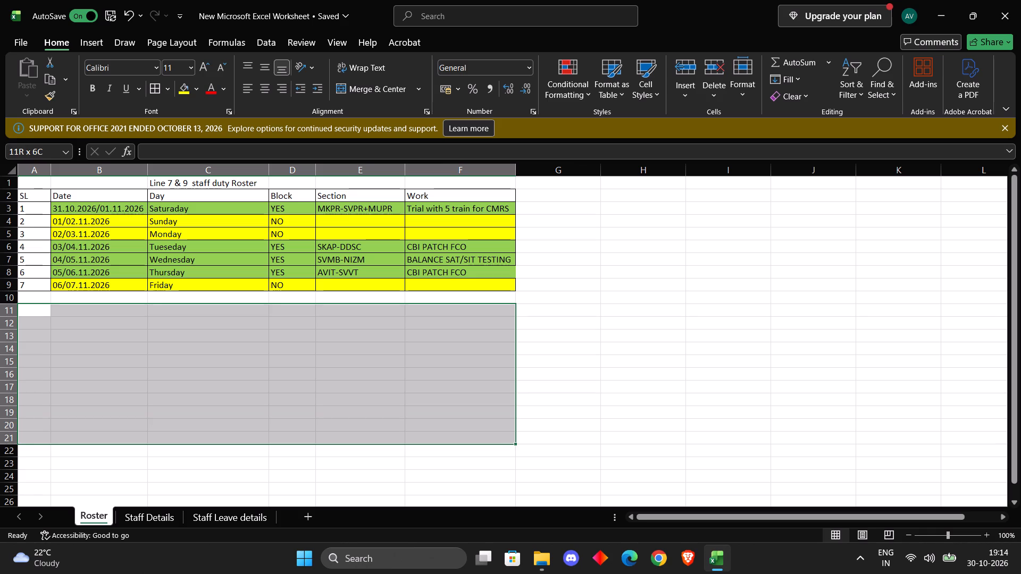
pyautogui.moveTo(452, 440); pyautogui.dragTo(452, 444)
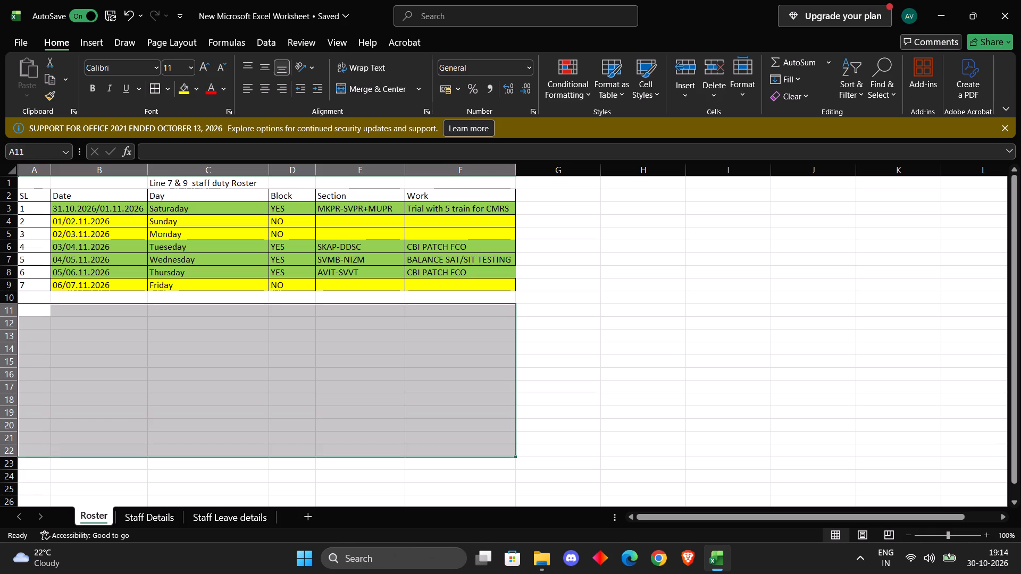
pyautogui.click(156, 85)
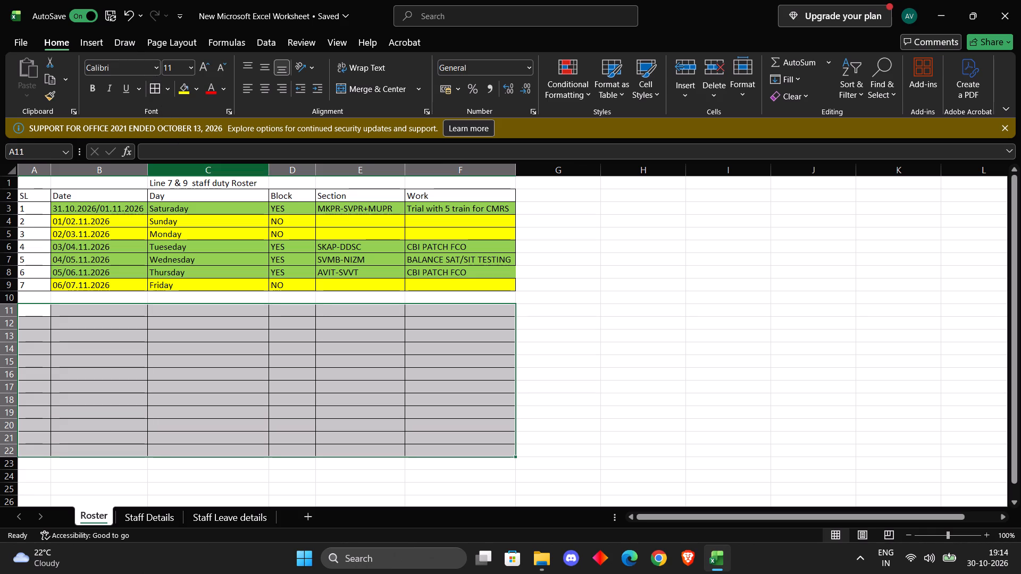
pyautogui.click(341, 395)
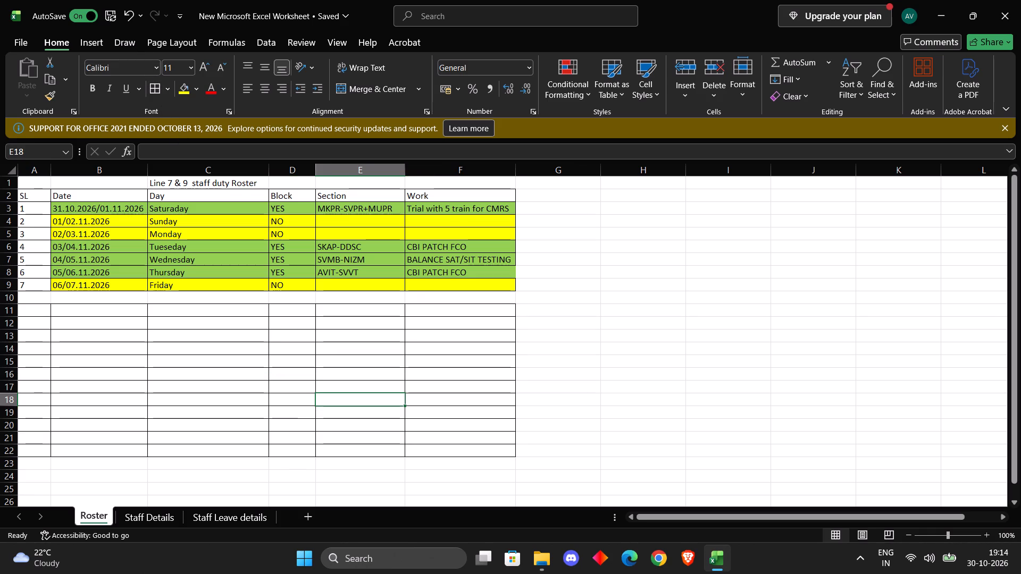
# Enter the headers Sl no in A11 and Staff name in B11 of the new bordered table.
pyautogui.click(41, 314)
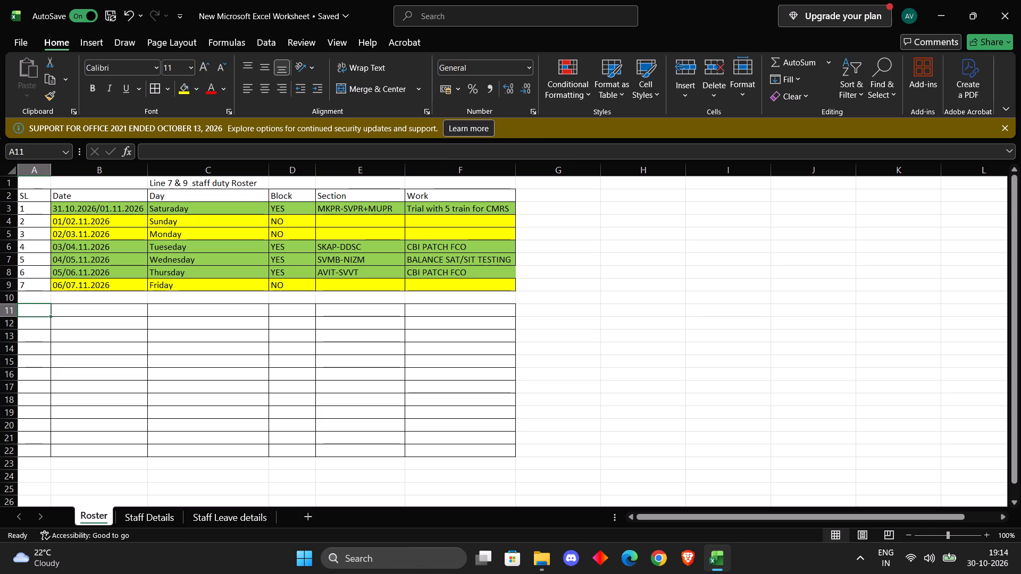
pyautogui.write('Sl')
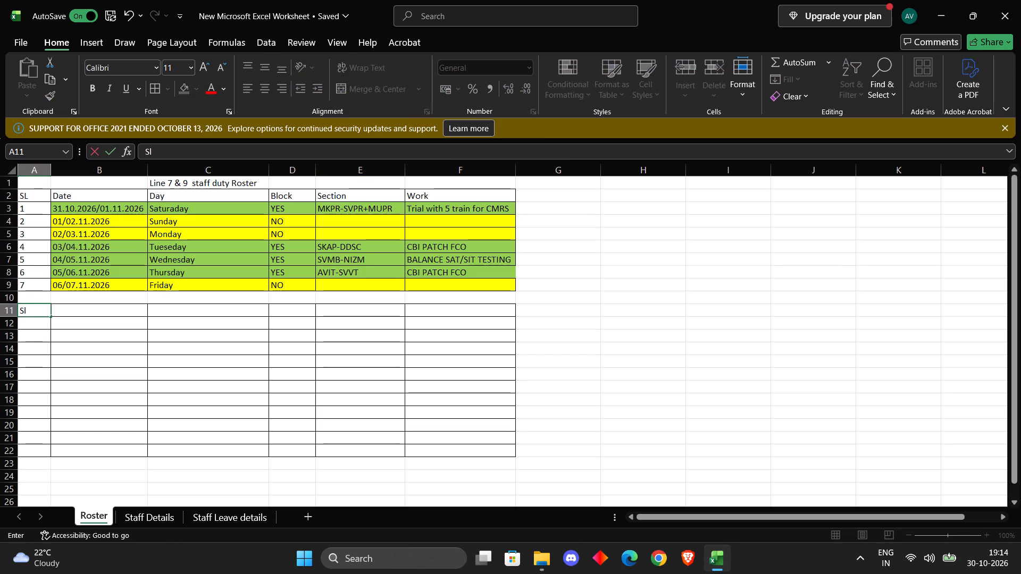
pyautogui.press('space')
pyautogui.write('no')
pyautogui.press('space')
pyautogui.click(115, 315)
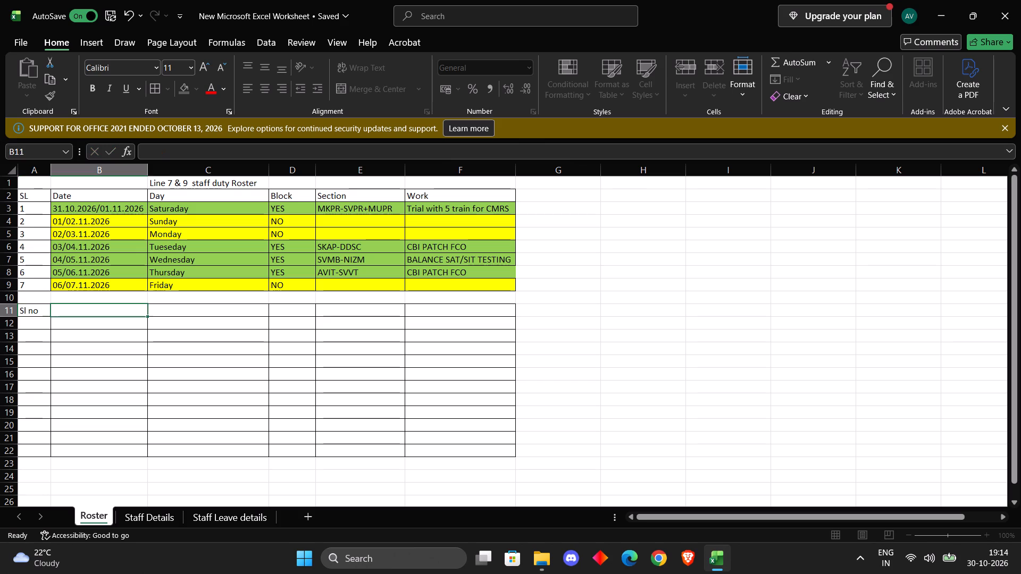
pyautogui.write('Staff name')
pyautogui.click(213, 342)
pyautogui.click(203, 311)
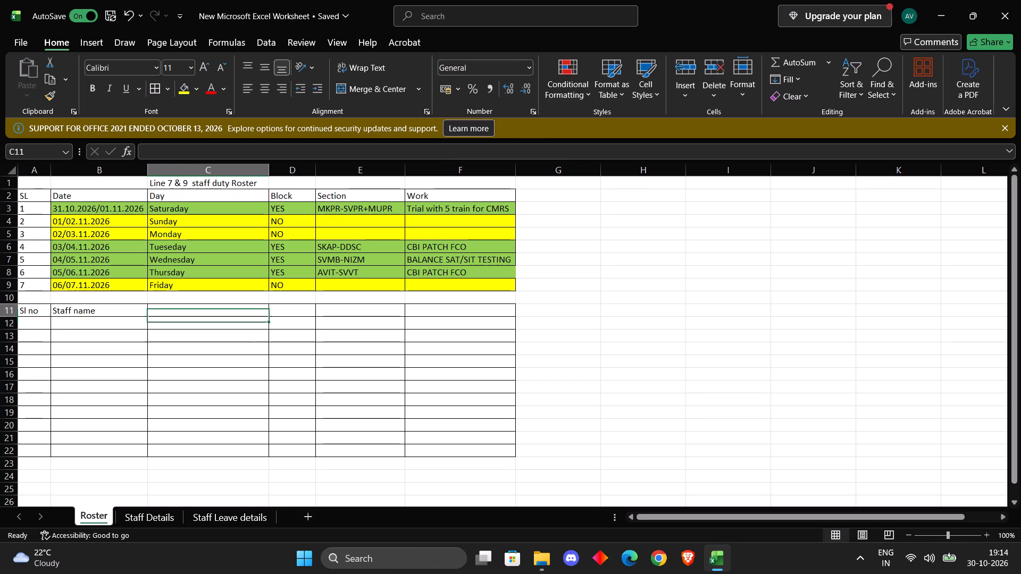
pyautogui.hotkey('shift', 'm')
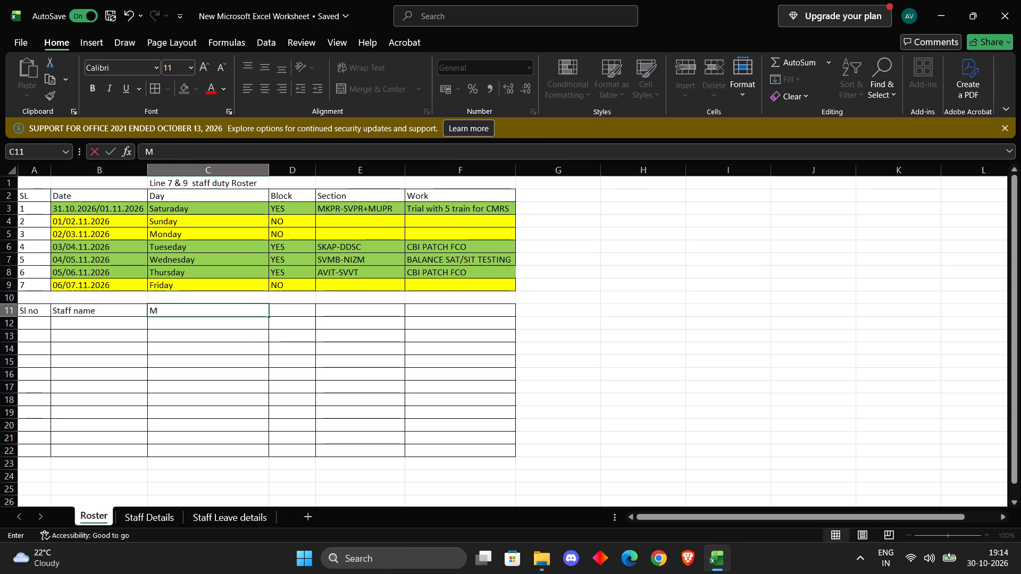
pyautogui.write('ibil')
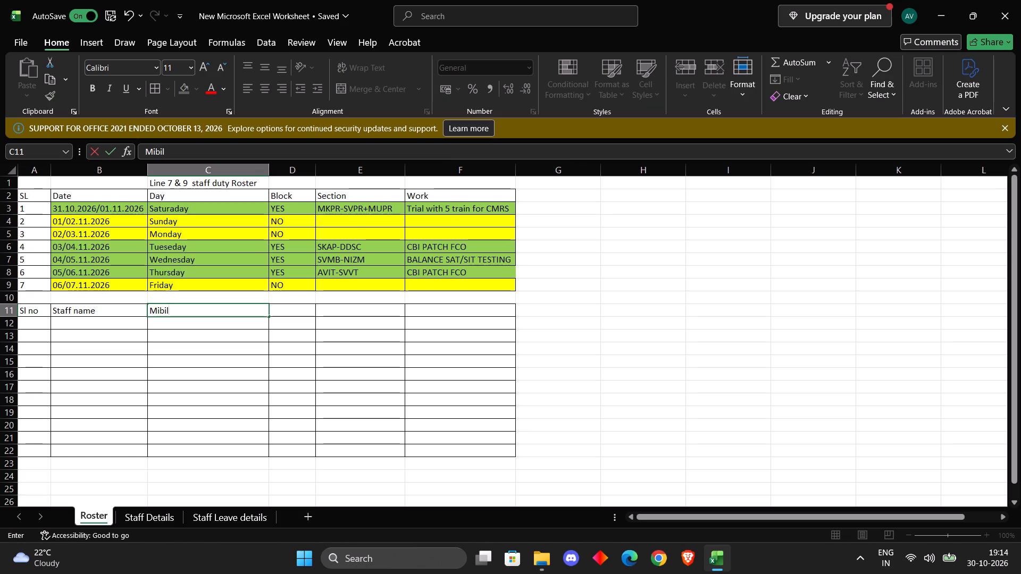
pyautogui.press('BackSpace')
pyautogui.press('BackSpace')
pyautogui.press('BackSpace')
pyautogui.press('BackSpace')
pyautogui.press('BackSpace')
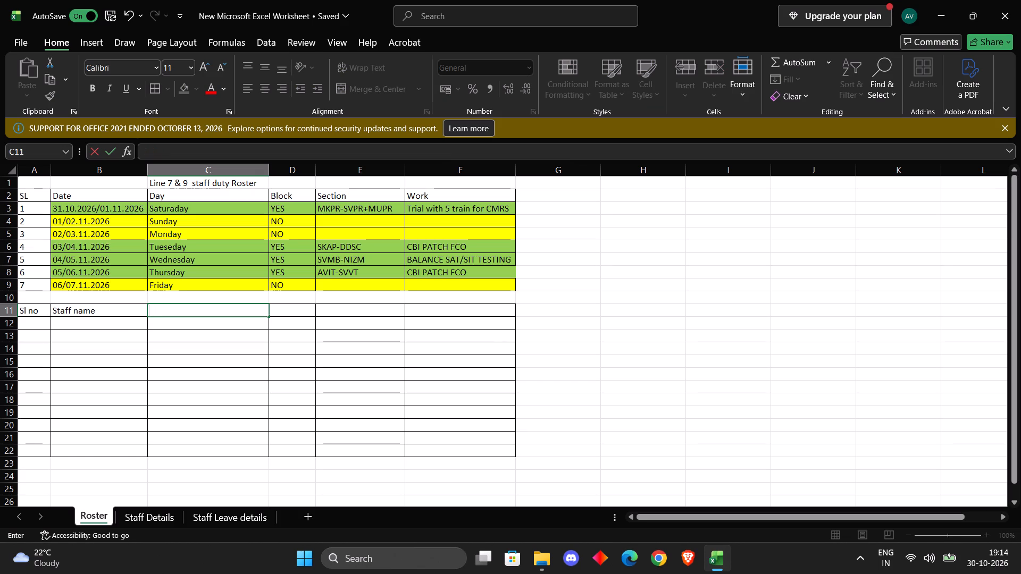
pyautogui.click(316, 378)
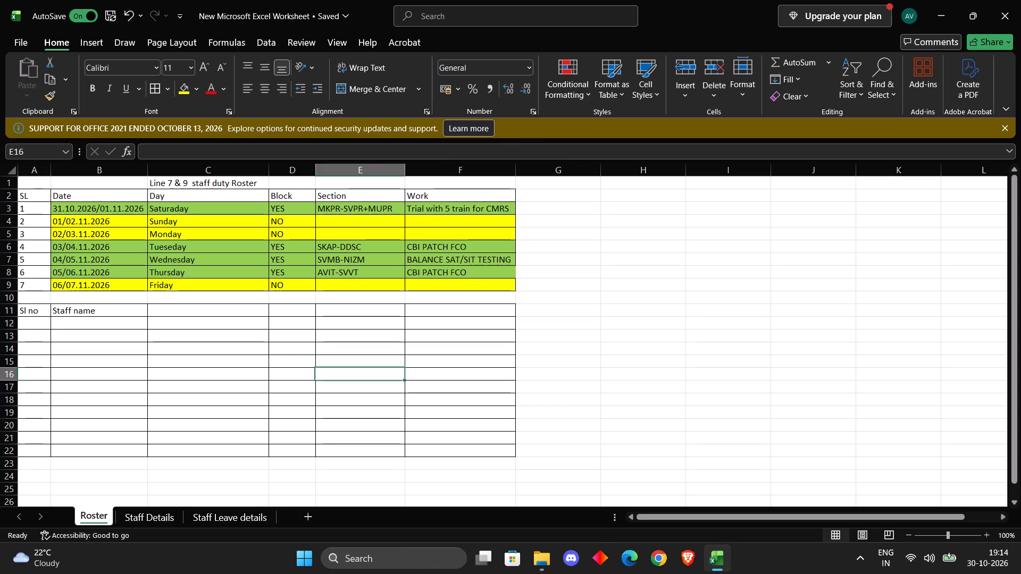
# Widen column D, which holds the Block entries, to nearly twice its width.
pyautogui.click(227, 311)
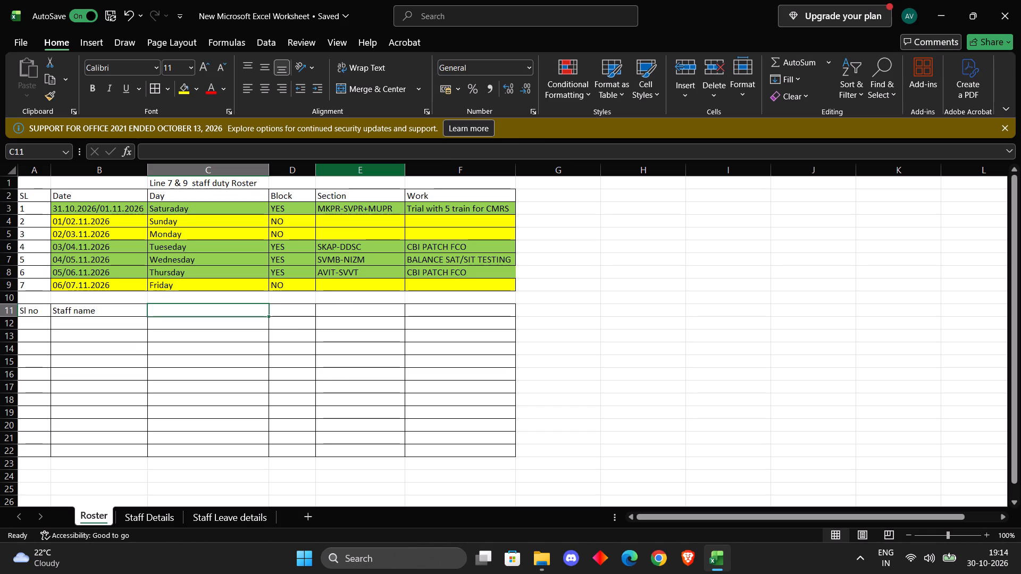
pyautogui.moveTo(316, 165); pyautogui.dragTo(351, 164)
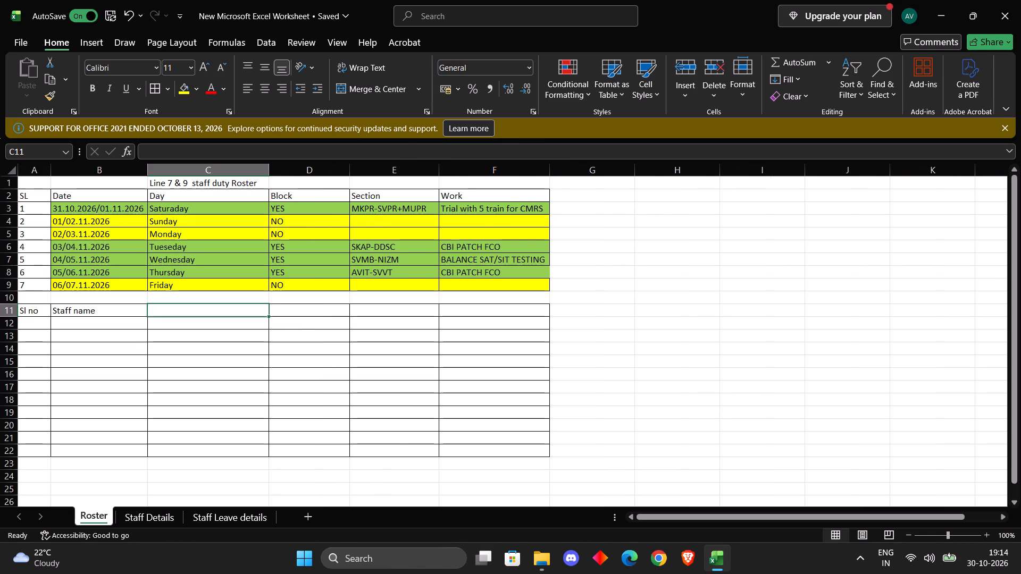
pyautogui.click(456, 354)
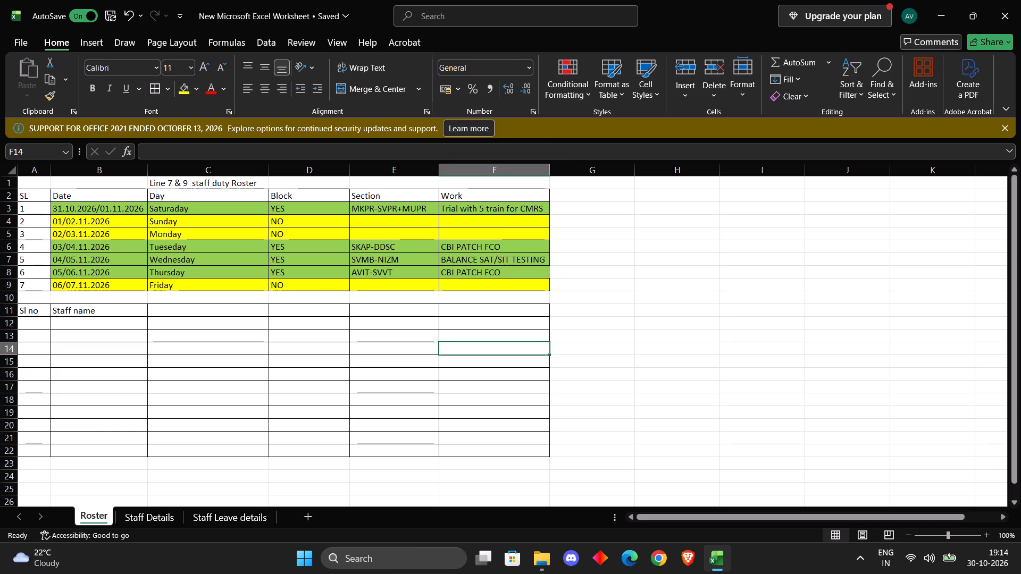
# Enter the header NBCC in cell C11, beside the Staff name header.
pyautogui.click(222, 311)
pyautogui.write('NBCC')
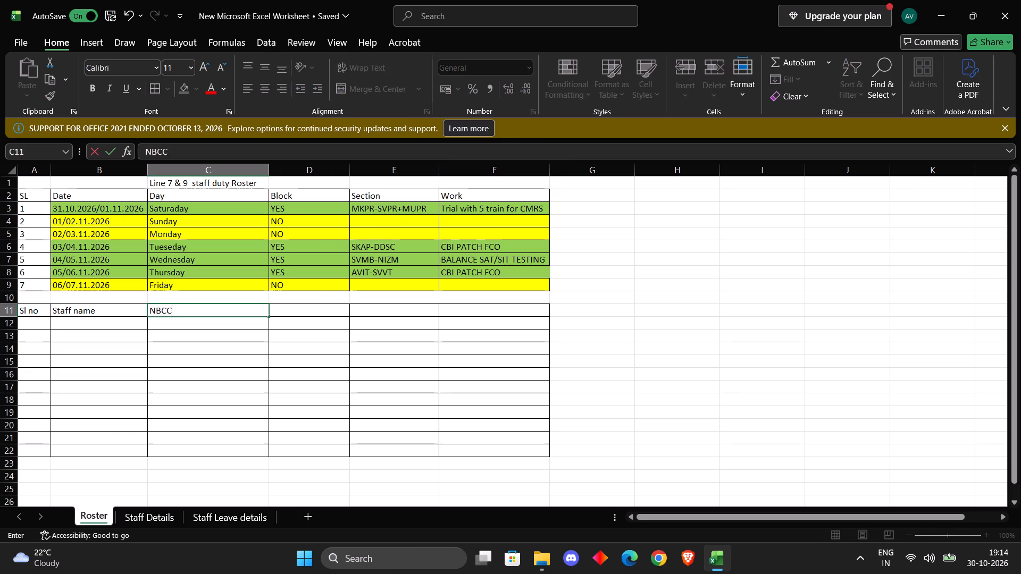
pyautogui.click(287, 309)
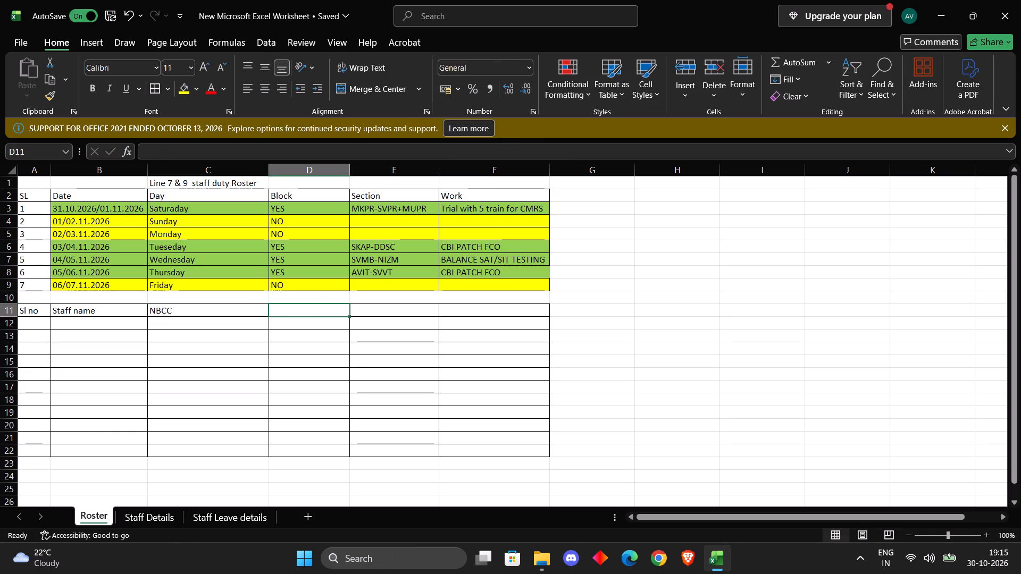
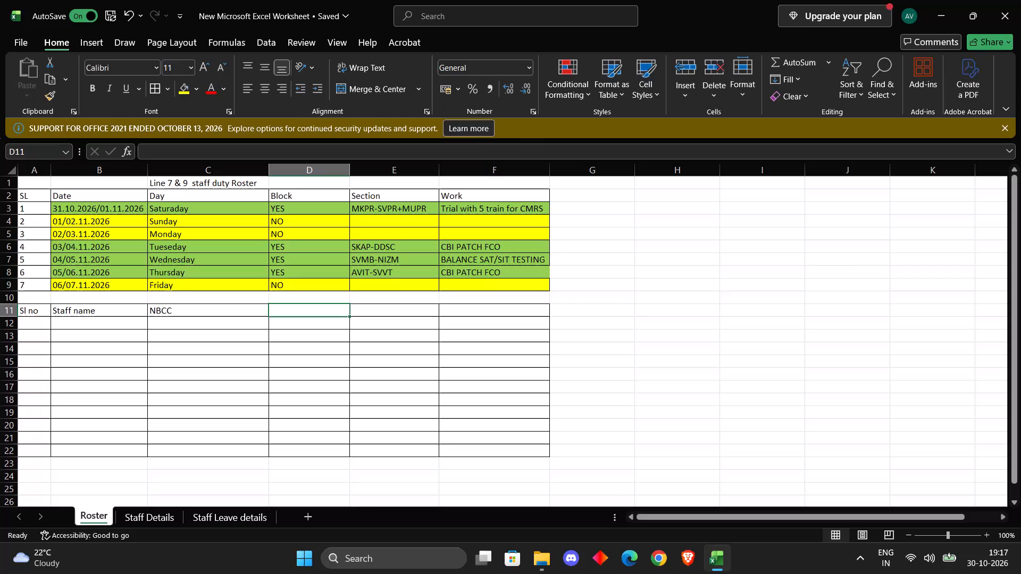
# Enter the headers VND in D11, MKPD in E11 and NIGHT Duty in F11 of the staff table, and save the workbook.
pyautogui.write('VND')
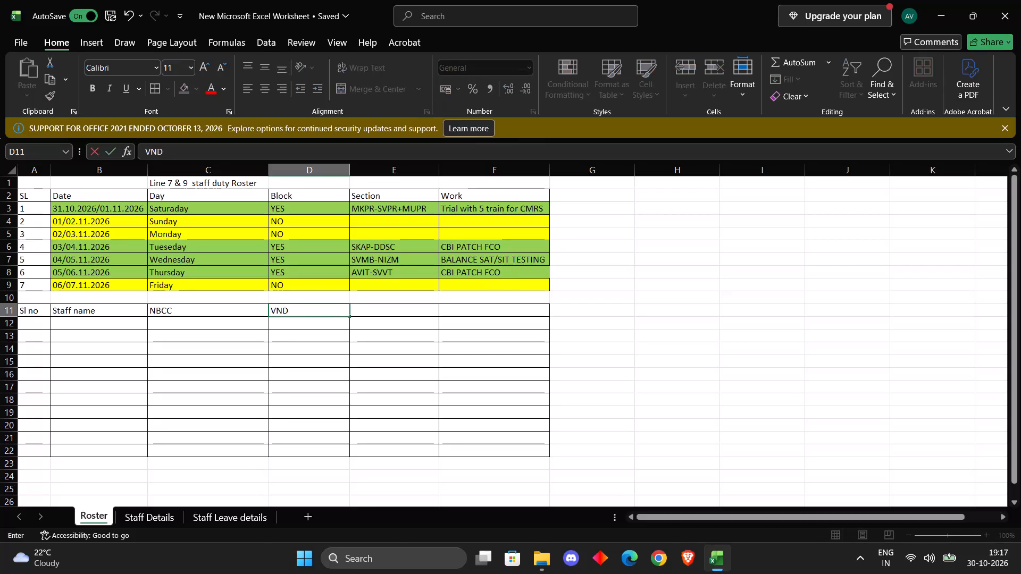
pyautogui.click(377, 314)
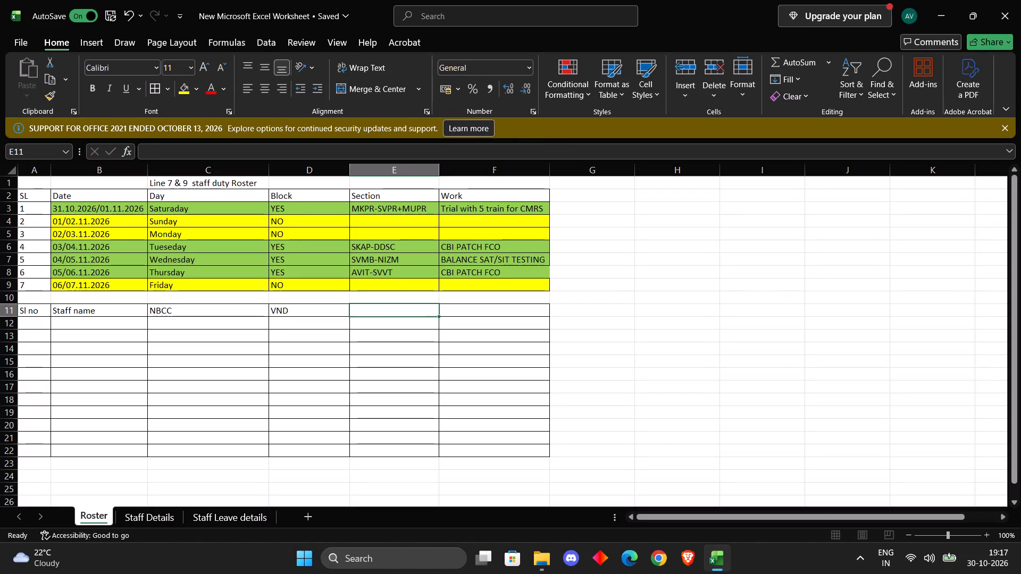
pyautogui.hotkey('shift', 'm')
pyautogui.write('KPD')
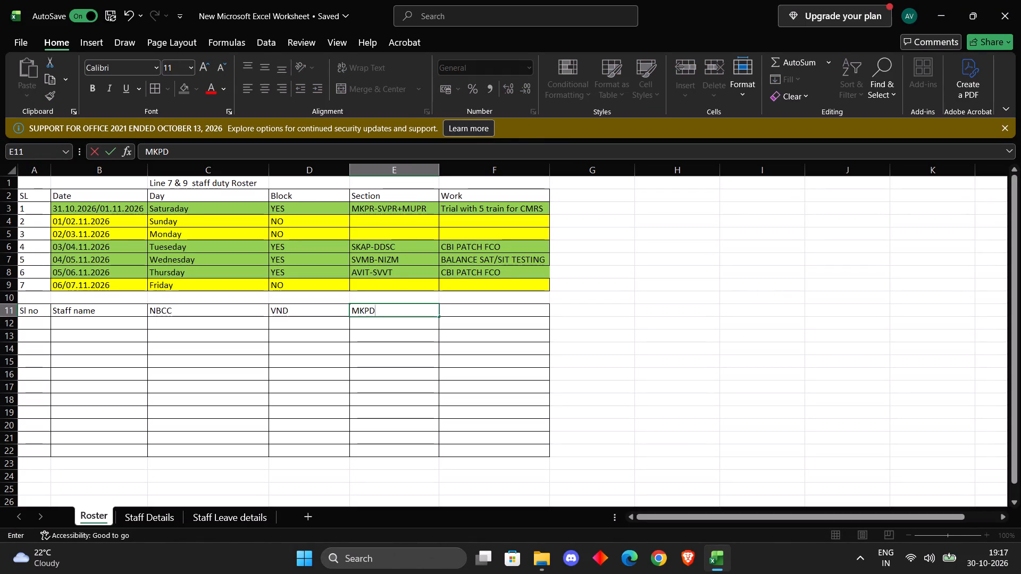
pyautogui.click(495, 309)
pyautogui.hotkey('shift', 'n')
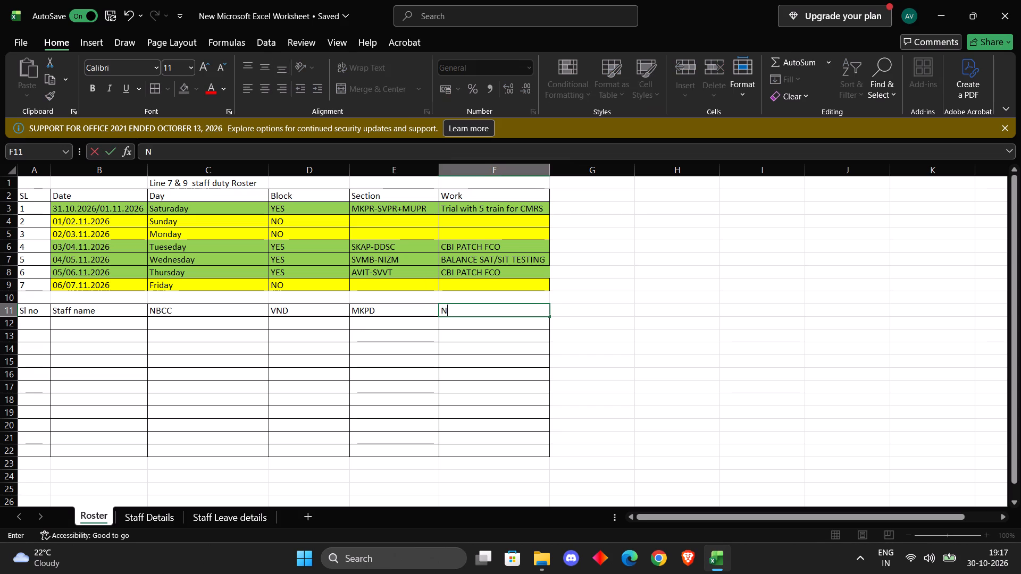
pyautogui.write('IGHT')
pyautogui.press('space')
pyautogui.write('D')
pyautogui.write('uty')
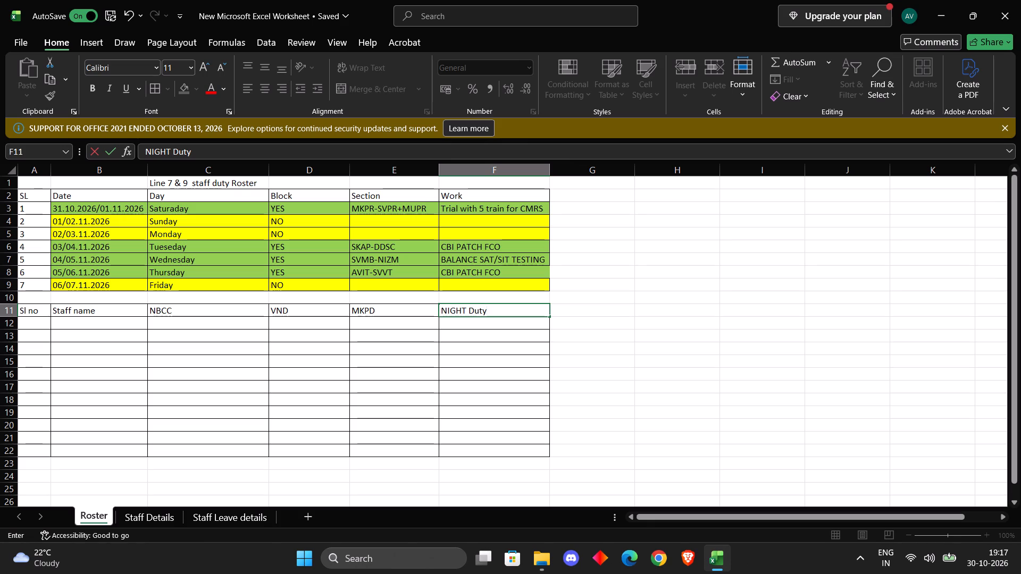
pyautogui.hotkey('ctrl', 's')
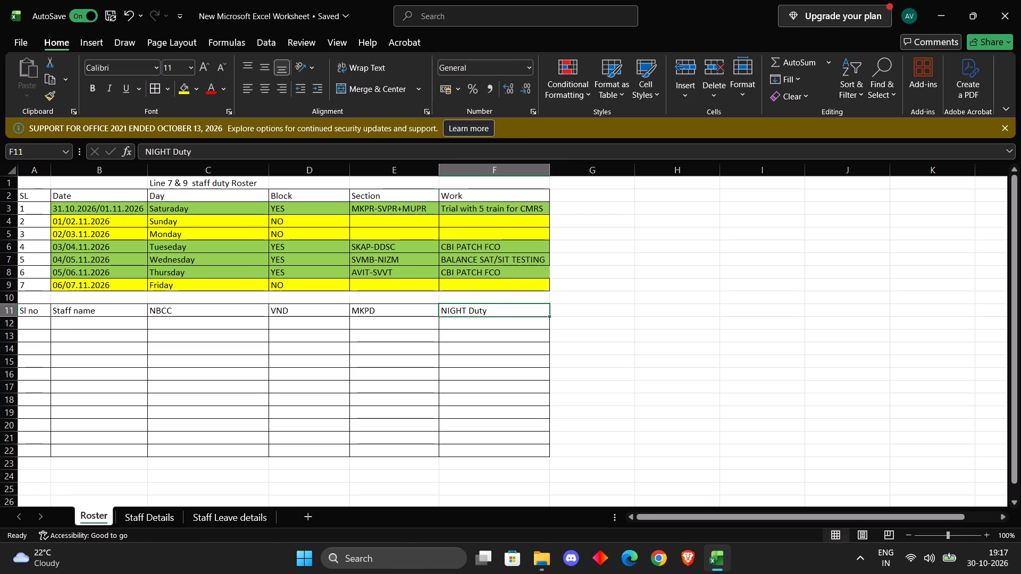
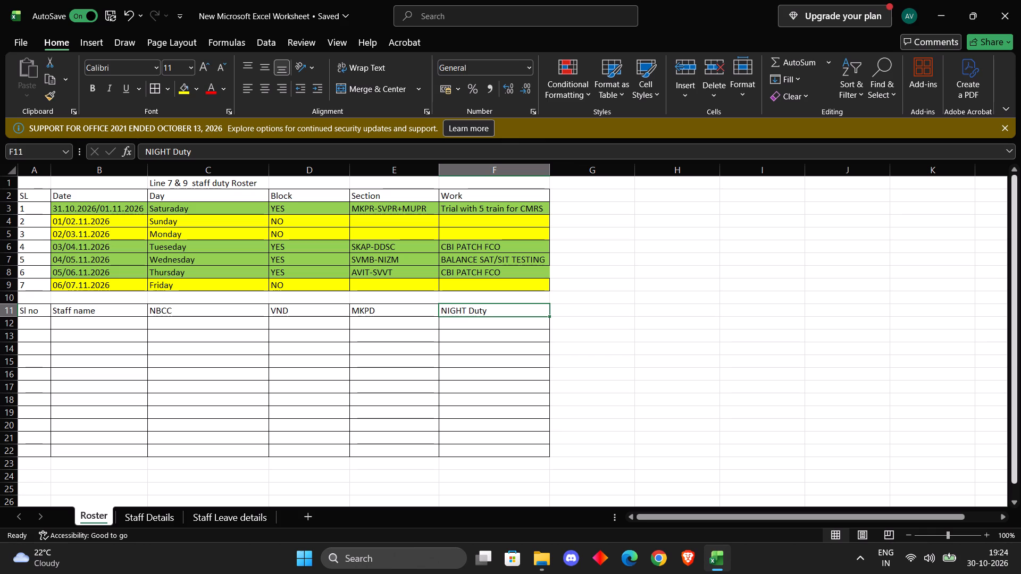
# Enter the serial numbers 1, 2 and 3 in cells A12 to A14 under Sl no.
pyautogui.click(112, 322)
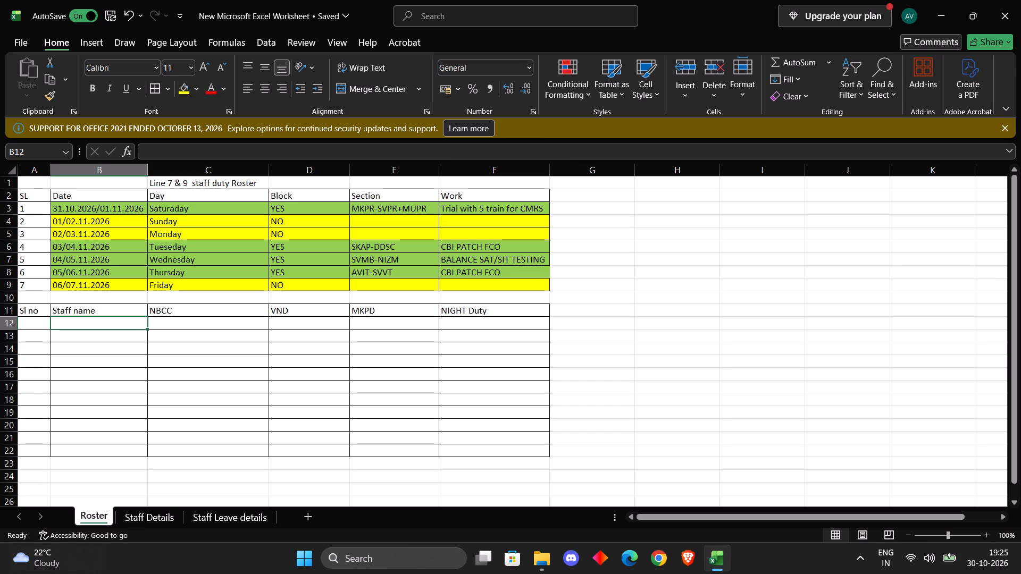
pyautogui.click(107, 325)
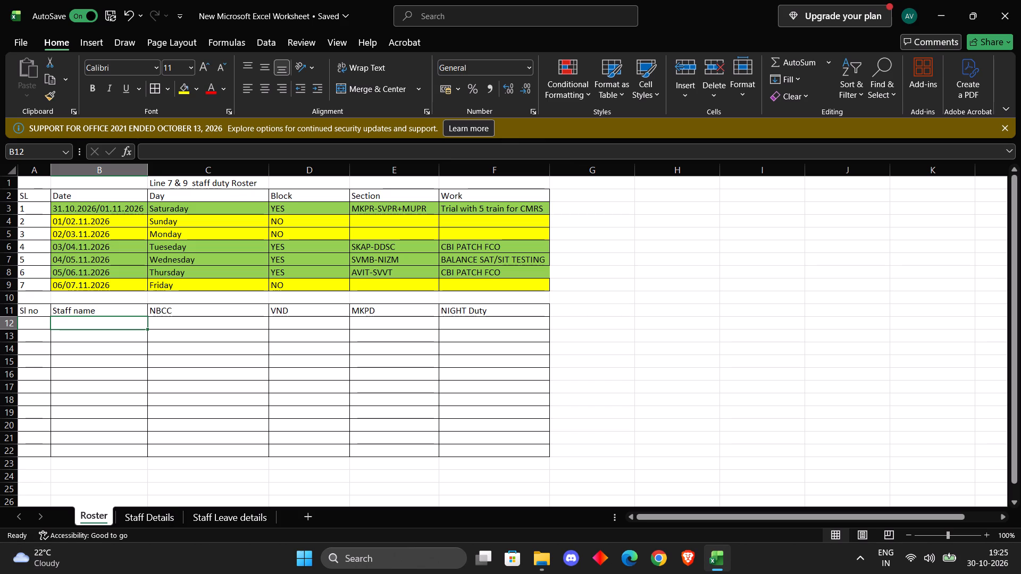
pyautogui.click(34, 325)
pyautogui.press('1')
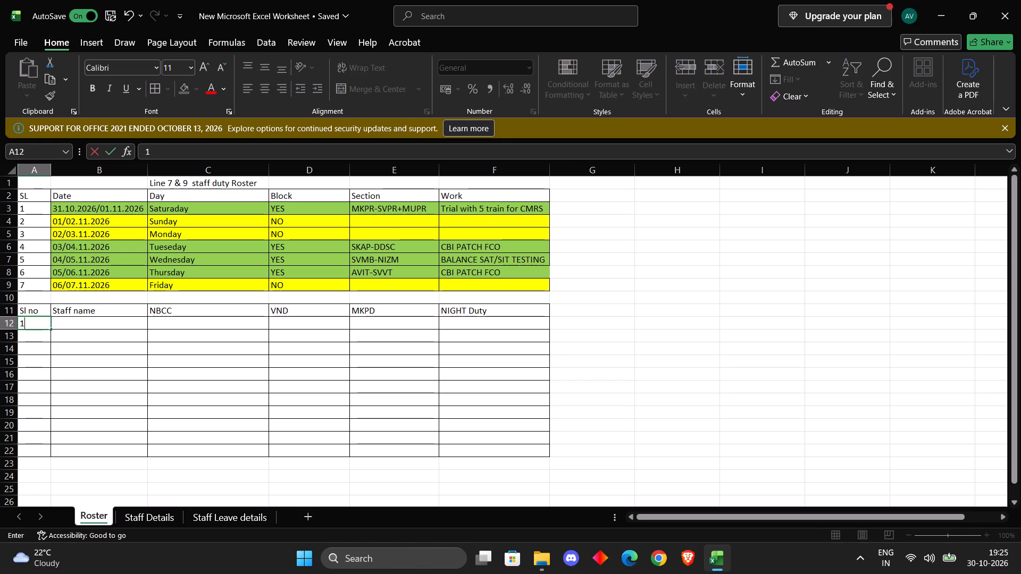
pyautogui.press('Down')
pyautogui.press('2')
pyautogui.press('Down')
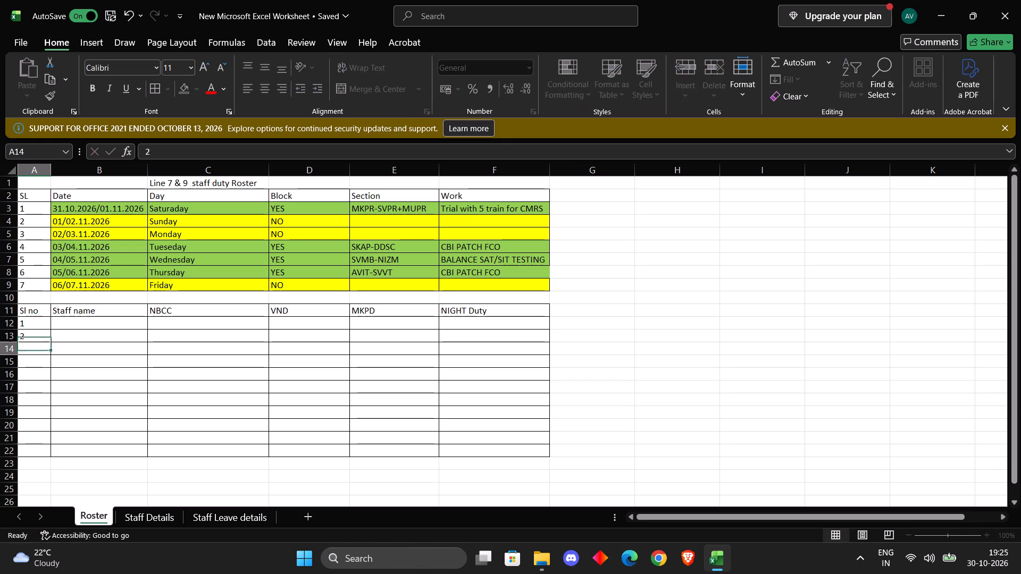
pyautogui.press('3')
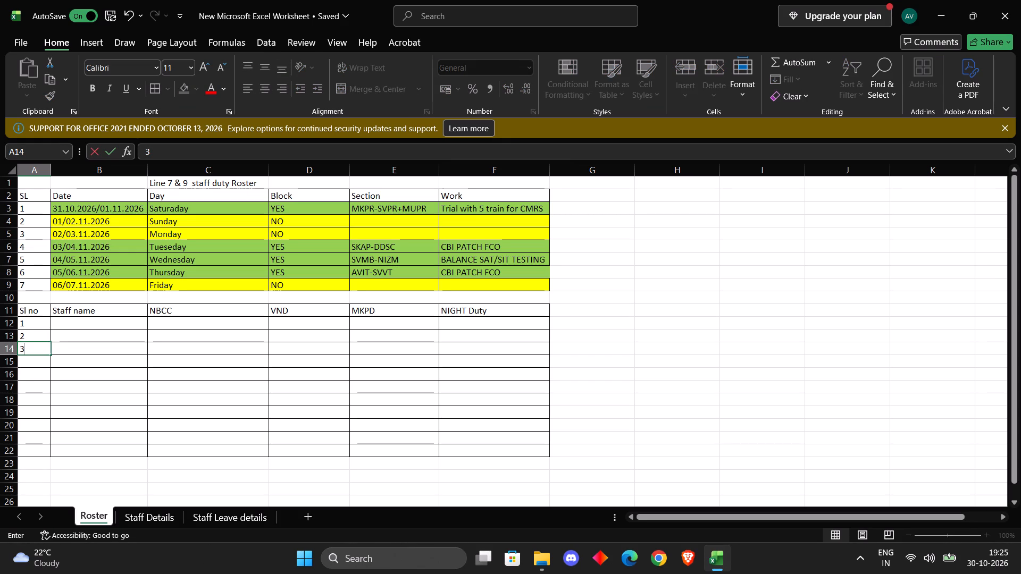
pyautogui.click(163, 381)
# Extend the serial number series from A12:A14 down to 9 in A20.
pyautogui.moveTo(43, 324); pyautogui.dragTo(45, 328)
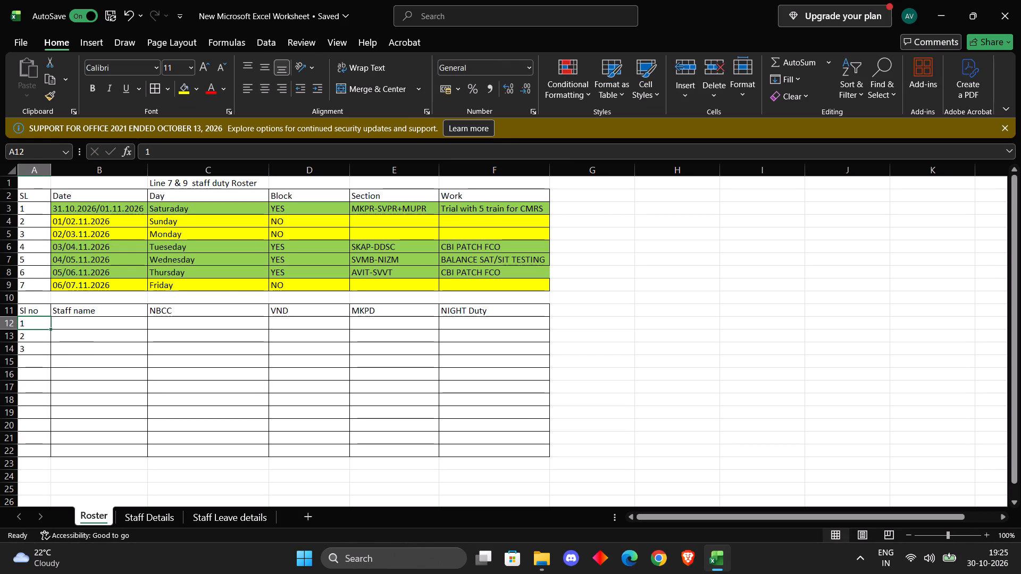
pyautogui.moveTo(45, 328); pyautogui.dragTo(47, 348)
pyautogui.moveTo(52, 354); pyautogui.dragTo(51, 366)
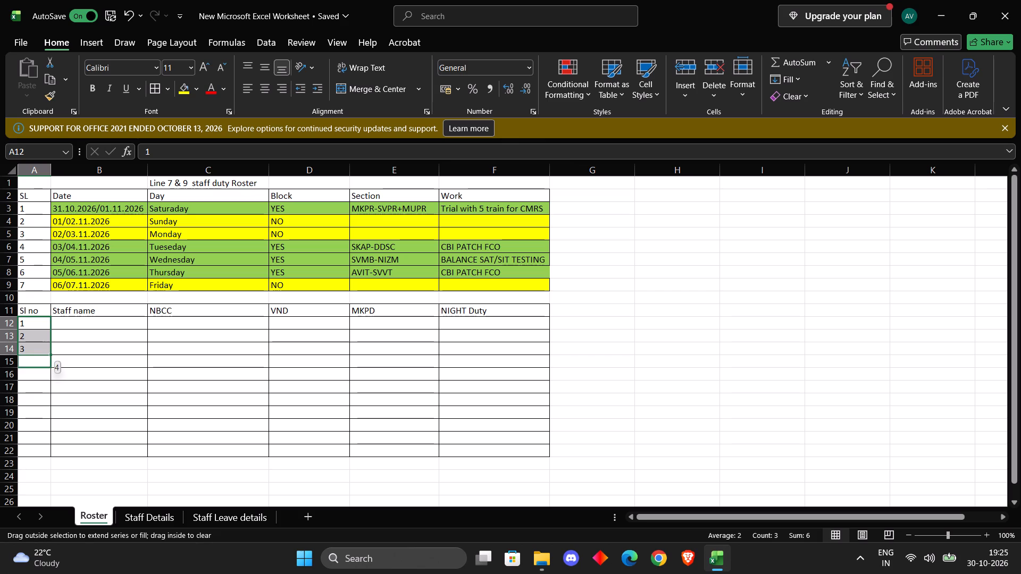
pyautogui.moveTo(51, 366); pyautogui.dragTo(49, 409)
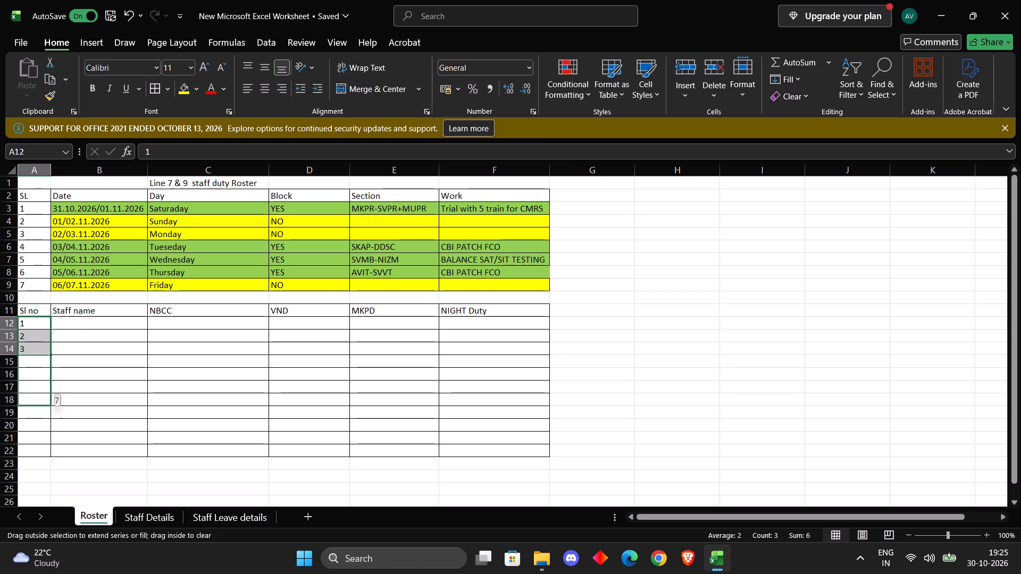
pyautogui.moveTo(49, 409); pyautogui.dragTo(51, 427)
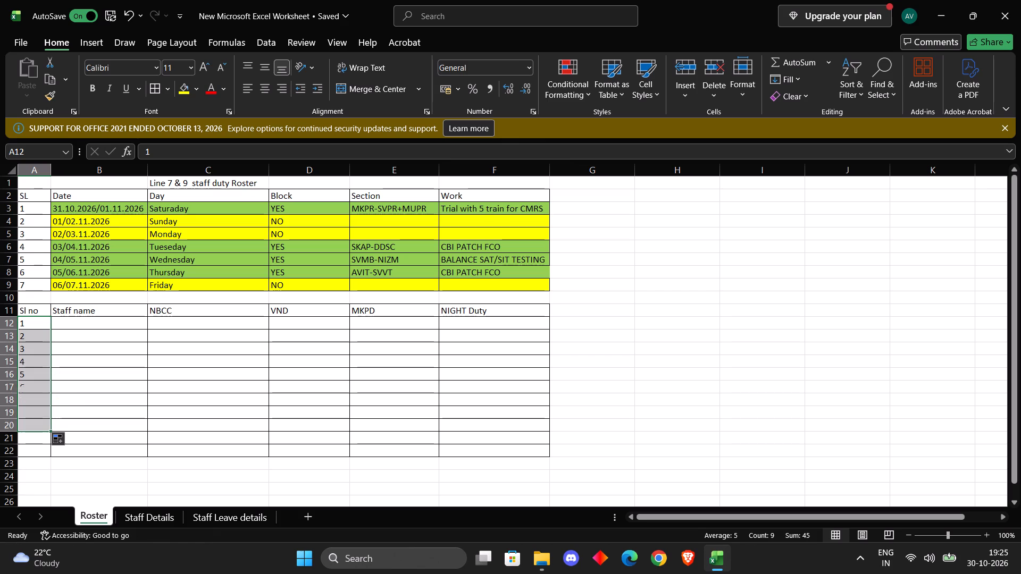
pyautogui.click(156, 419)
# Delete the two unused rows, 21 and 22, at the bottom of the staff table.
pyautogui.click(5, 436)
pyautogui.rightClick(5, 436)
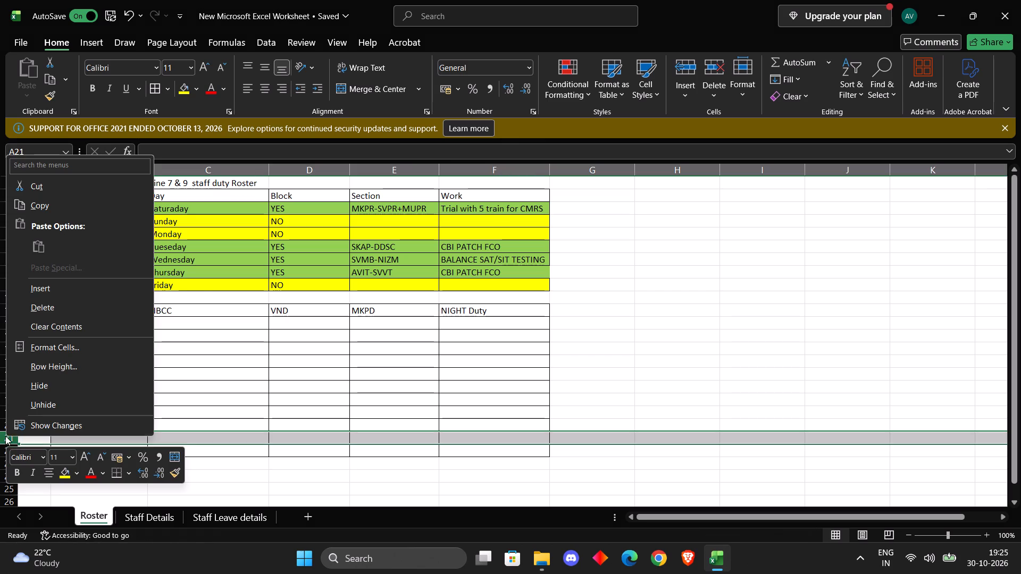
pyautogui.click(63, 309)
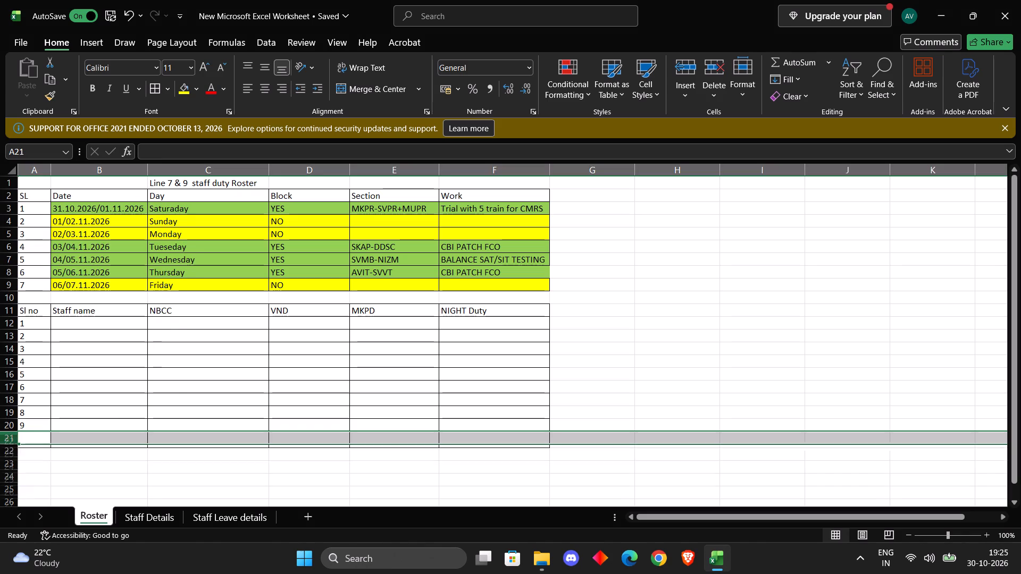
pyautogui.click(9, 437)
pyautogui.rightClick(9, 437)
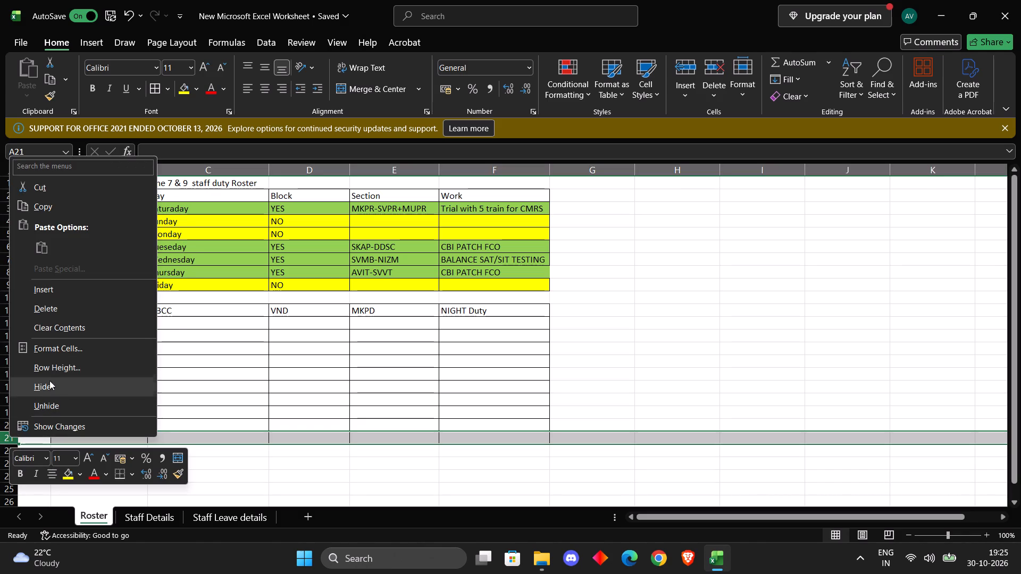
pyautogui.click(65, 308)
pyautogui.click(234, 378)
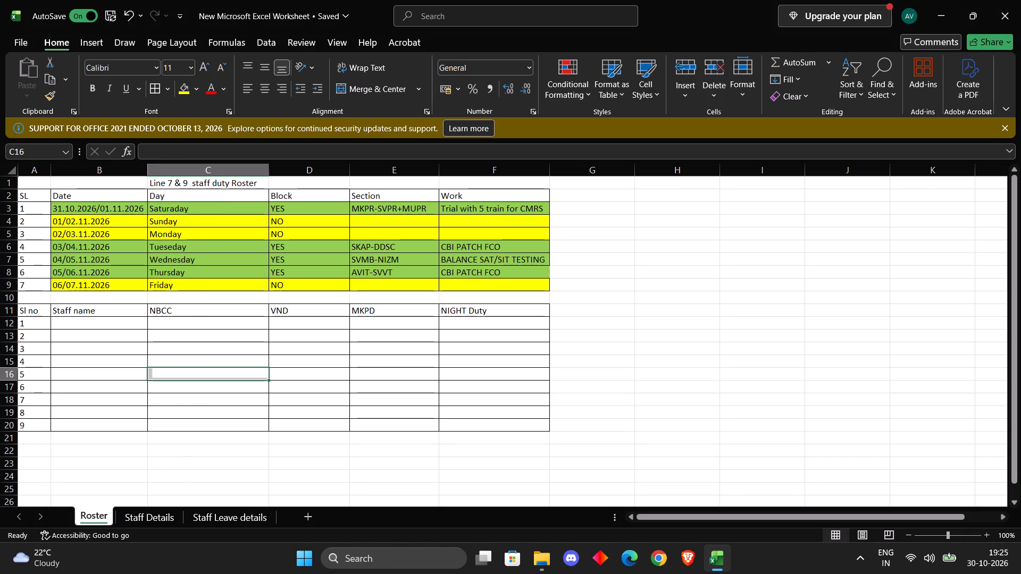
pyautogui.click(317, 448)
# Enter the first staff member's name with the prefix Mr. in B12 under Staff name.
pyautogui.click(128, 327)
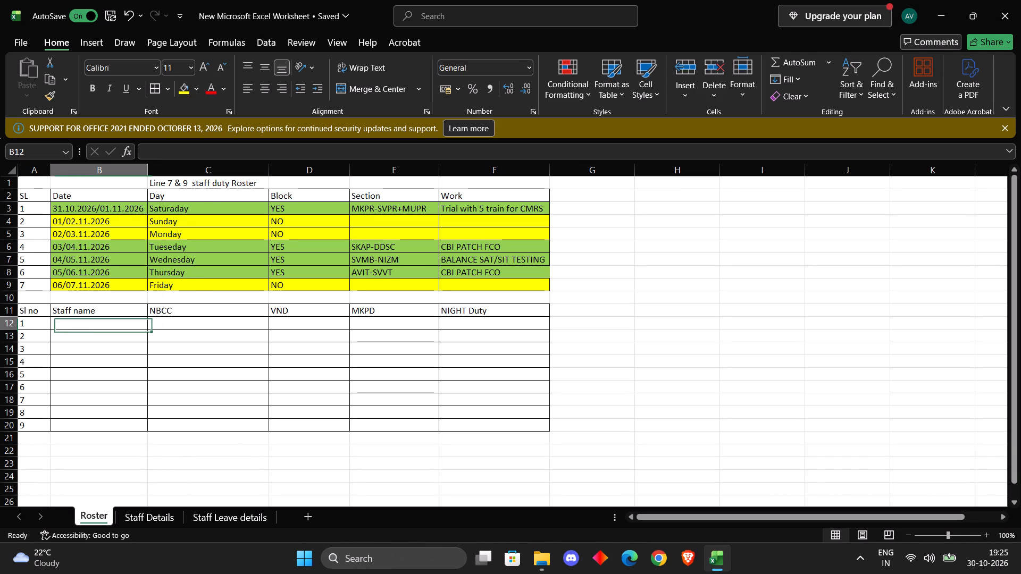
pyautogui.click(124, 322)
pyautogui.click(124, 322)
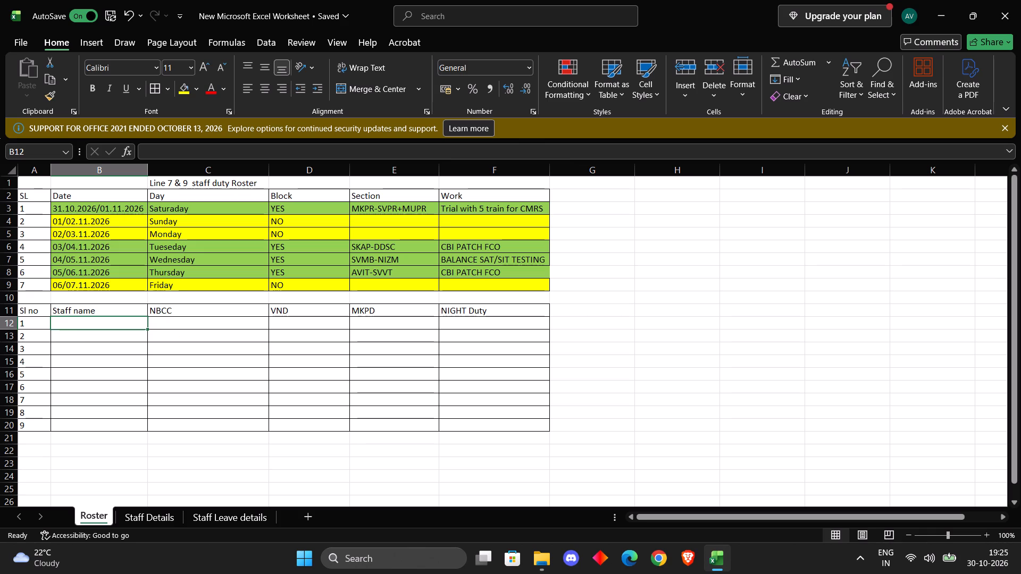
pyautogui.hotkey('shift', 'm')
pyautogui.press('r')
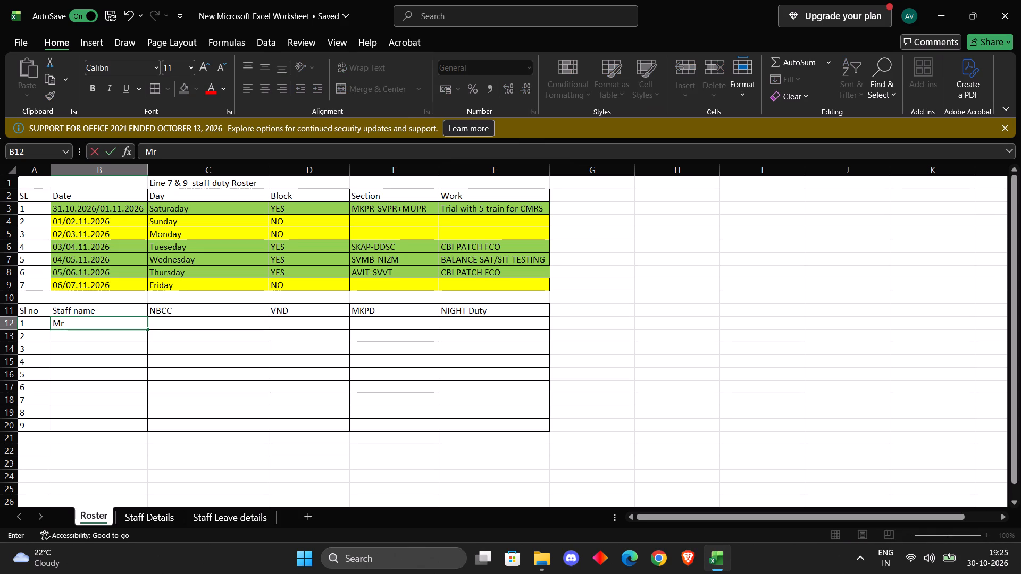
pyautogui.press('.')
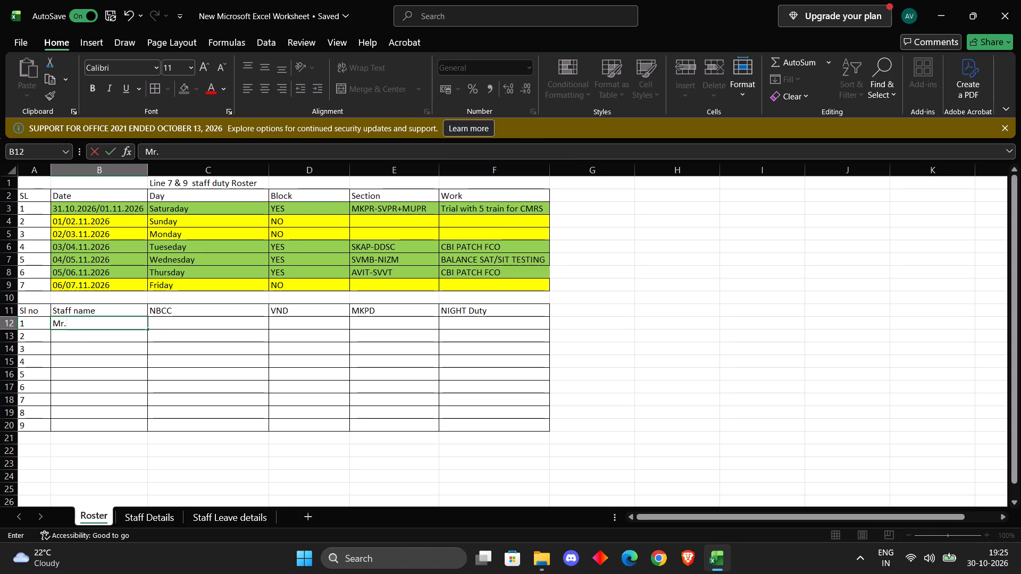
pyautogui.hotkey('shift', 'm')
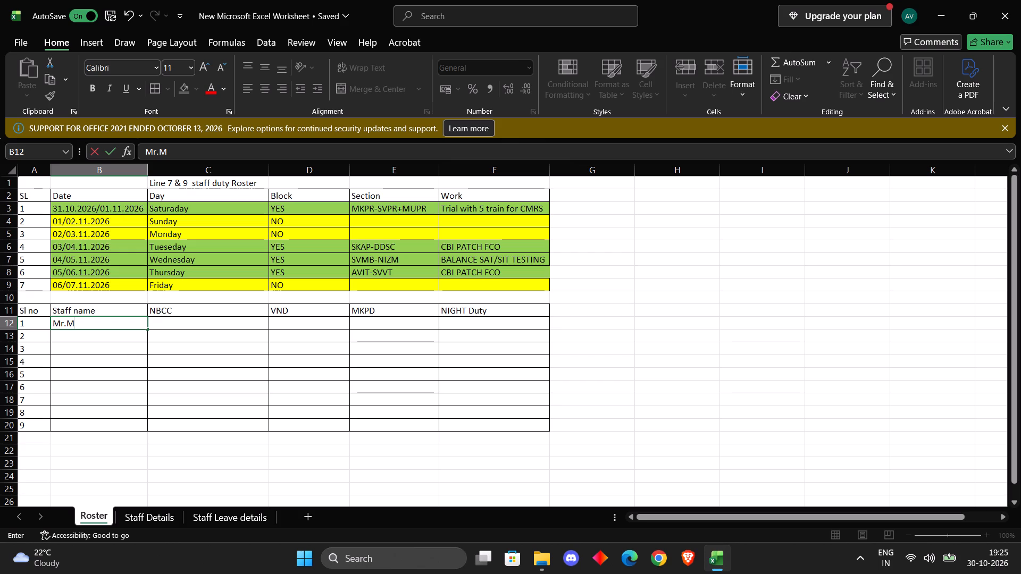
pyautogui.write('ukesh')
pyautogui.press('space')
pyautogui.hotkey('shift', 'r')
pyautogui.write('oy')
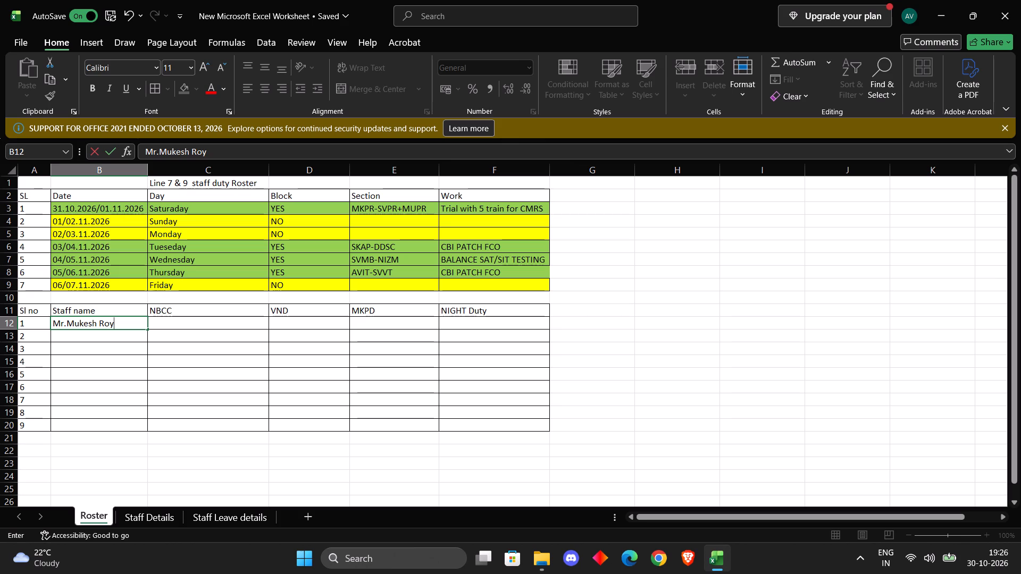
pyautogui.click(118, 342)
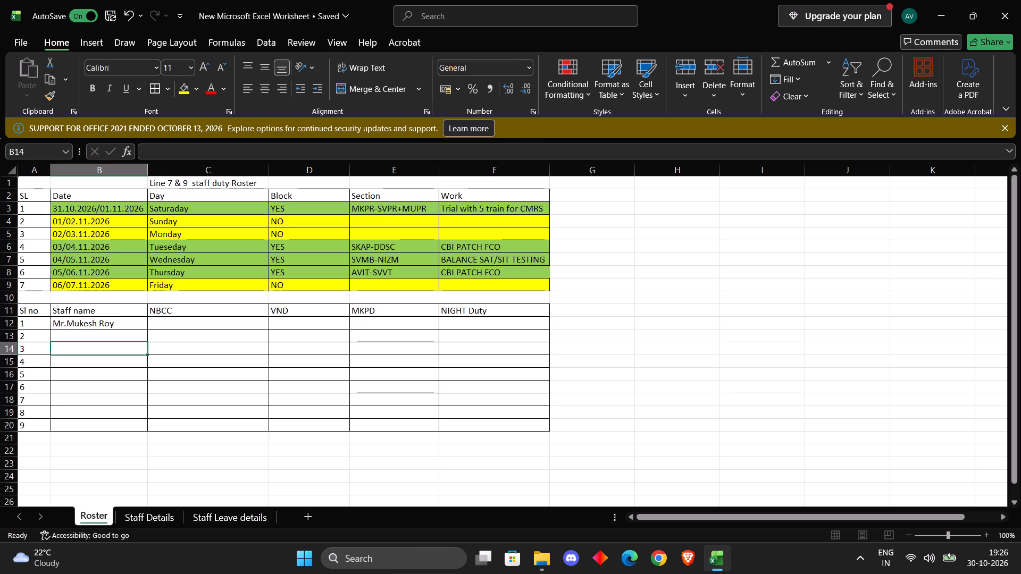
# Fill the name in B12 down through B20 as a placeholder for all nine staff rows.
pyautogui.moveTo(121, 324); pyautogui.dragTo(127, 424)
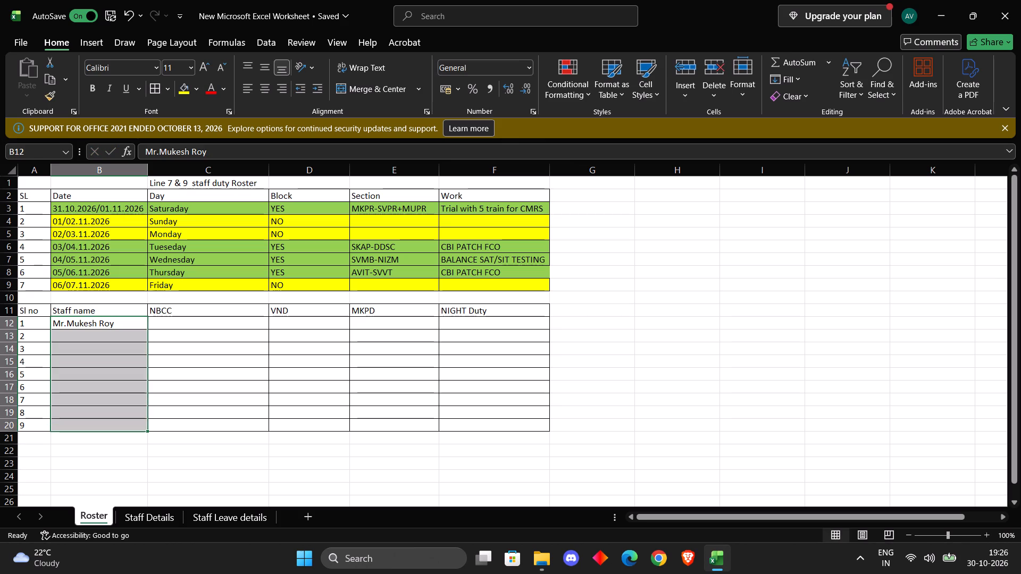
pyautogui.hotkey('ctrl', 'd')
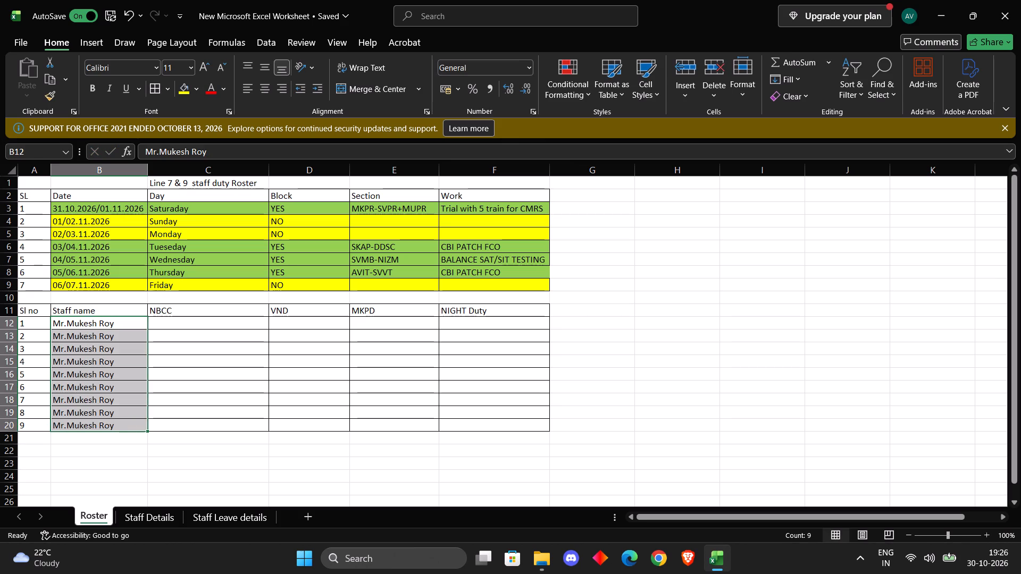
pyautogui.click(121, 349)
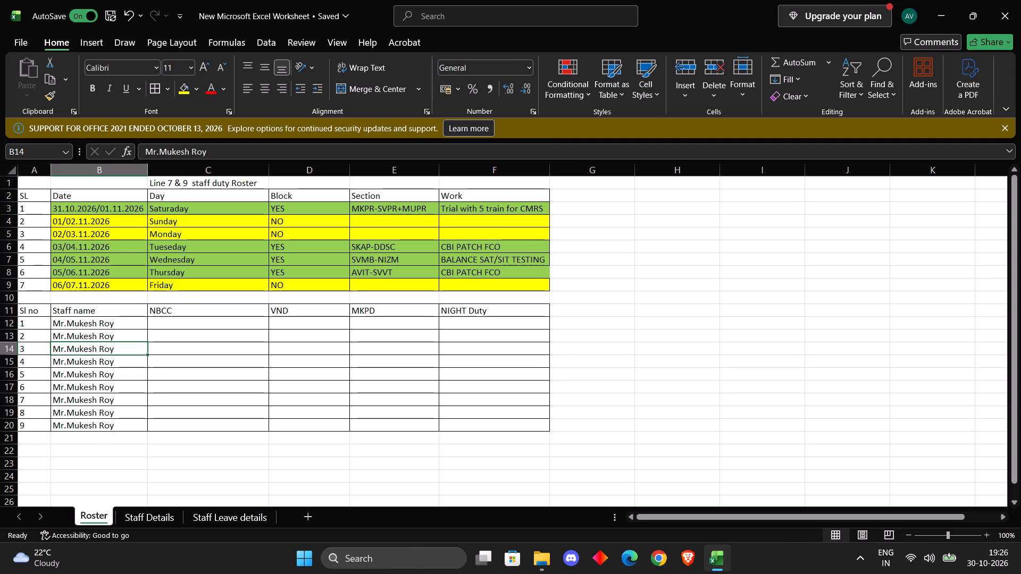
# Replace the copied name in B13 with the second staff member's name, keeping the Mr. prefix.
pyautogui.doubleClick(123, 336)
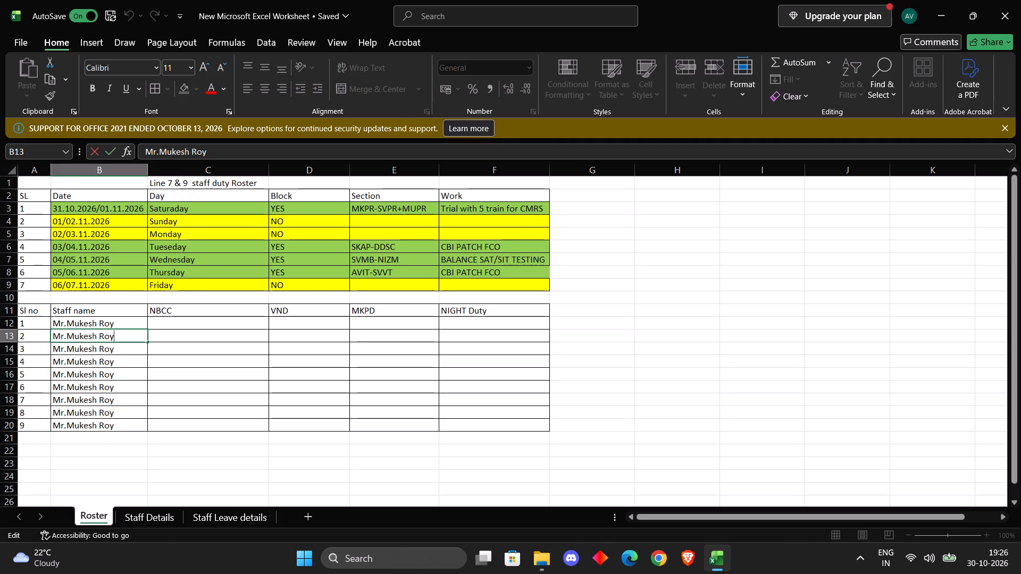
pyautogui.press('BackSpace')
pyautogui.press('BackSpace')
pyautogui.press('BackSpace')
pyautogui.press('BackSpace')
pyautogui.press('BackSpace')
pyautogui.press('BackSpace')
pyautogui.press('BackSpace')
pyautogui.press('BackSpace')
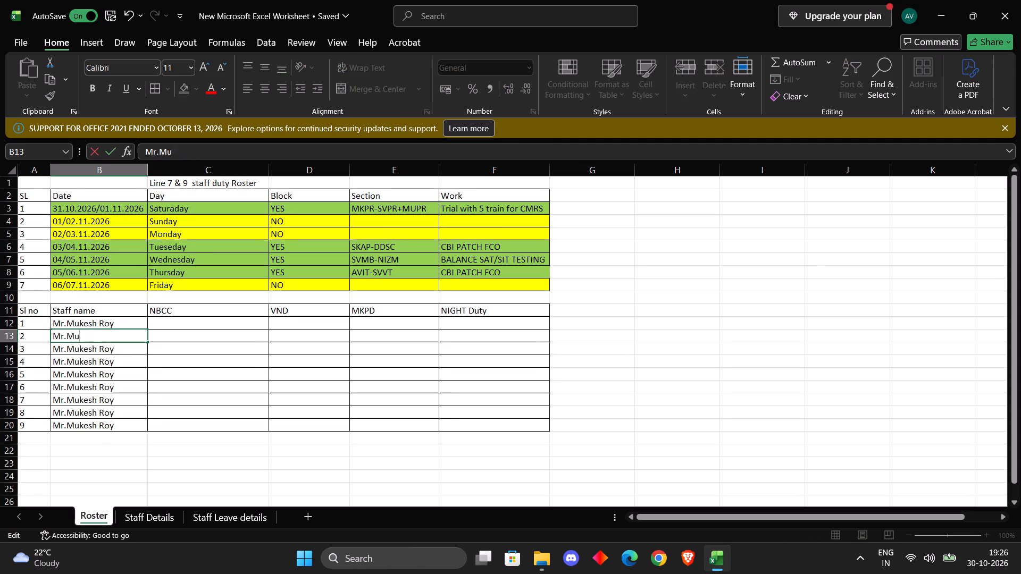
pyautogui.press('BackSpace')
pyautogui.press('BackSpace')
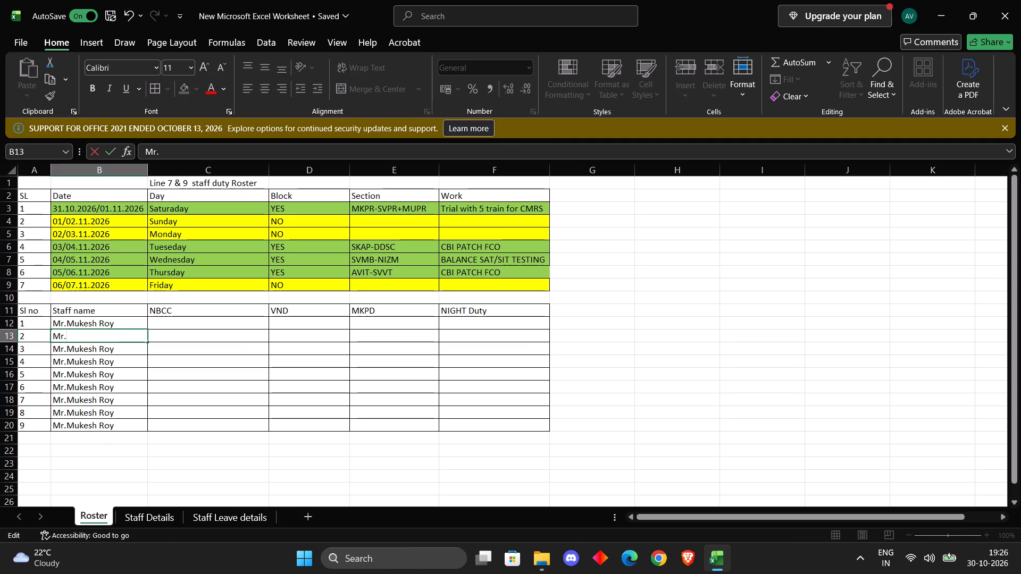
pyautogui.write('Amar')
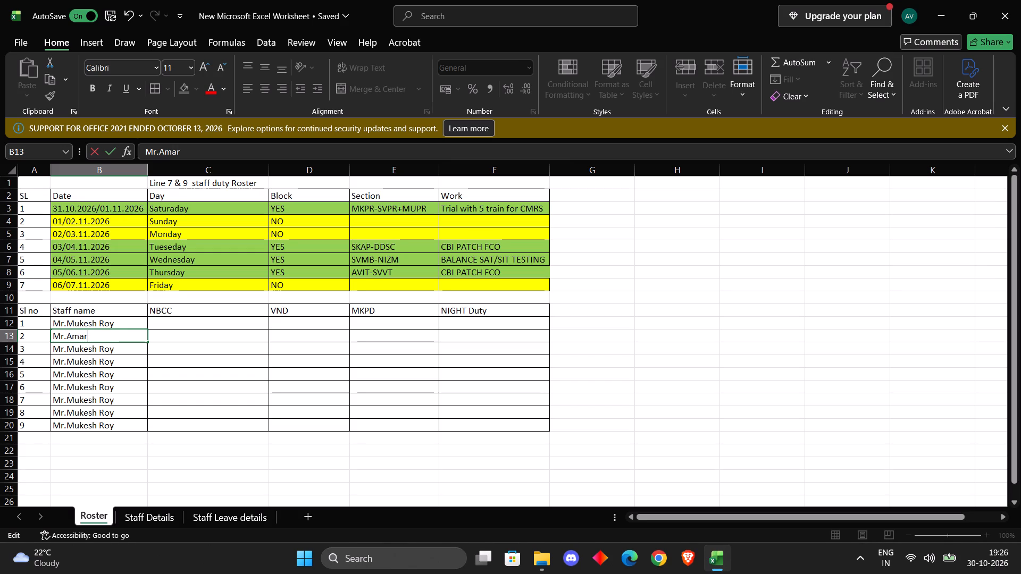
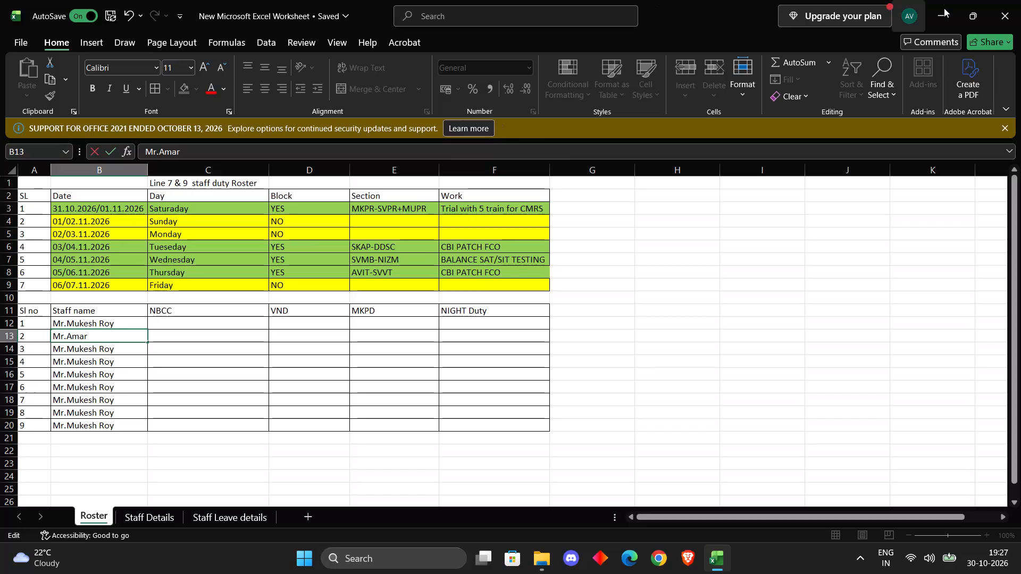
# Minimize the roster workbook and the ROSTER Line 7 & 9 folder window, and bring up Windows search to find another app.
pyautogui.click(944, 8)
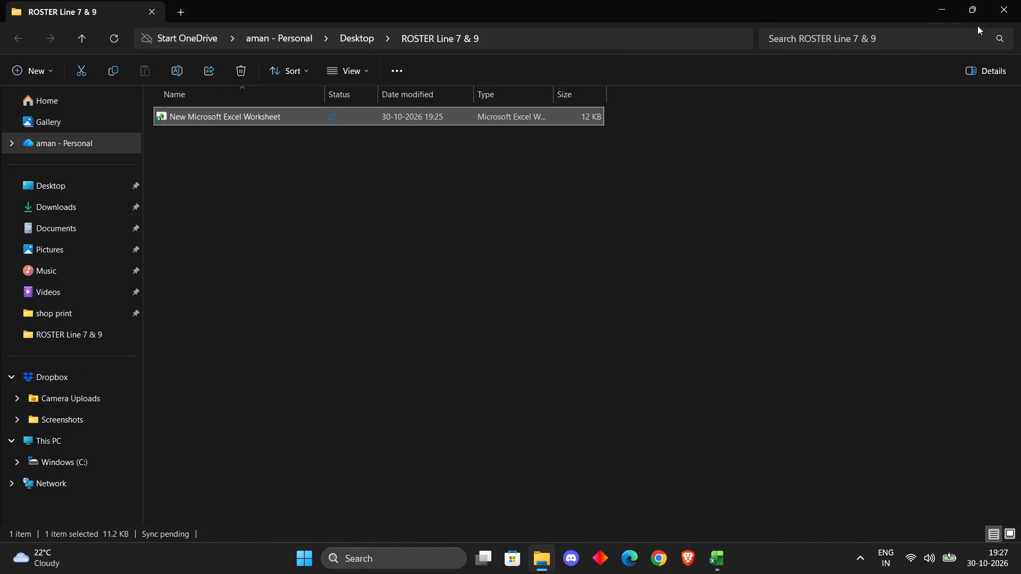
pyautogui.click(938, 8)
pyautogui.click(354, 570)
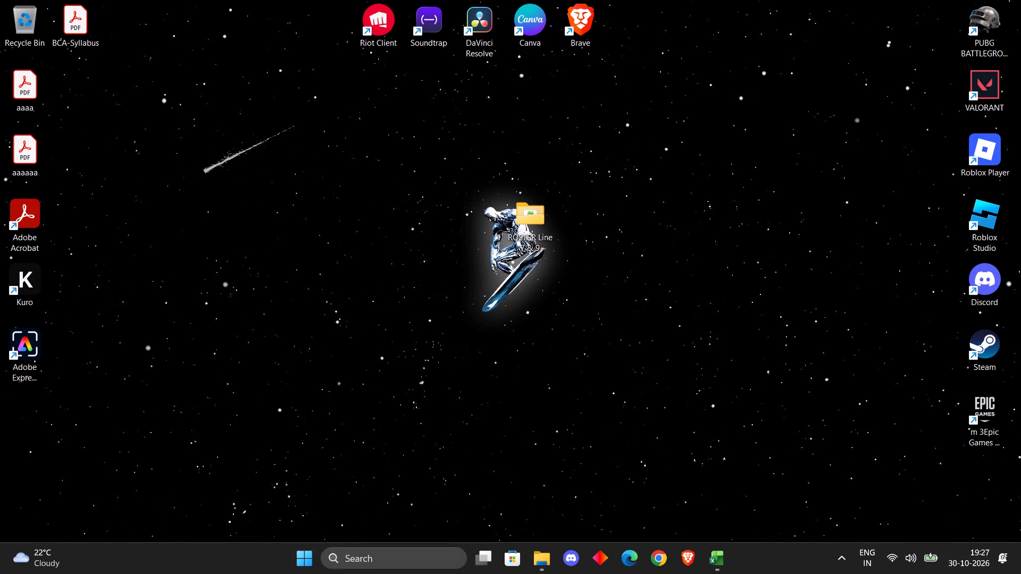
pyautogui.click(366, 563)
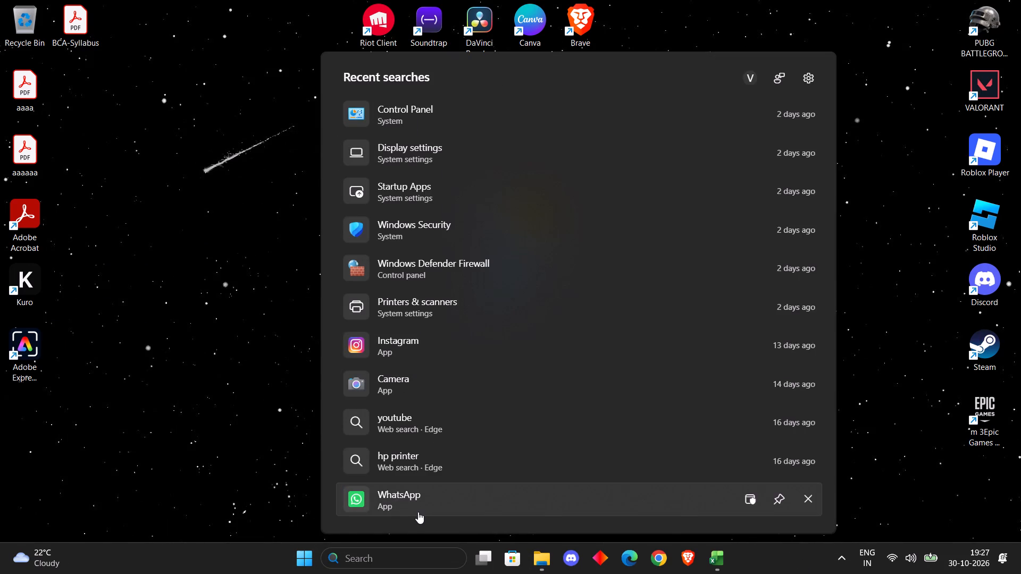